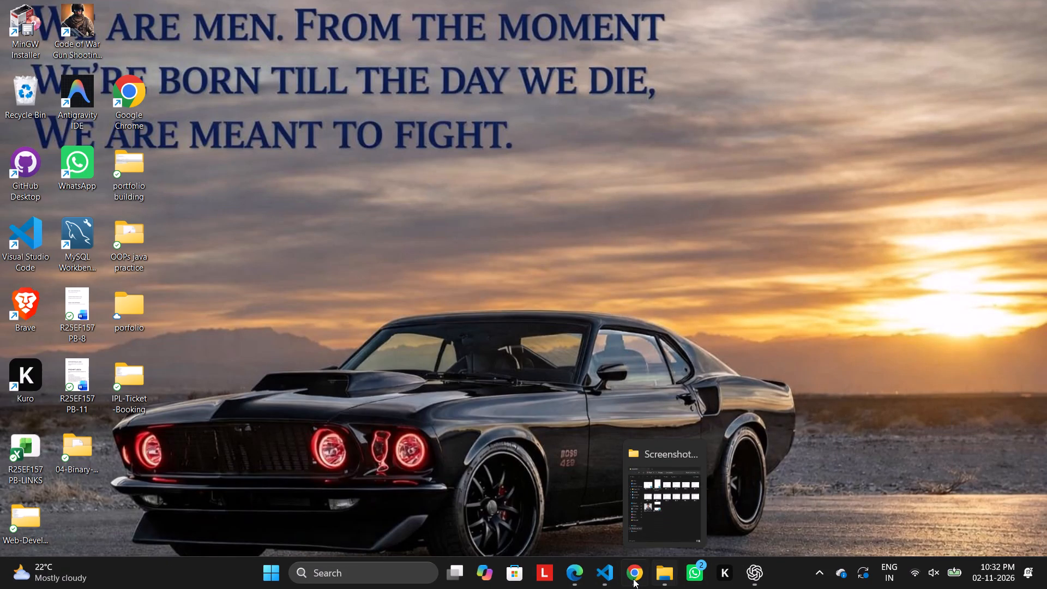
{"action": "left_click", "coordinate": [699, 452]}
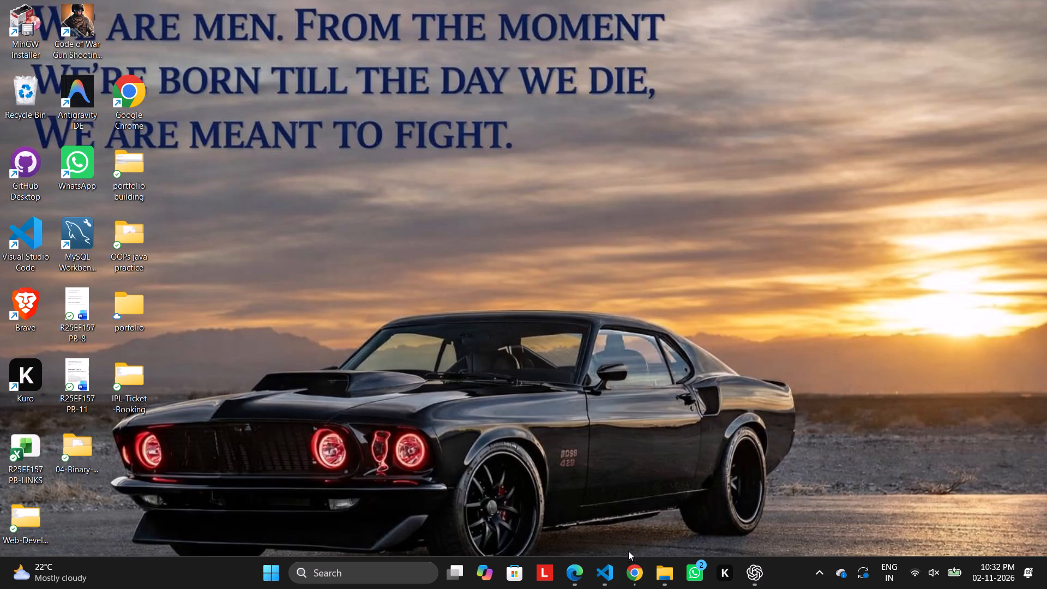
{"action": "left_click", "coordinate": [639, 450]}
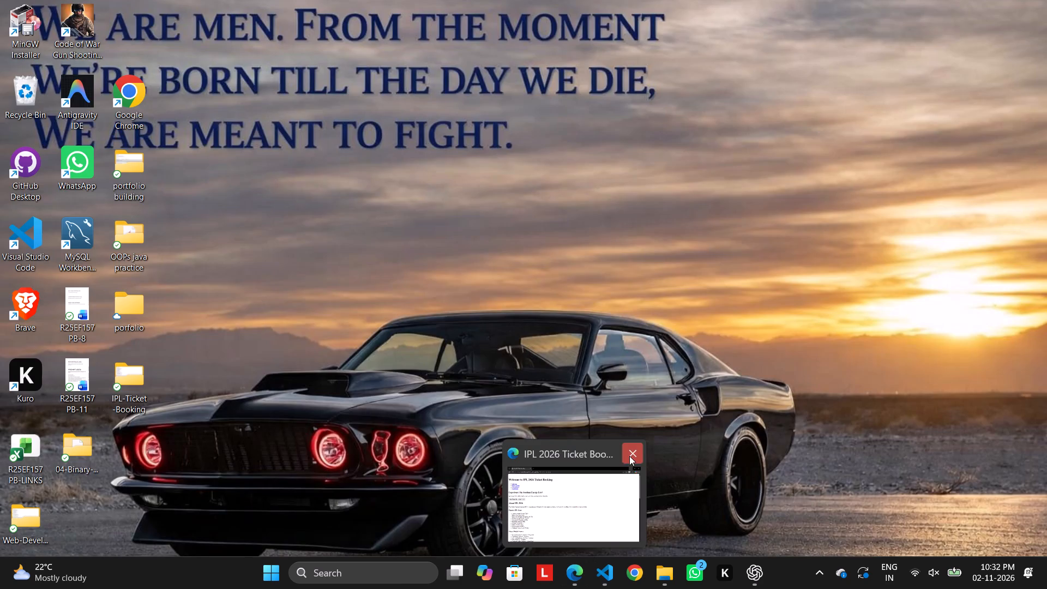
{"action": "left_click", "coordinate": [629, 456]}
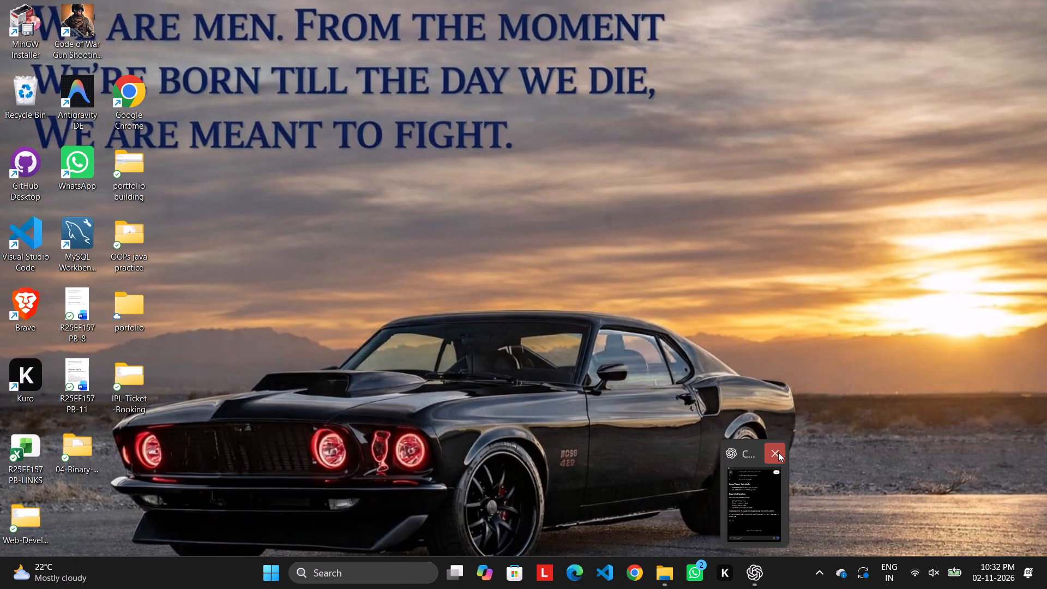
{"action": "left_click", "coordinate": [778, 452]}
Review the activity captures in the Screenshots folder one by one, from 212231 to 223000, and close the viewer and folder.
{"action": "left_click", "coordinate": [702, 578]}
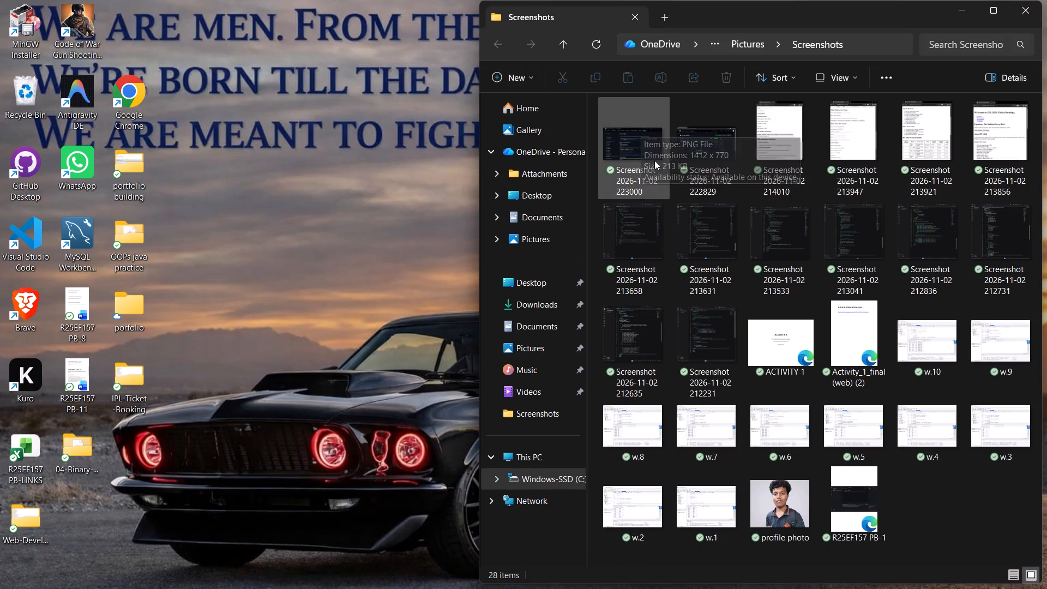
{"action": "double_click", "coordinate": [700, 315]}
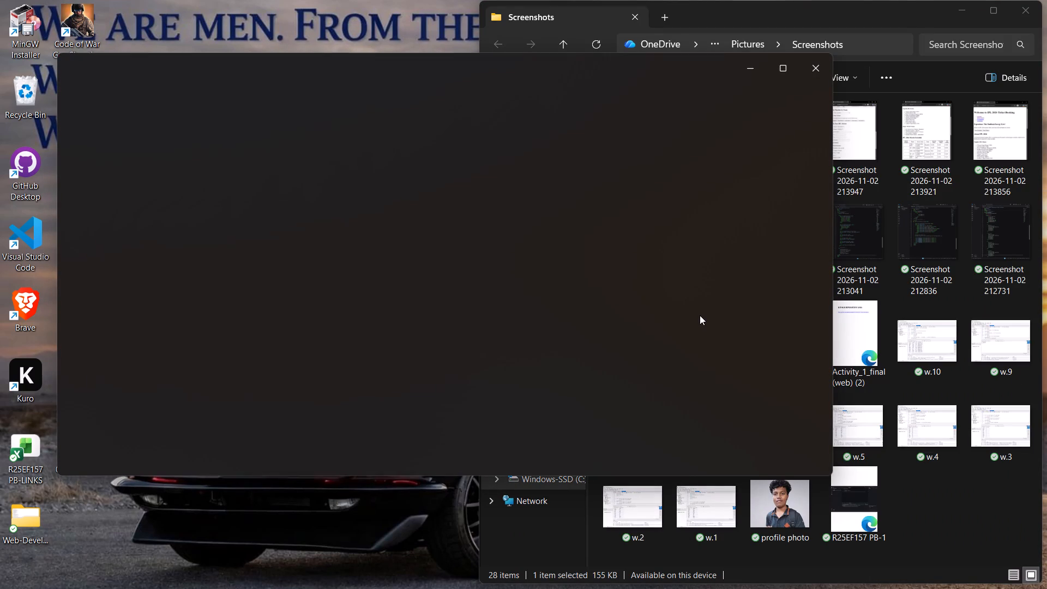
{"action": "key", "text": "Left"}
{"action": "key", "text": "Left"}
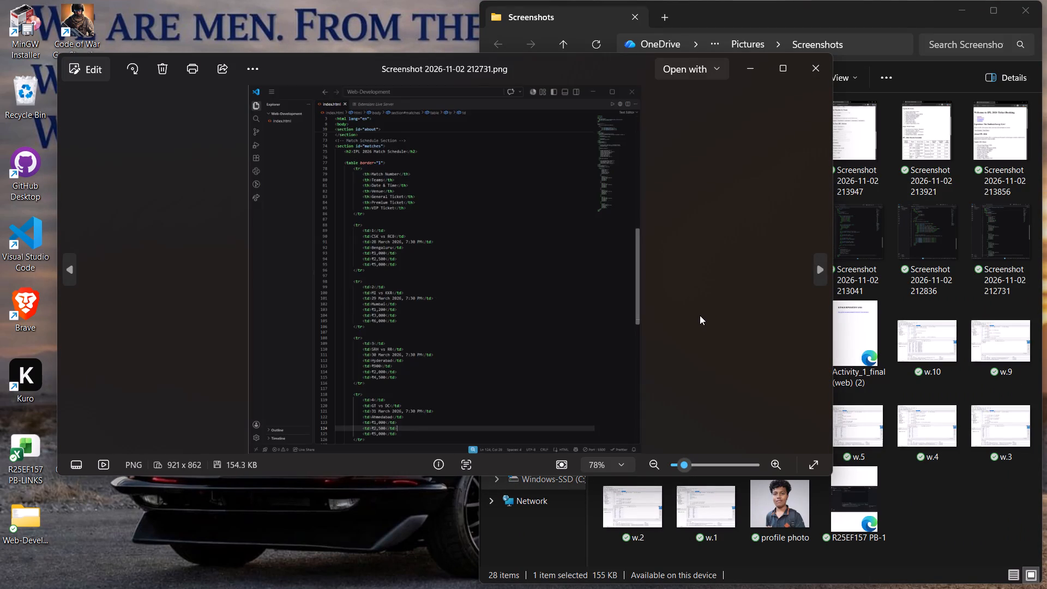
{"action": "key", "text": "Left"}
{"action": "key", "text": "Left"}
{"action": "key", "text": "Left"}
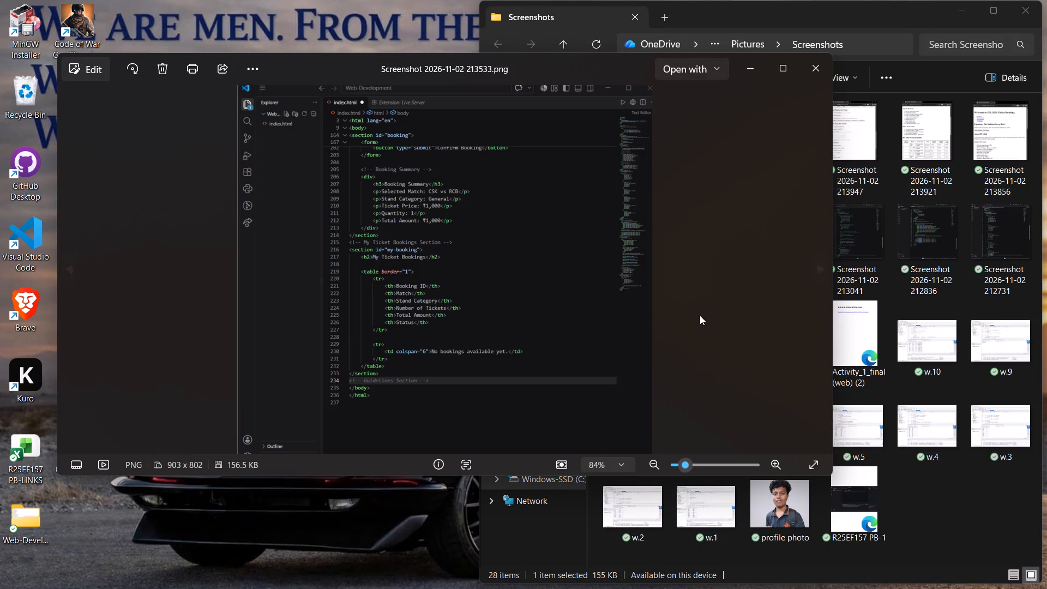
{"action": "key", "text": "Left"}
{"action": "key", "text": "Left"}
{"action": "key", "text": "Left"}
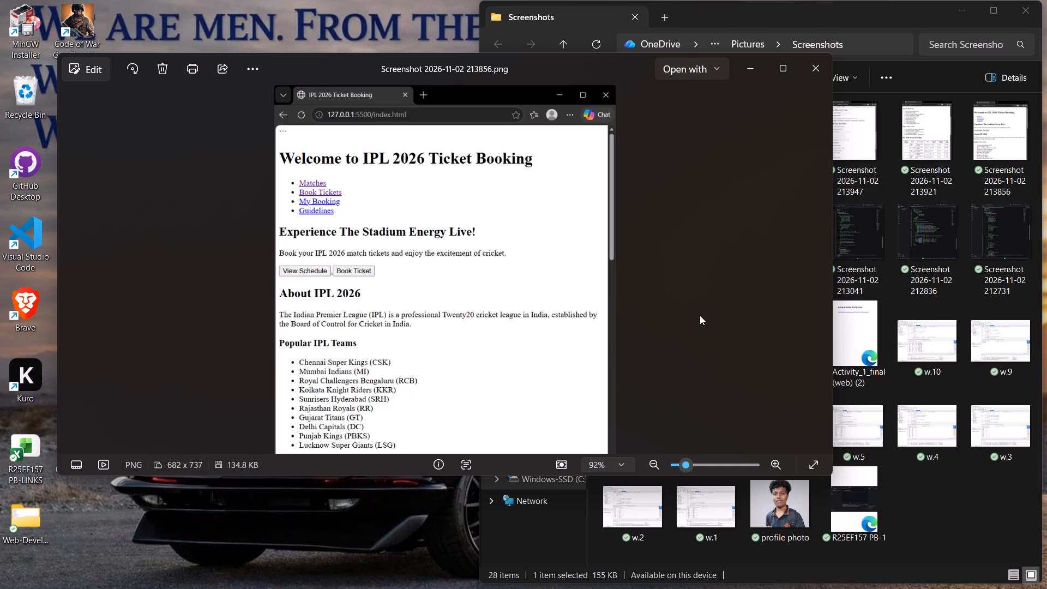
{"action": "key", "text": "Left"}
{"action": "key", "text": "Left"}
{"action": "key", "text": "Left"}
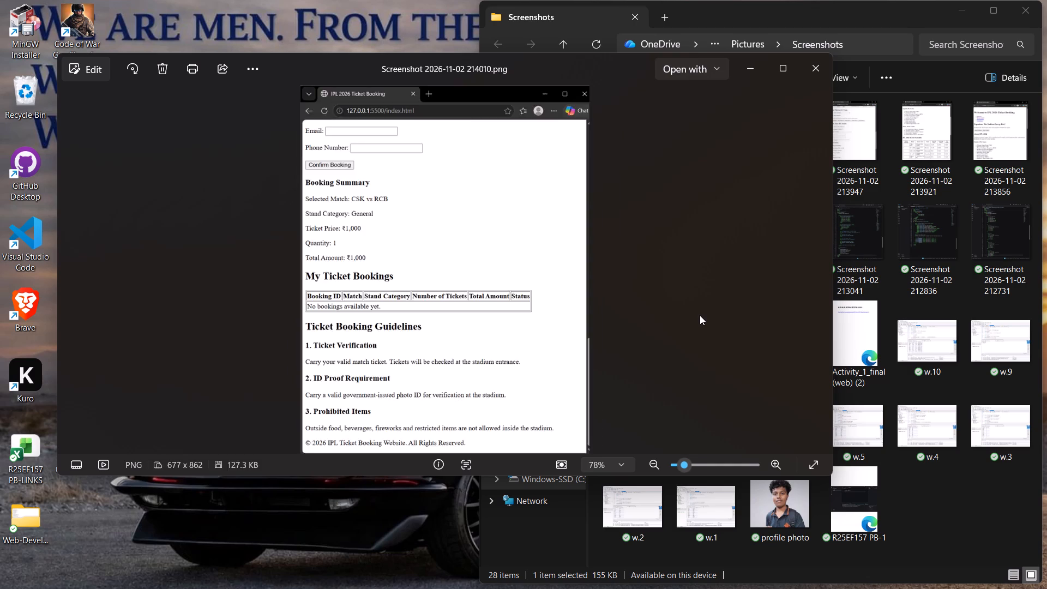
{"action": "key", "text": "Left"}
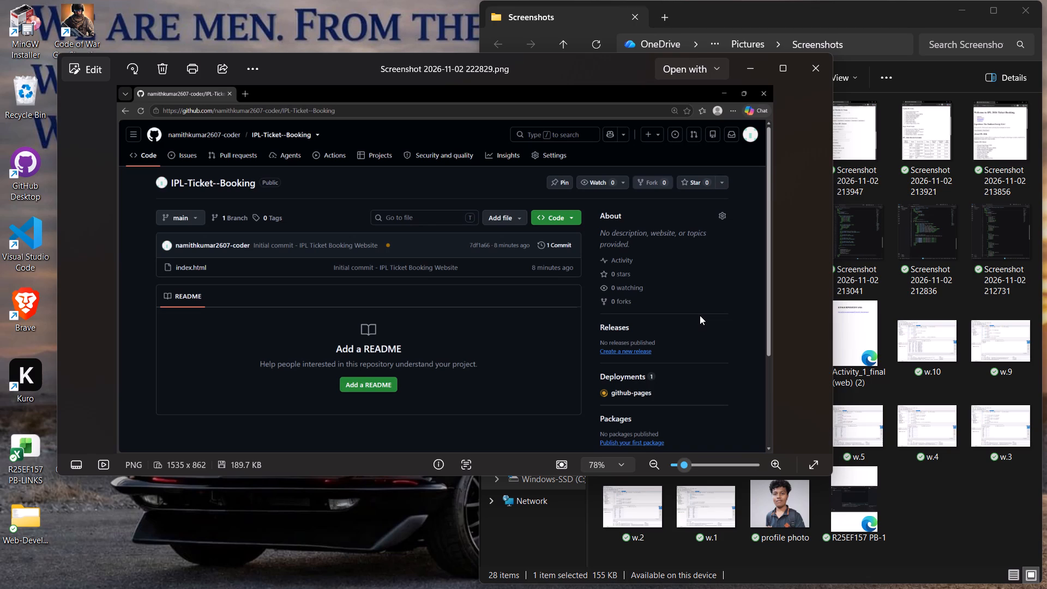
{"action": "key", "text": "Left"}
{"action": "key", "text": "Left"}
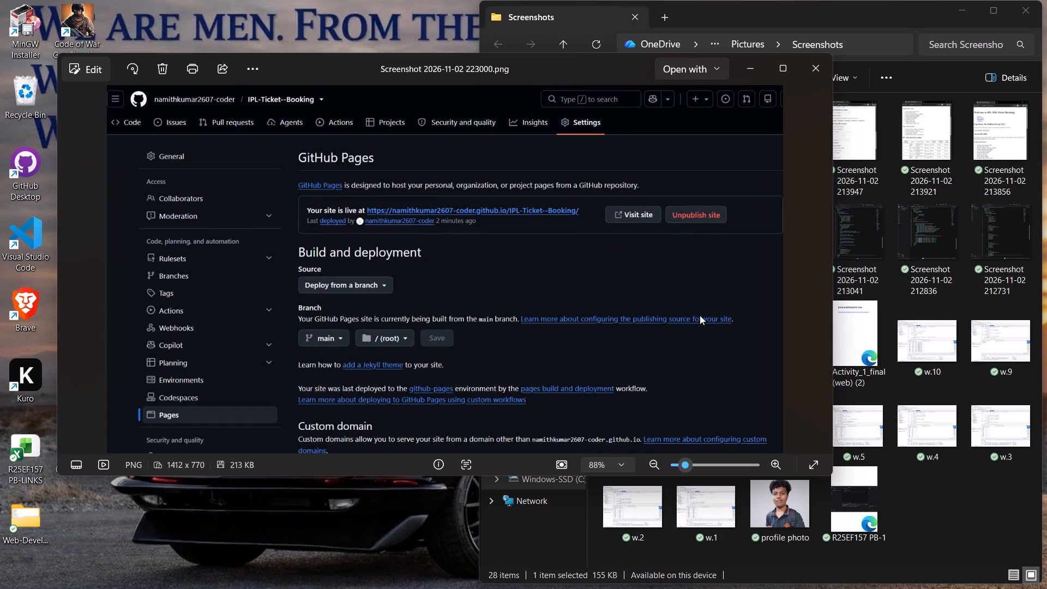
{"action": "key", "text": "Left"}
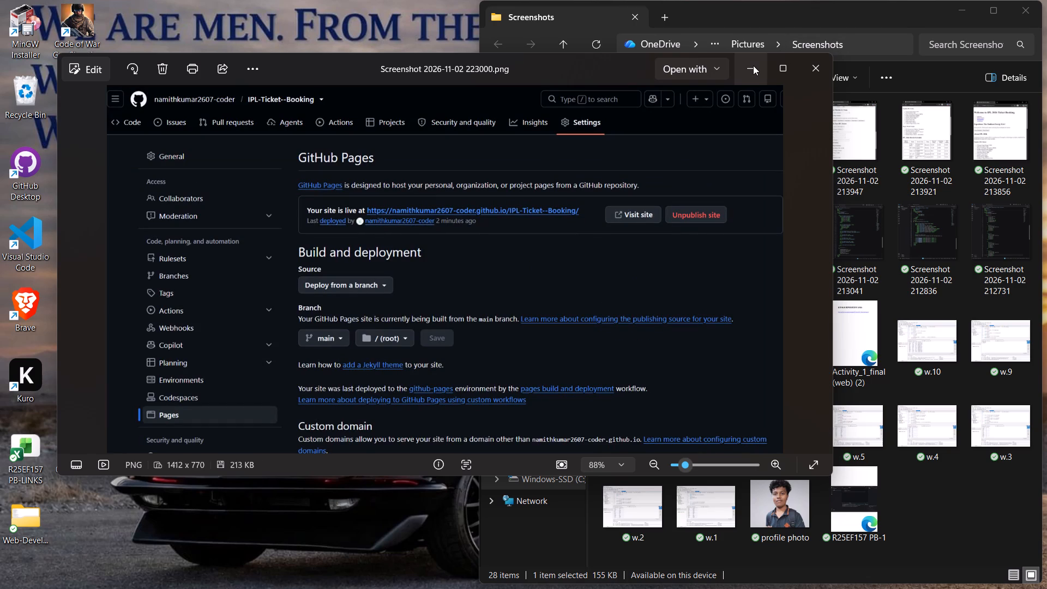
{"action": "left_click", "coordinate": [753, 65]}
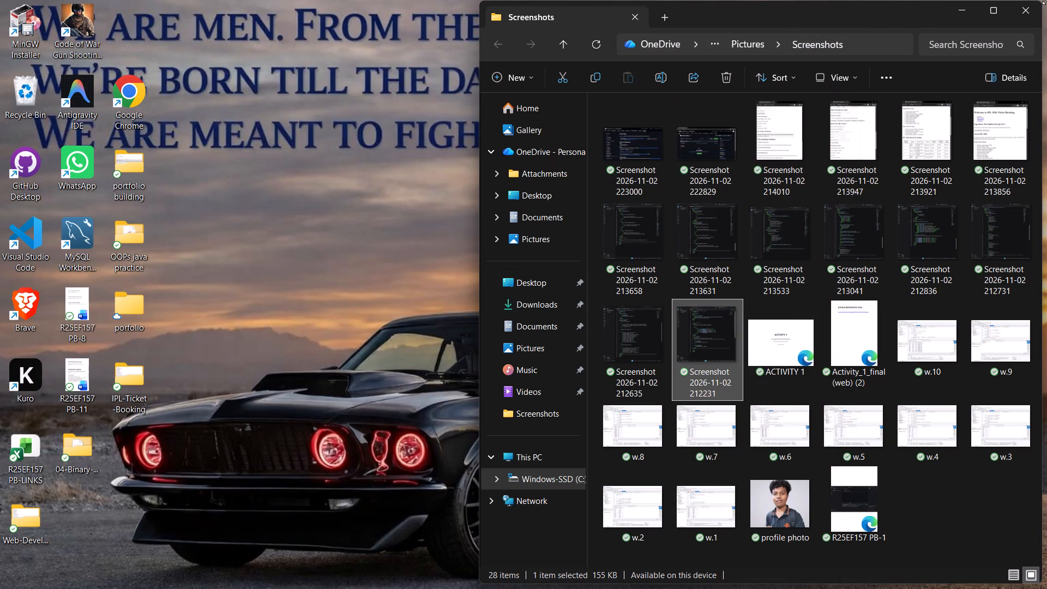
{"action": "left_click", "coordinate": [1033, 11]}
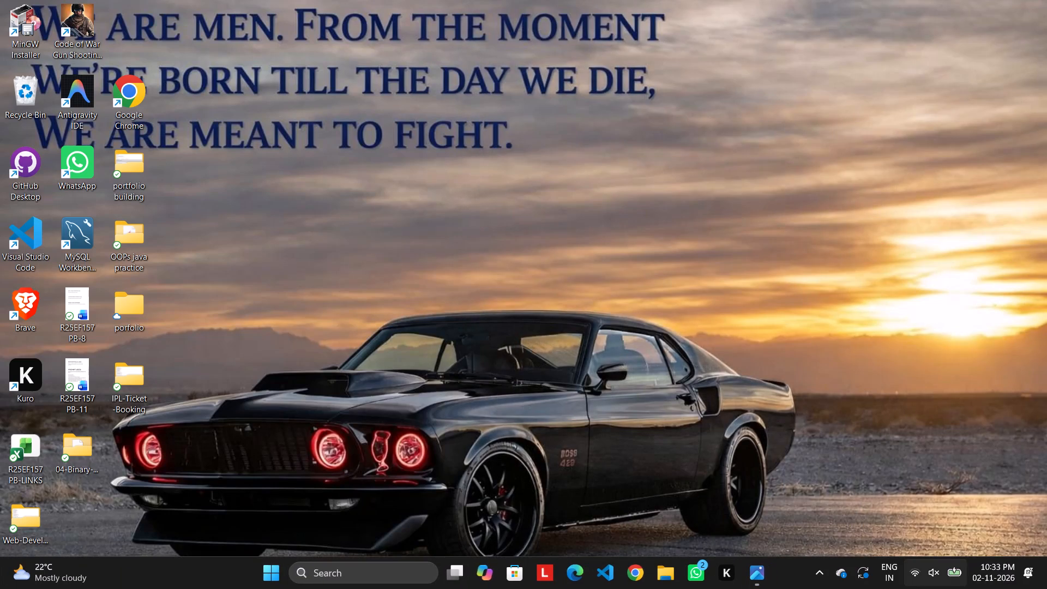
{"action": "left_click", "coordinate": [816, 448]}
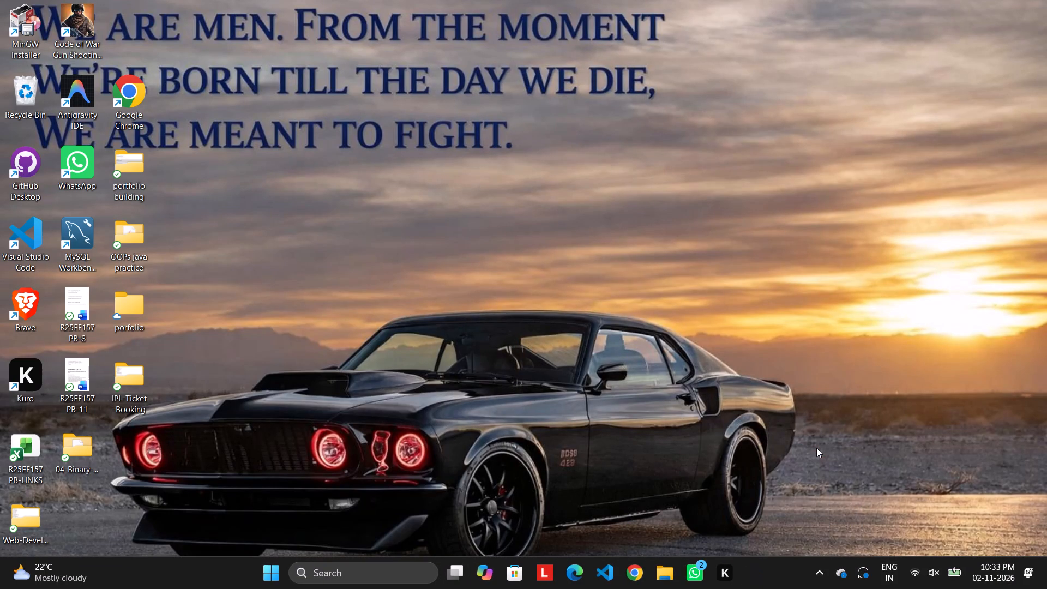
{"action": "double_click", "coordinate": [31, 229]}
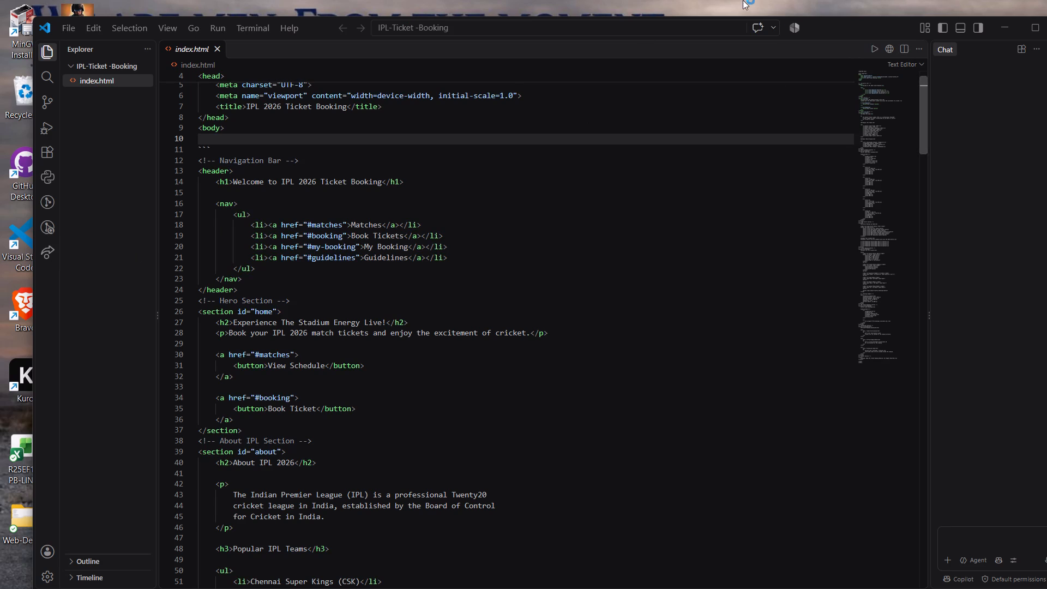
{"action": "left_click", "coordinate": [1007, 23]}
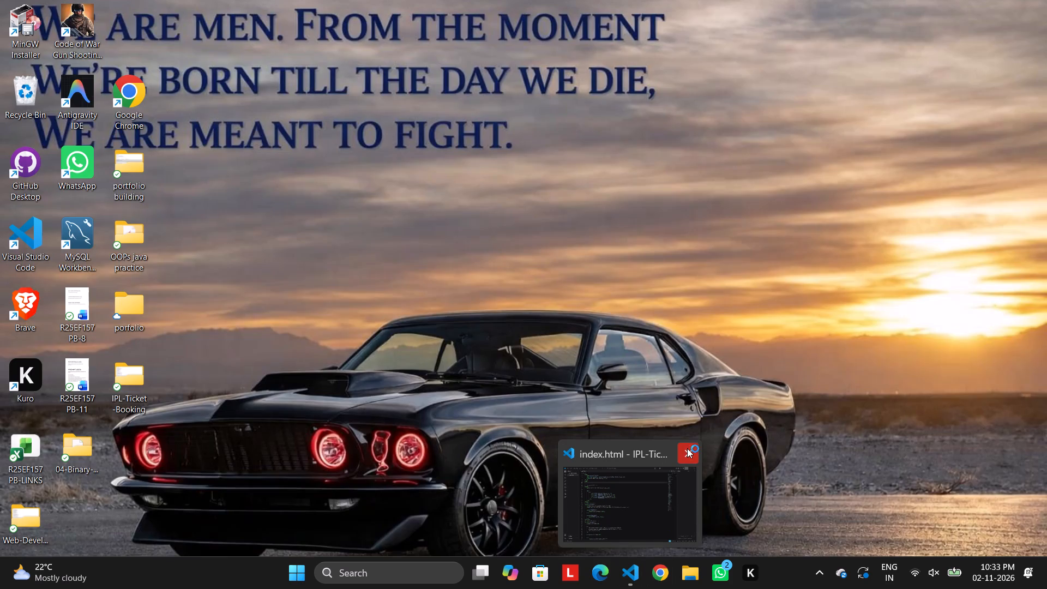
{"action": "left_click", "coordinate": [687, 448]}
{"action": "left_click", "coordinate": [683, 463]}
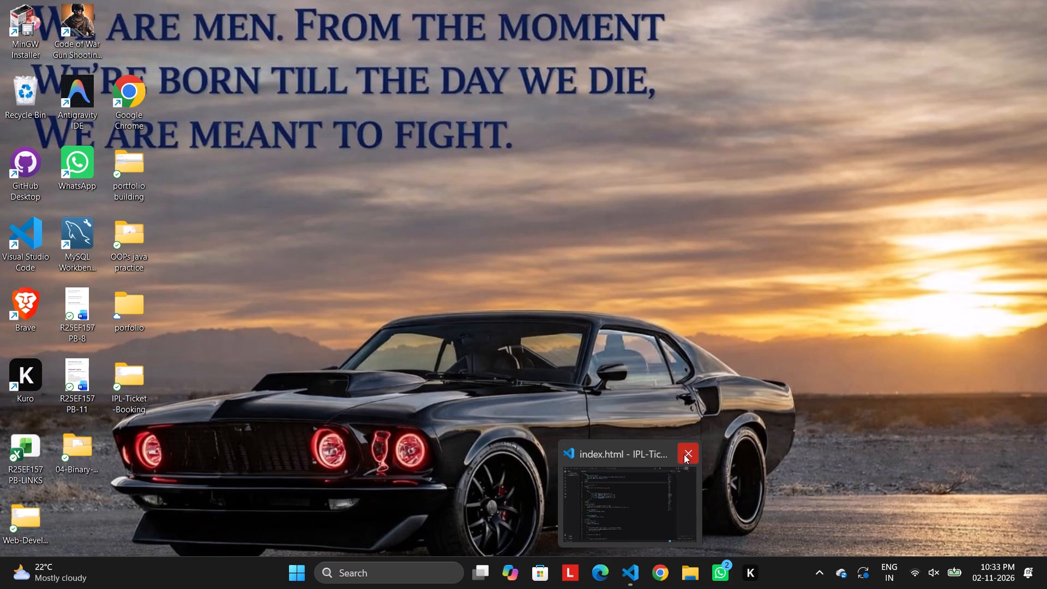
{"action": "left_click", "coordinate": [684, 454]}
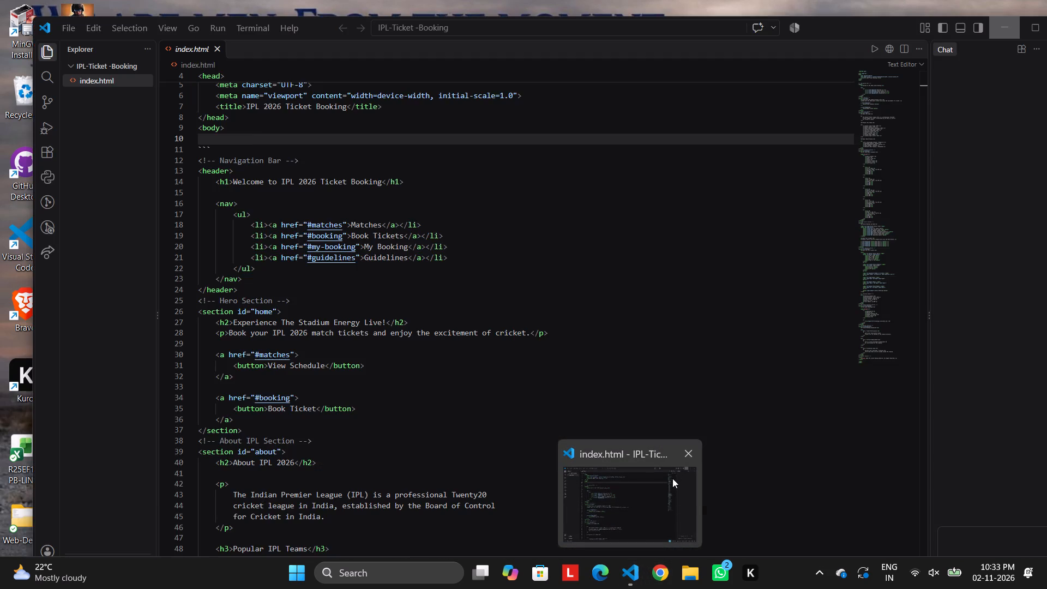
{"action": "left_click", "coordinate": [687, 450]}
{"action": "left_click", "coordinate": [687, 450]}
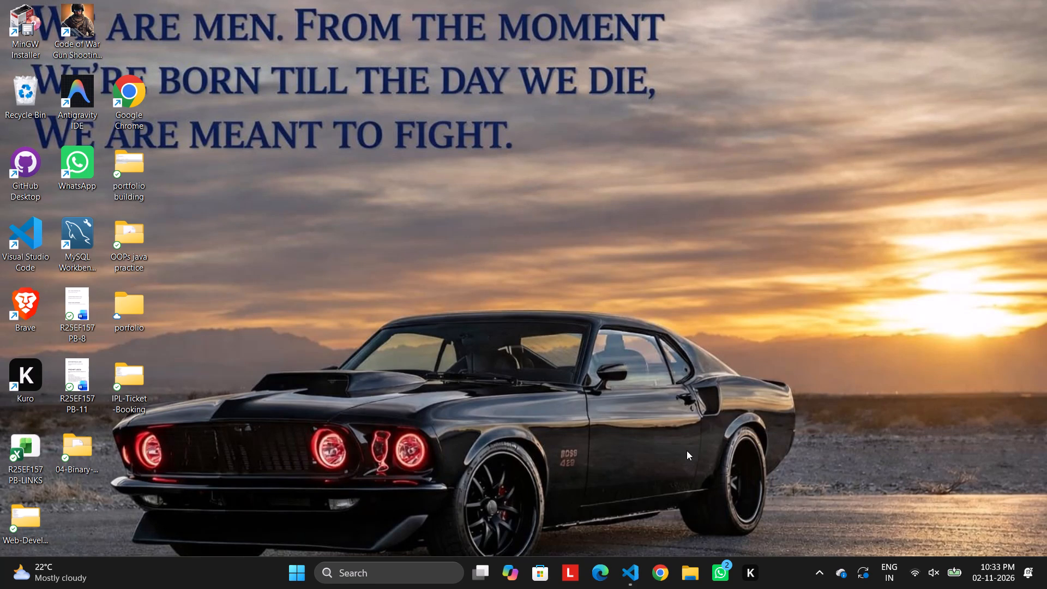
Start Google Chrome, search for github and open the GitHub site.
{"action": "left_click", "coordinate": [672, 572]}
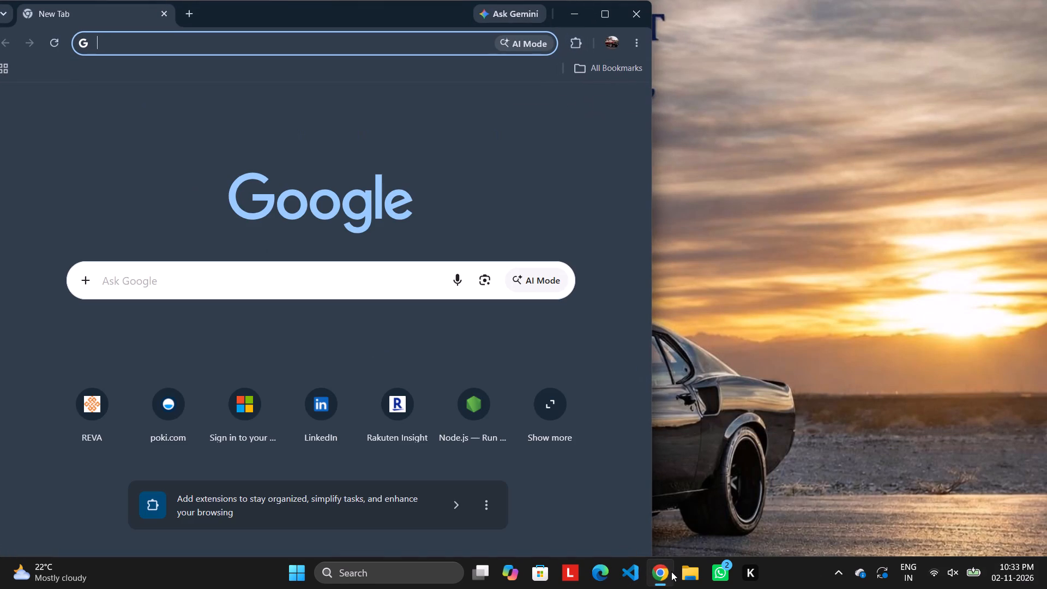
{"action": "left_click", "coordinate": [207, 280]}
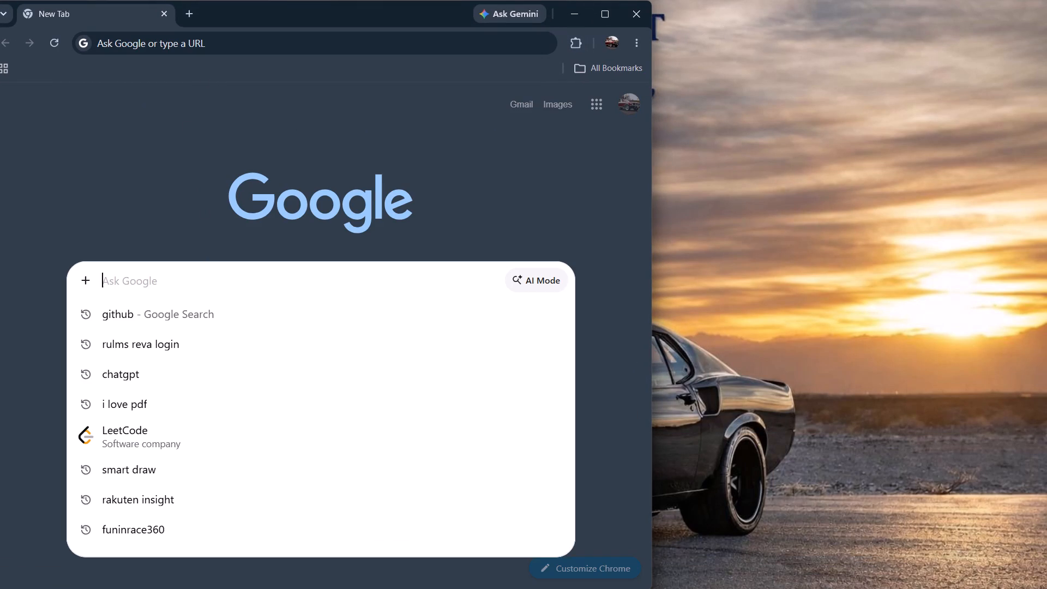
{"action": "left_click", "coordinate": [187, 322]}
{"action": "left_click", "coordinate": [142, 205]}
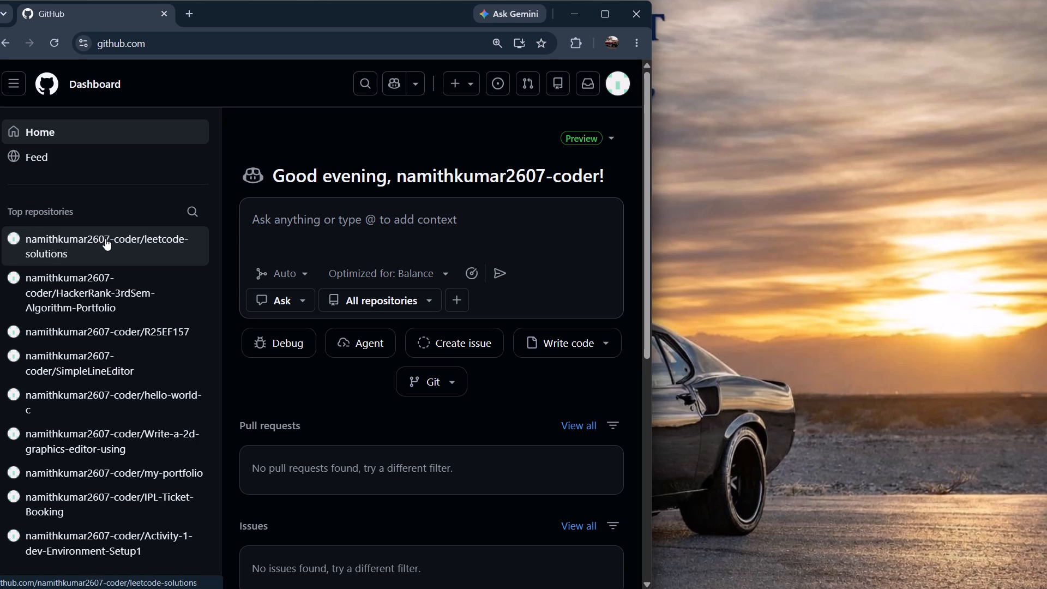
Open the IPL-Ticket--Booking repository from the account's list of repositories.
{"action": "left_click", "coordinate": [607, 94]}
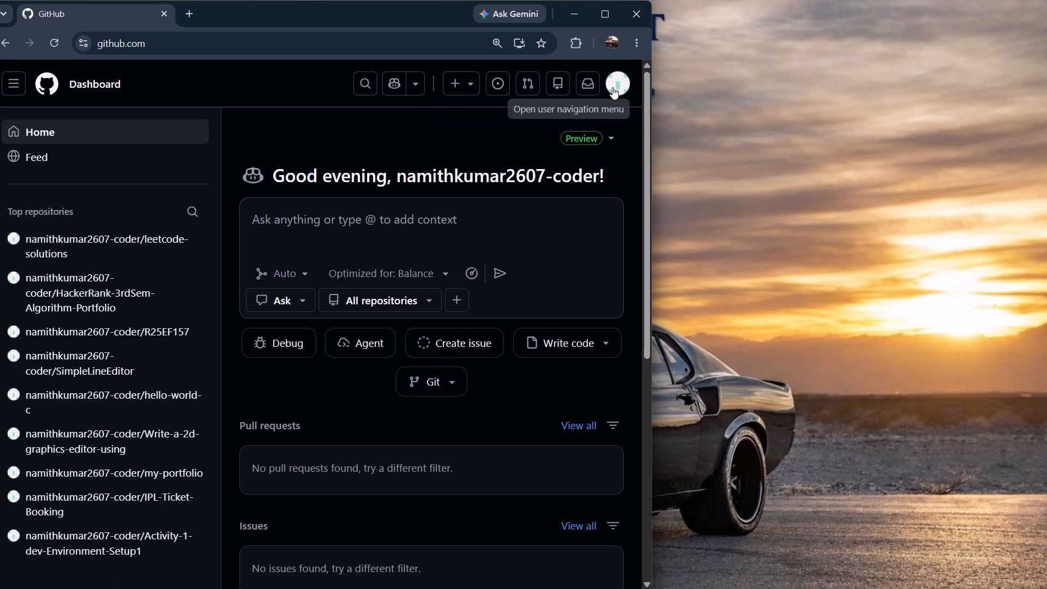
{"action": "left_click", "coordinate": [612, 87]}
{"action": "left_click", "coordinate": [531, 205]}
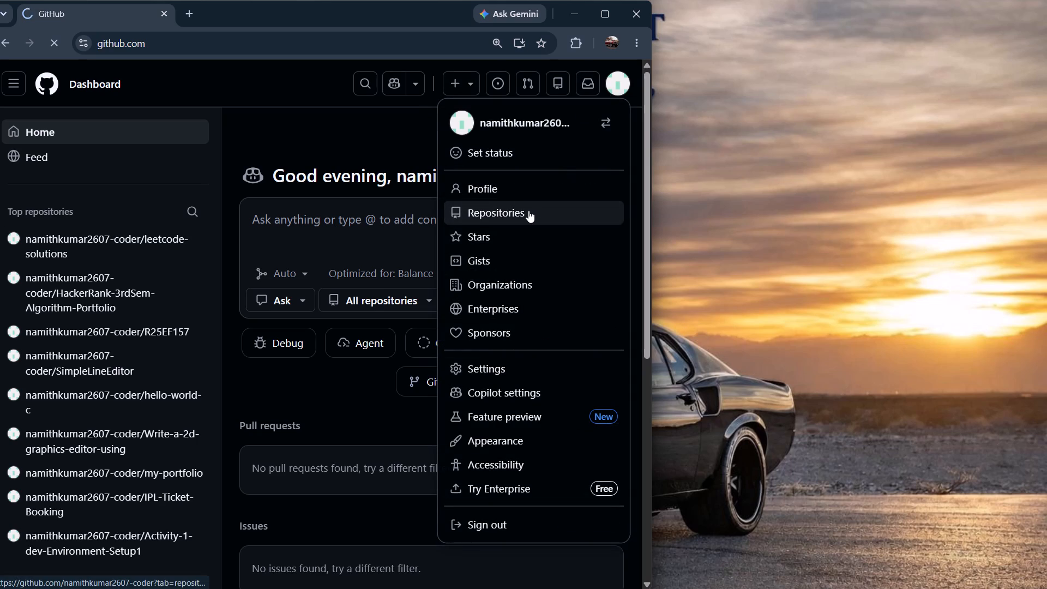
{"action": "left_click", "coordinate": [339, 241]}
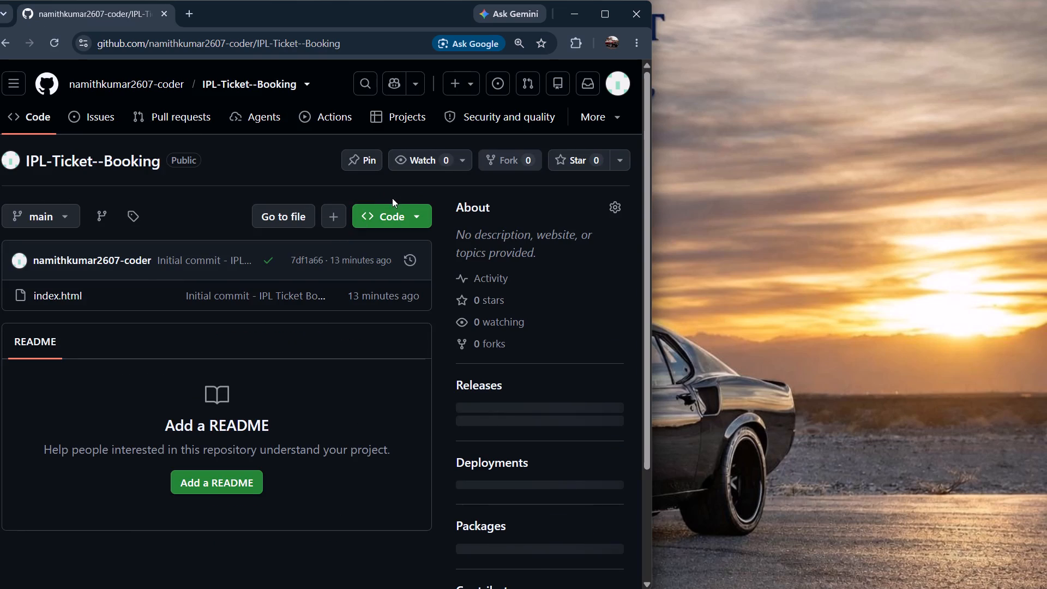
Copy the HTTPS clone URL of the IPL-Ticket--Booking repository and minimize the browser.
{"action": "left_click", "coordinate": [412, 211]}
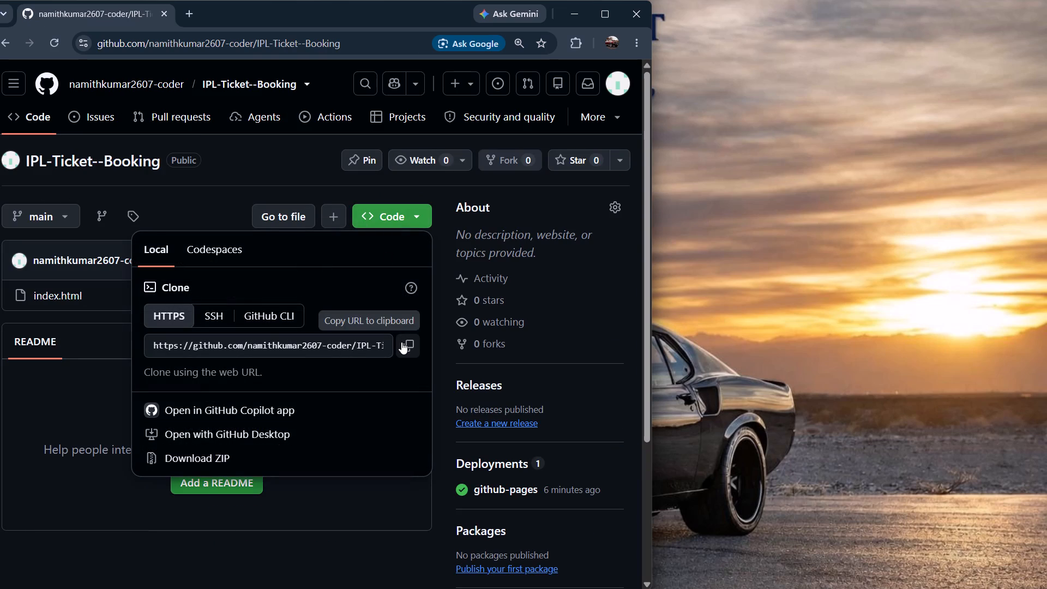
{"action": "left_click", "coordinate": [401, 342]}
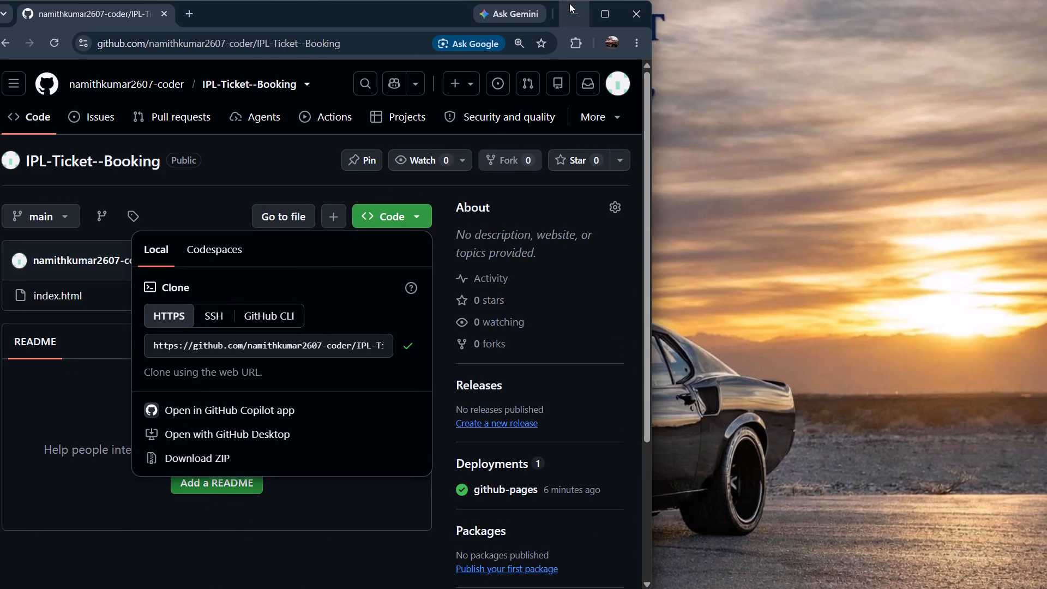
{"action": "left_click", "coordinate": [569, 3]}
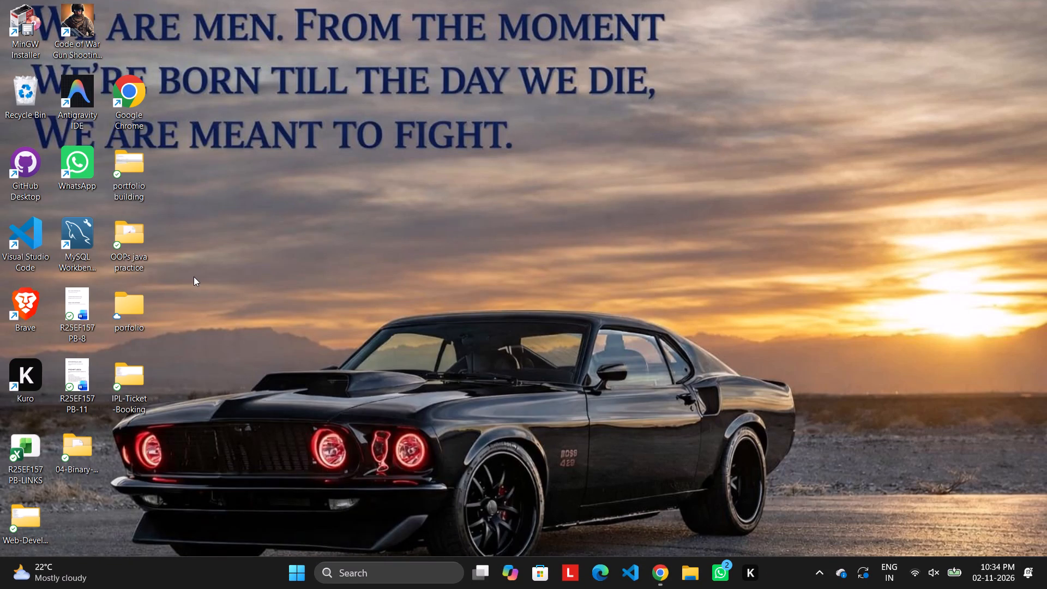
Check the contents of the Web-Development and IPL-Ticket -Booking desktop folders, closing each folder window.
{"action": "left_click", "coordinate": [18, 528]}
{"action": "double_click", "coordinate": [18, 528]}
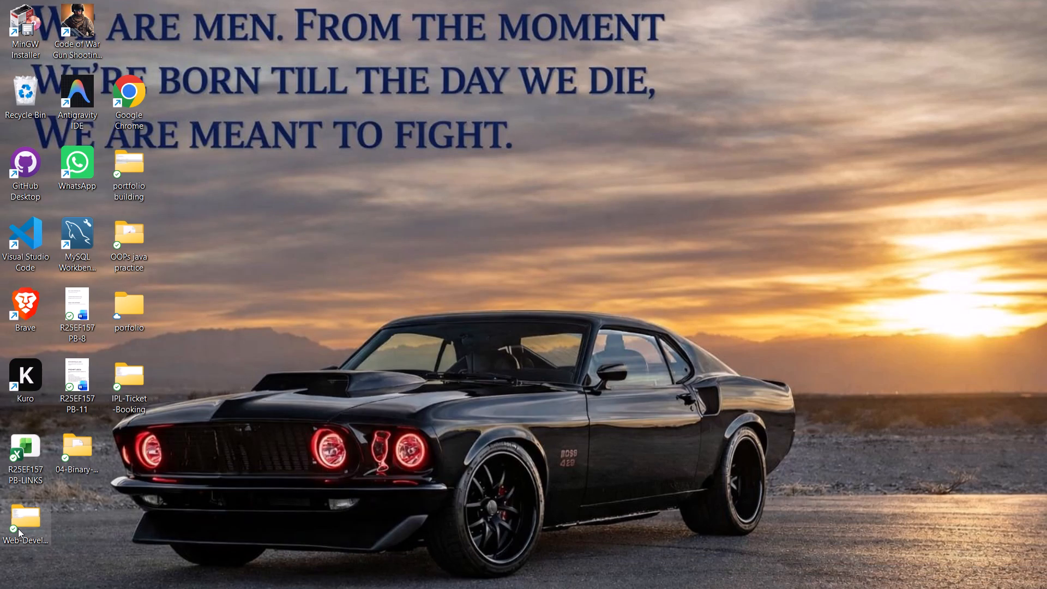
{"action": "left_click", "coordinate": [1046, 9]}
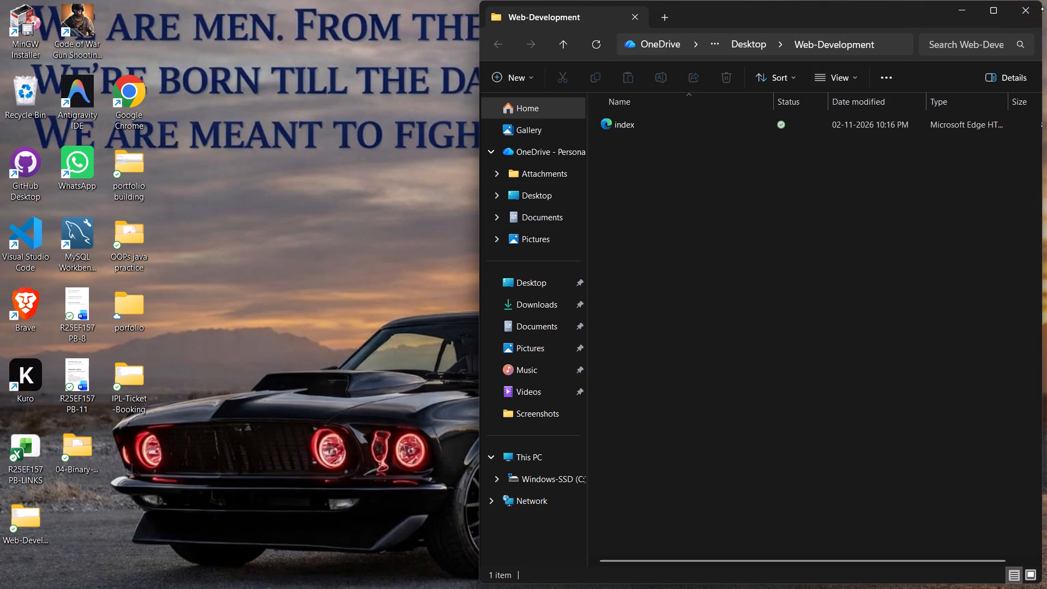
{"action": "left_click", "coordinate": [1046, 9]}
{"action": "left_click", "coordinate": [1037, 13]}
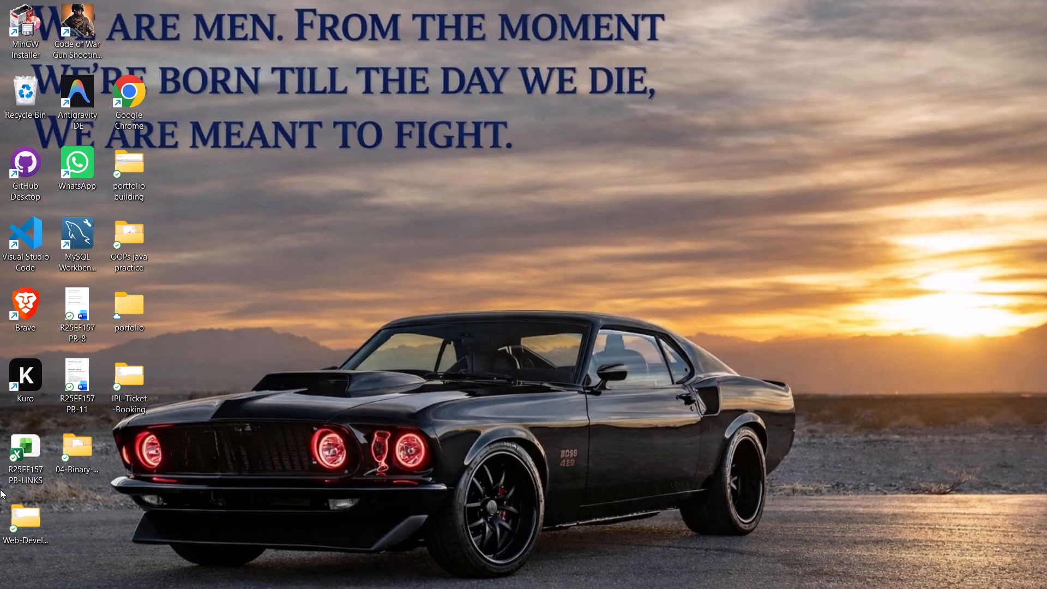
{"action": "double_click", "coordinate": [143, 371]}
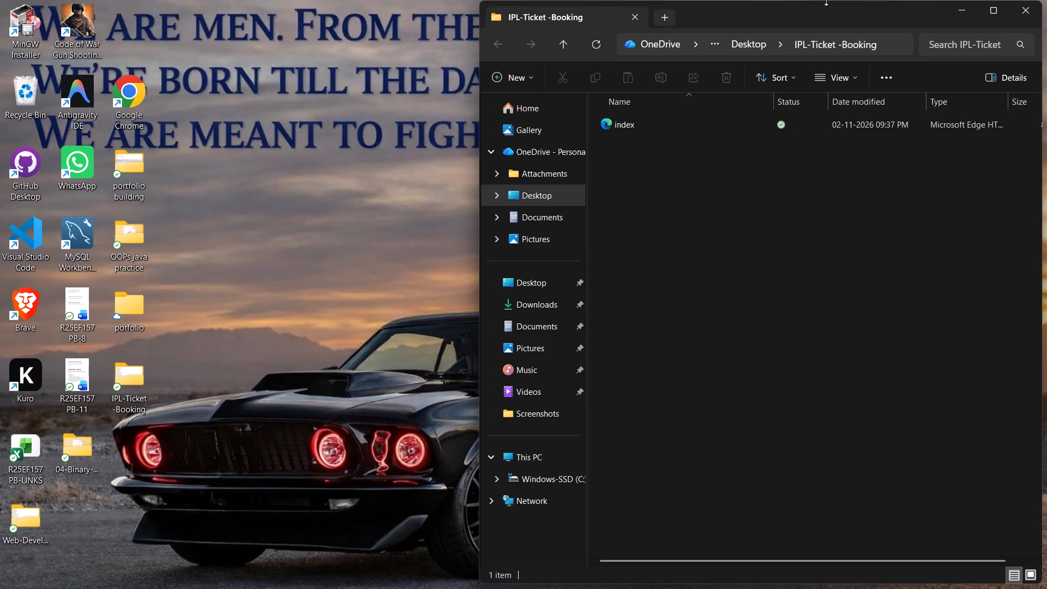
{"action": "left_click", "coordinate": [1025, 8]}
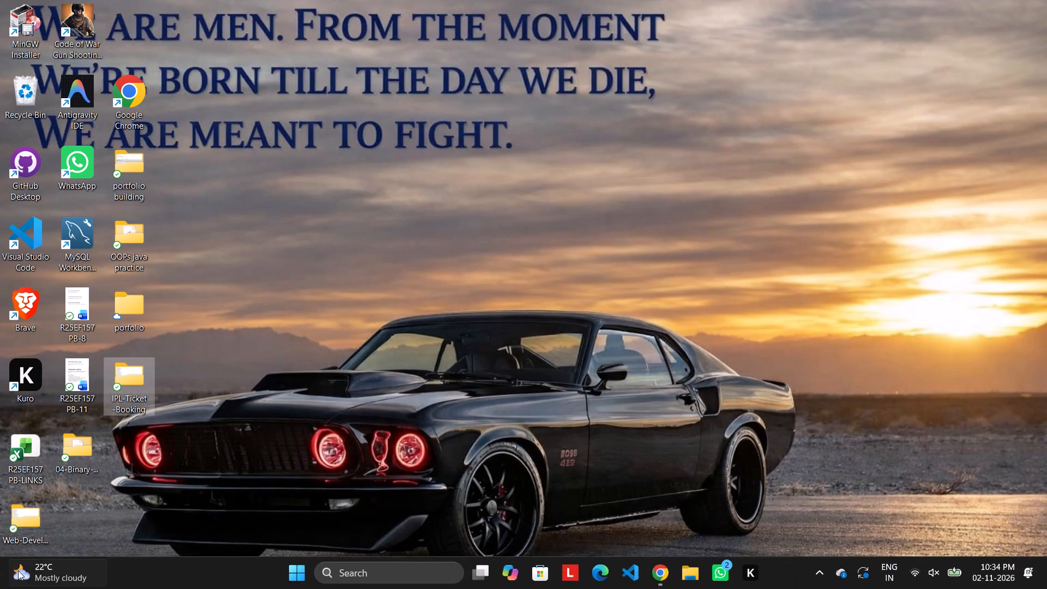
Delete the Web-Development folder from the desktop.
{"action": "right_click", "coordinate": [26, 513]}
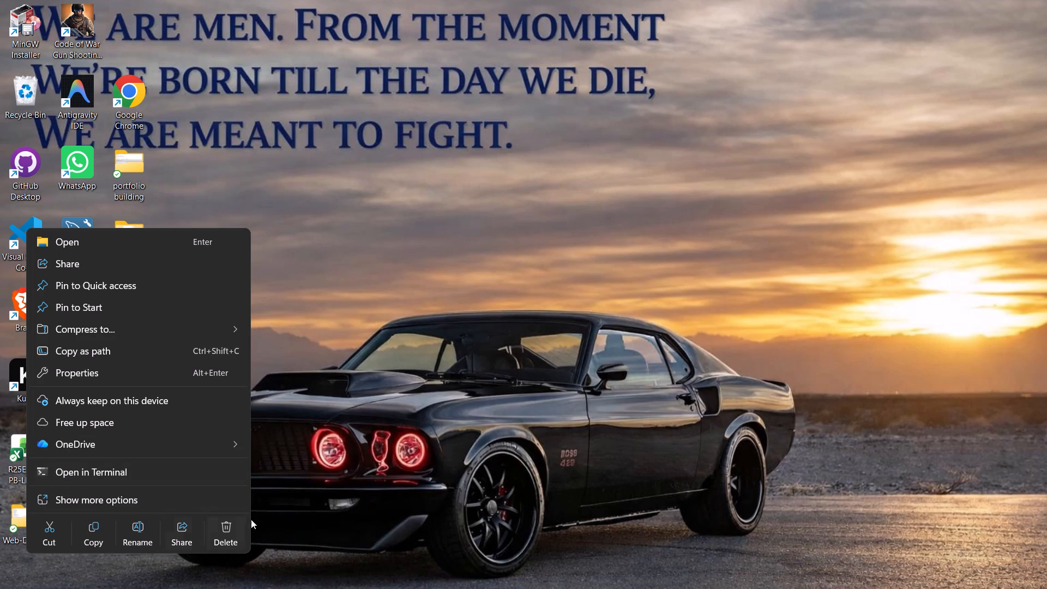
{"action": "left_click", "coordinate": [226, 537]}
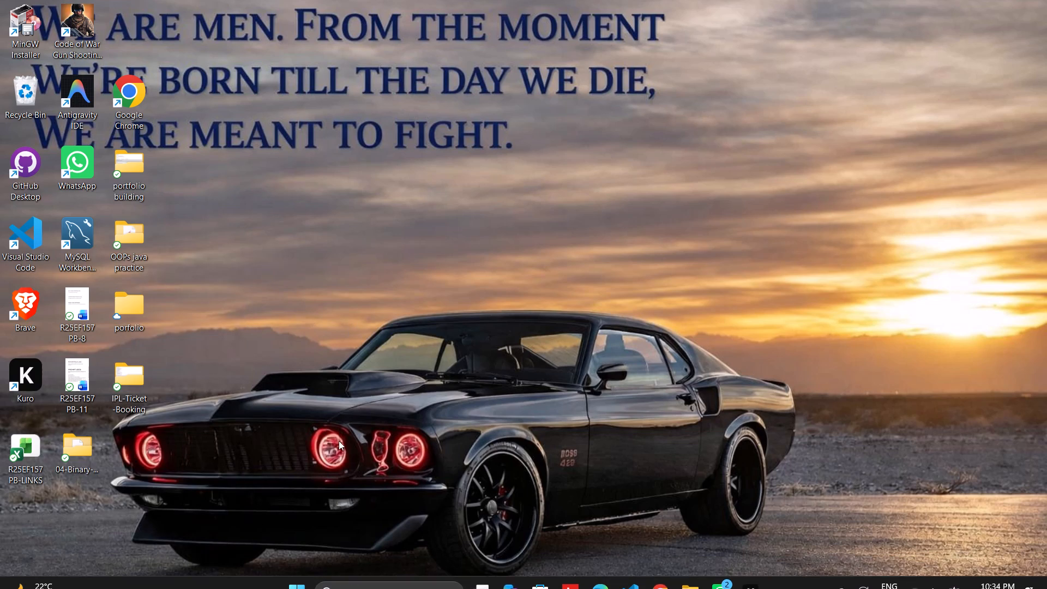
Create a Word document on the desktop, named with the student number used on the existing PB files followed by -WD-1.
{"action": "right_click", "coordinate": [379, 298]}
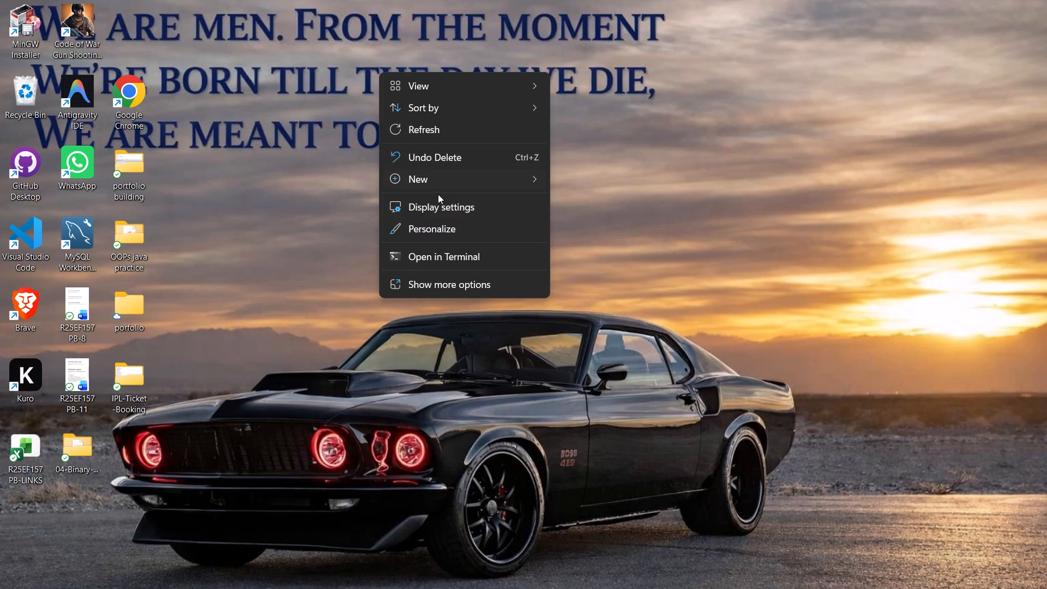
{"action": "left_click", "coordinate": [438, 189]}
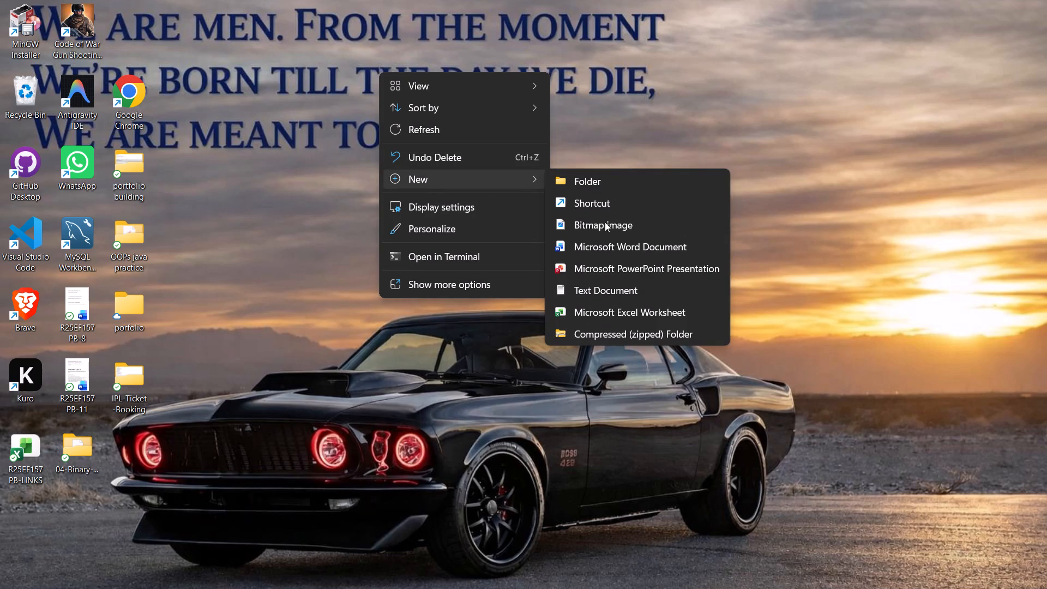
{"action": "left_click", "coordinate": [612, 242]}
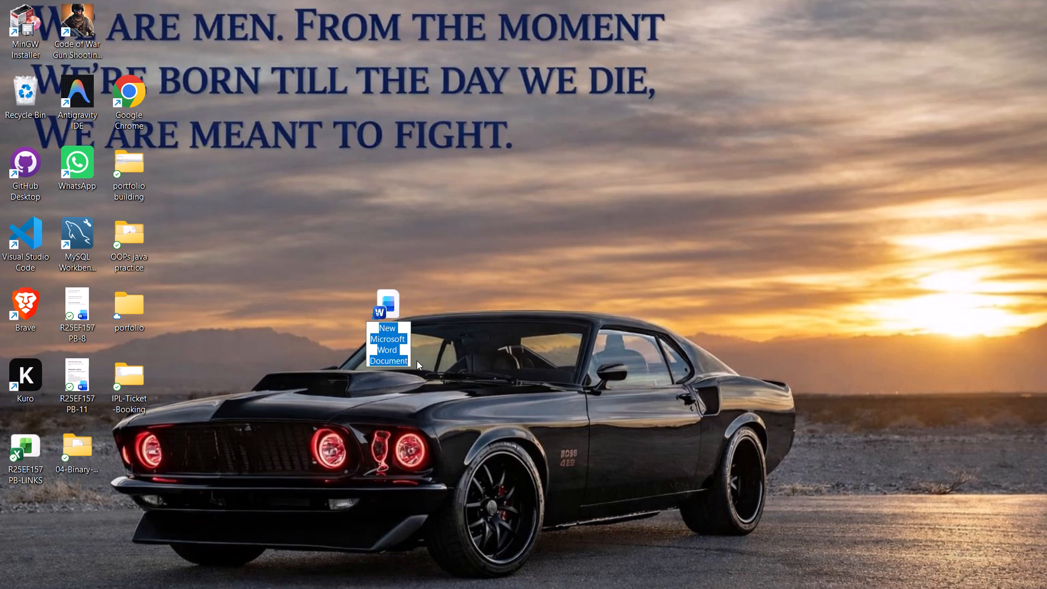
{"action": "key", "text": "BackSpace"}
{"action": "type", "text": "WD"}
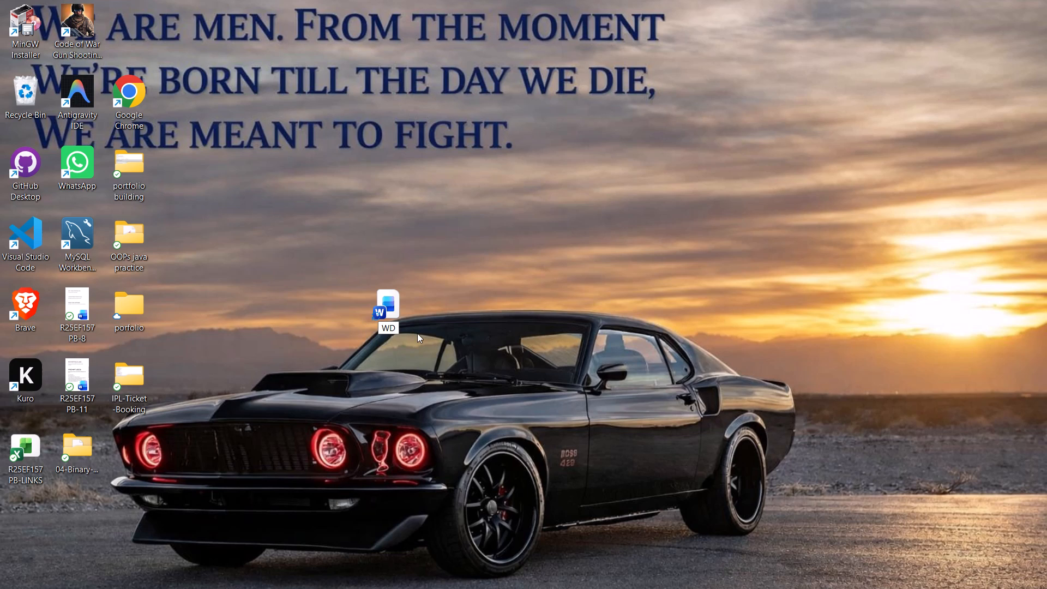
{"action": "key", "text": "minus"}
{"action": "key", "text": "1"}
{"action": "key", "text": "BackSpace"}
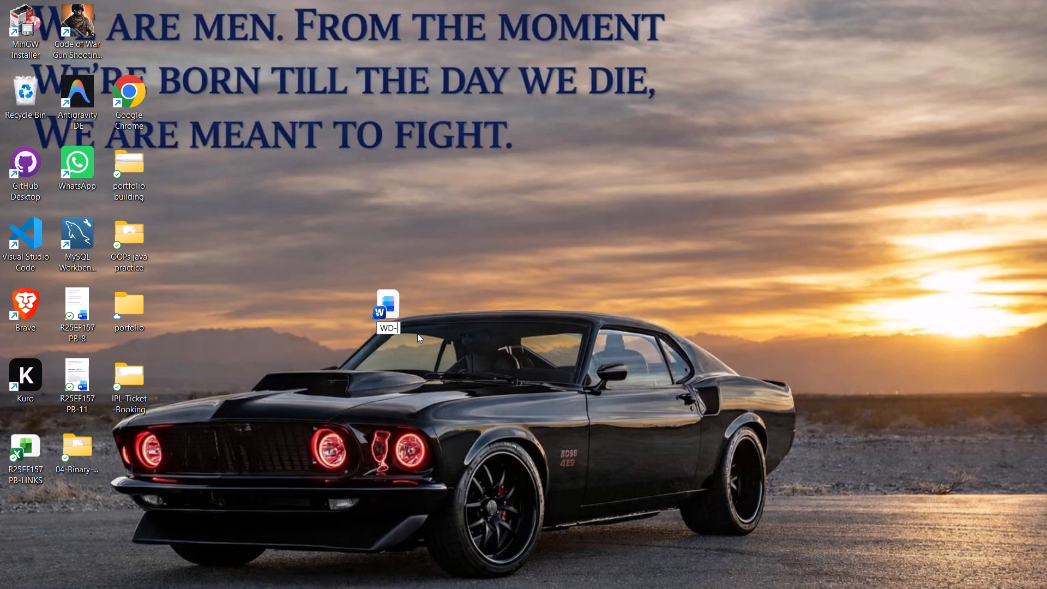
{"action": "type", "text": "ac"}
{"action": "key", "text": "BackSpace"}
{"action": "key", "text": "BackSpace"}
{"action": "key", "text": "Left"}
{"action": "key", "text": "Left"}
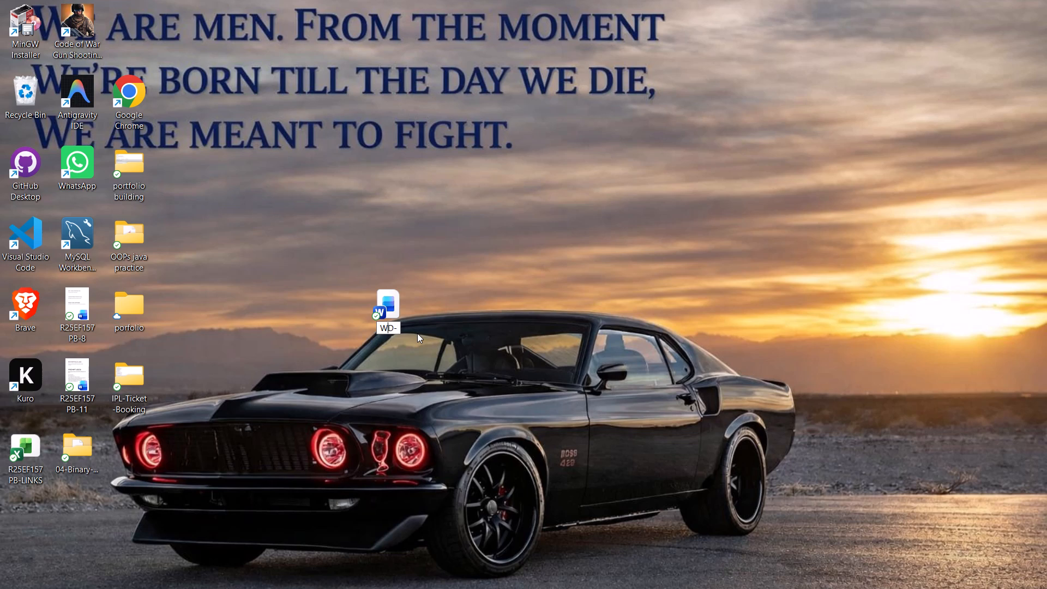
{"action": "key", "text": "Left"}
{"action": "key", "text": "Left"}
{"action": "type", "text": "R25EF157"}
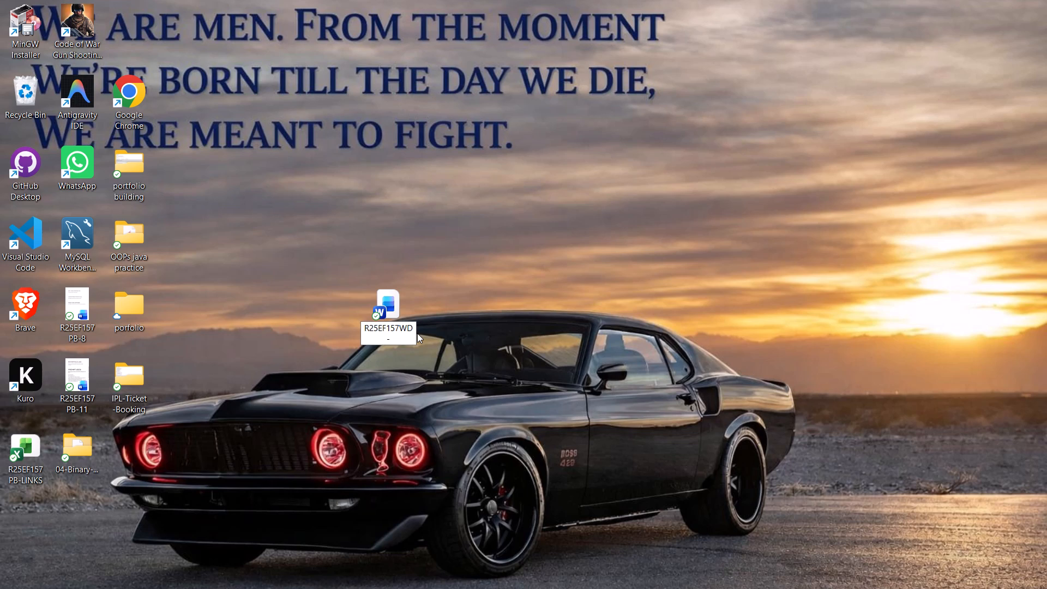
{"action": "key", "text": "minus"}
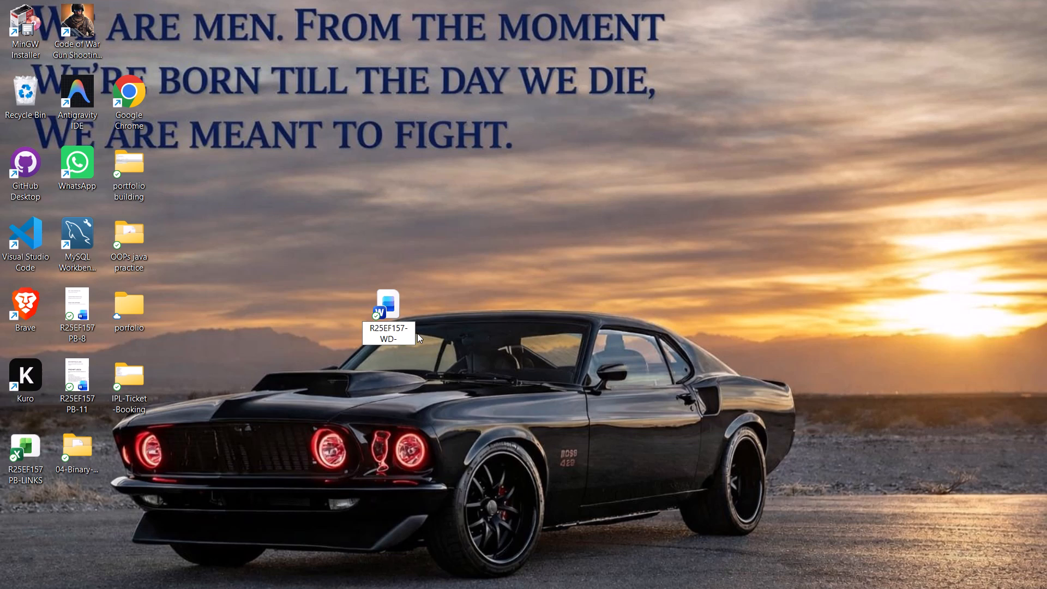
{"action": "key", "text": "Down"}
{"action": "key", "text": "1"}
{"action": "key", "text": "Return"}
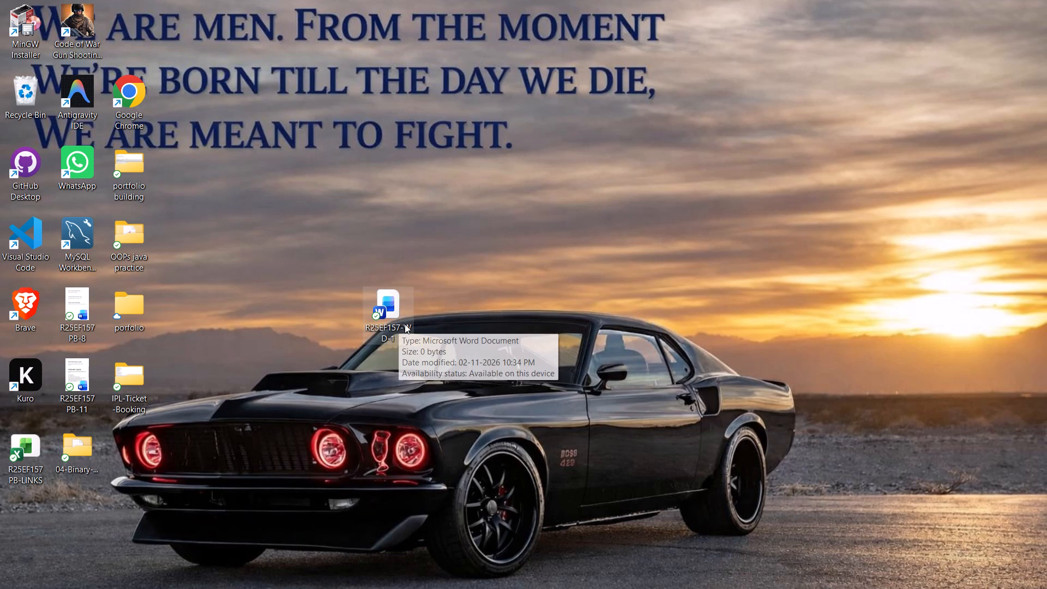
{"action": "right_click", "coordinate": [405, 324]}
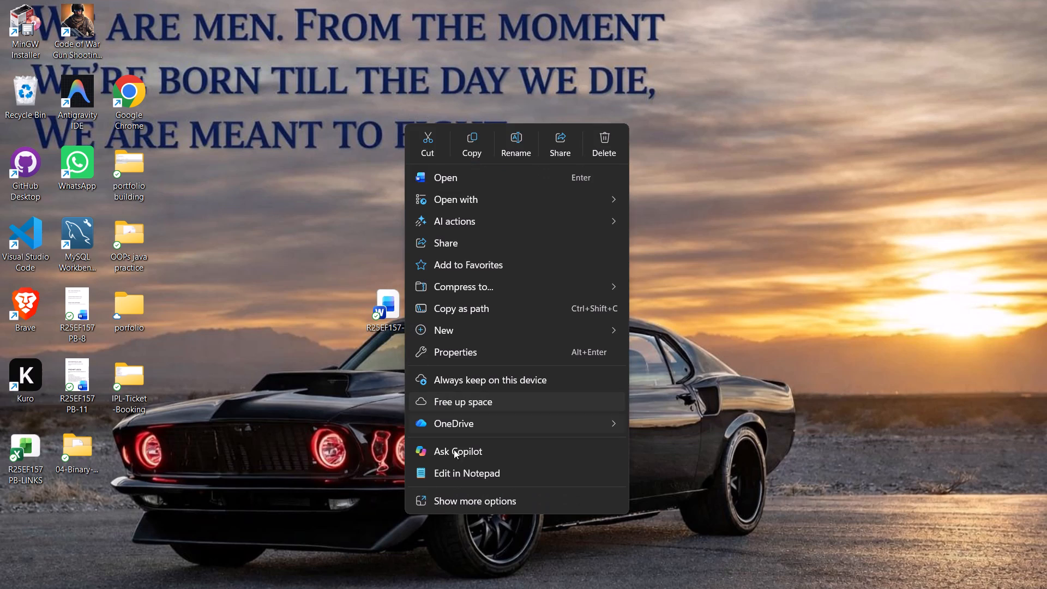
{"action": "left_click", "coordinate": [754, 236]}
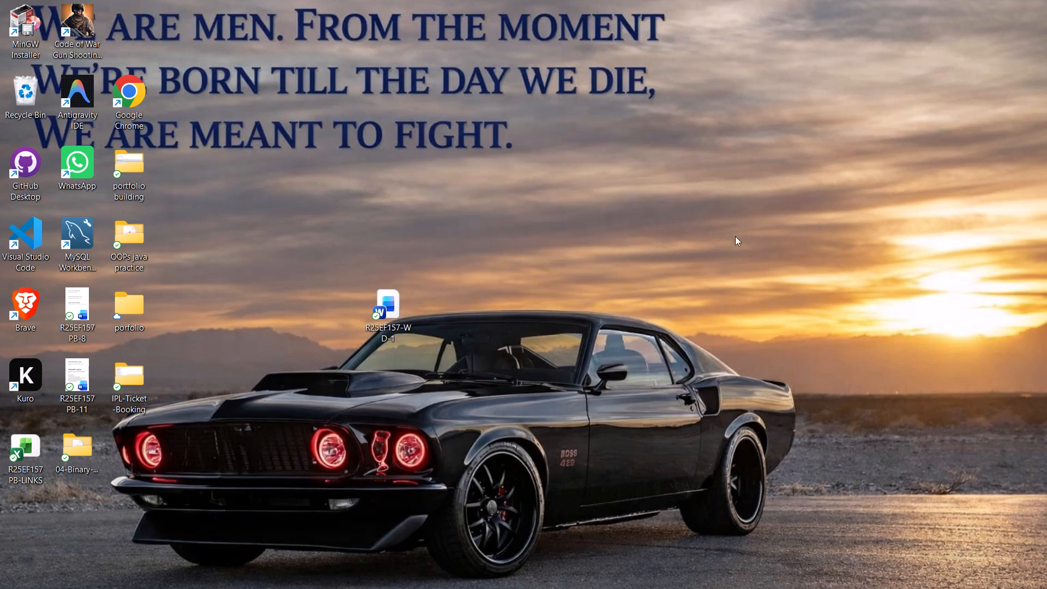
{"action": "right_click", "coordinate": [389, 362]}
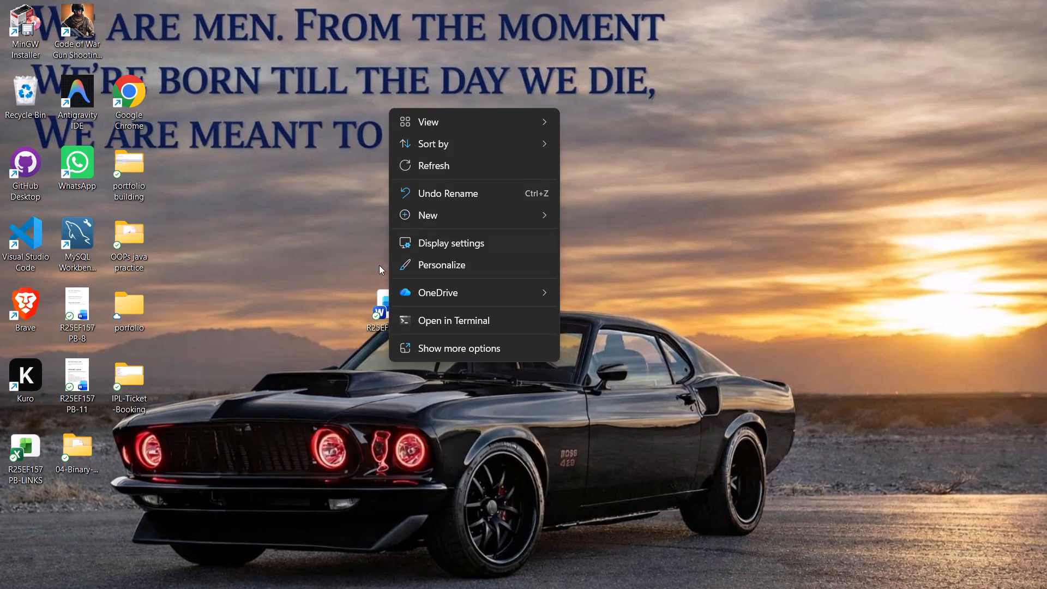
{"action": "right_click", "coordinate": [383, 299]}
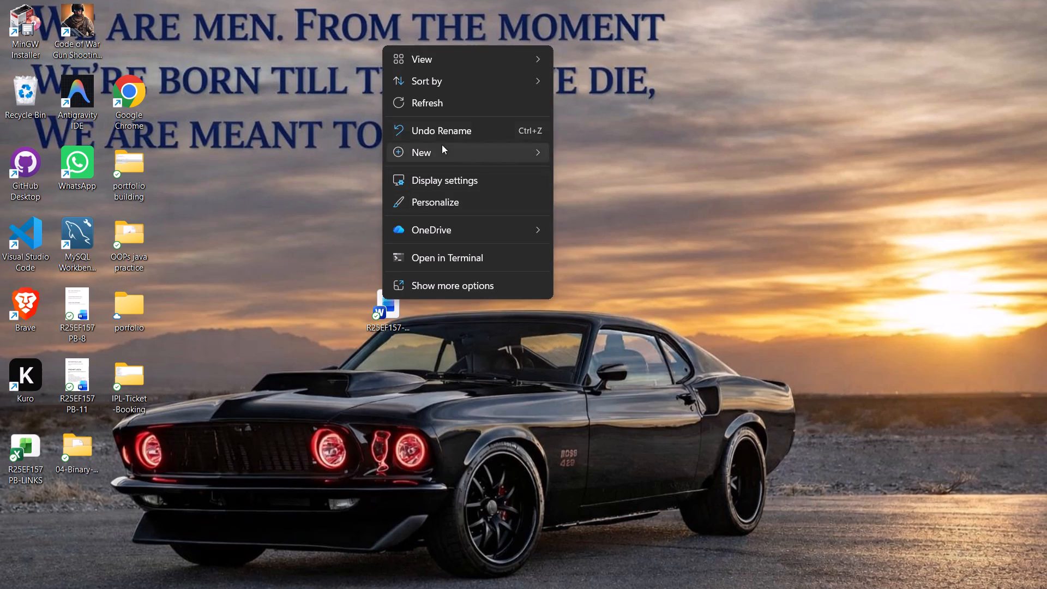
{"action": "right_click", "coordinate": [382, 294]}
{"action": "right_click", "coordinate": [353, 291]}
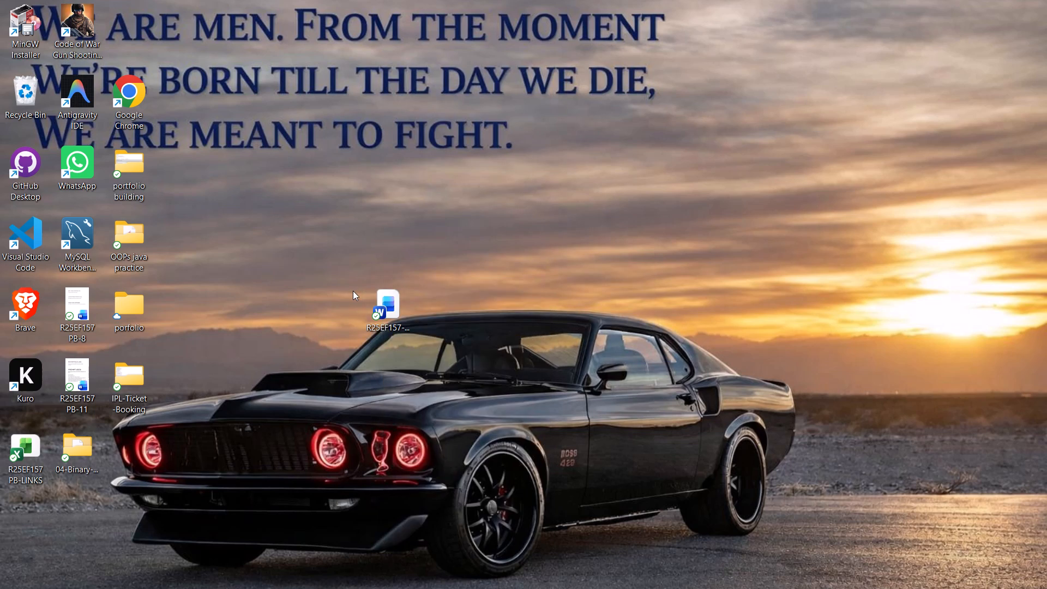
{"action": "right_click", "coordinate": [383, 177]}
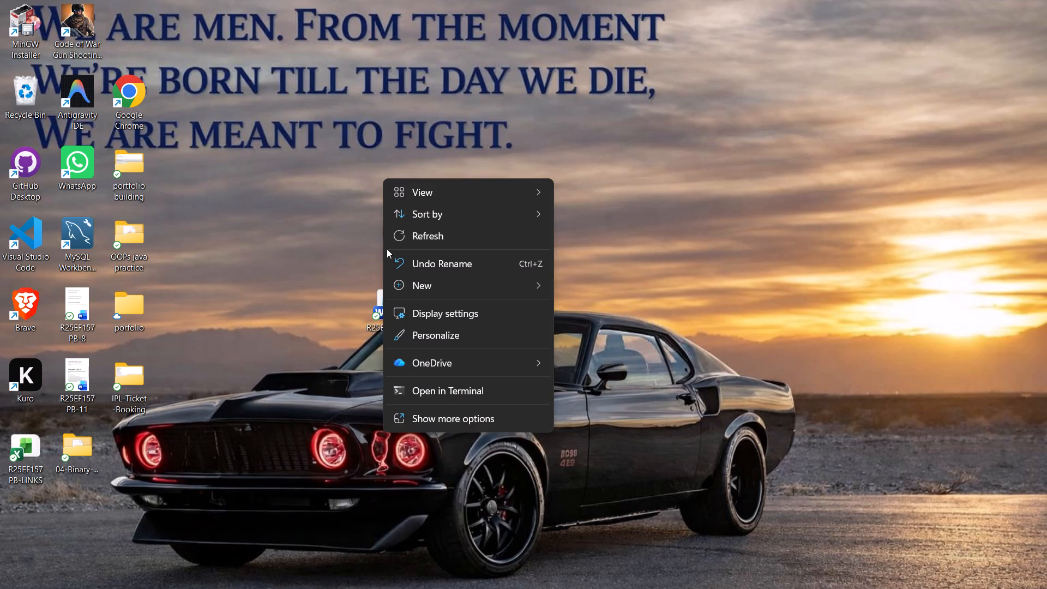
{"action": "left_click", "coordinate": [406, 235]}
Rename the new WD-1 document, replacing the hyphen between the student number and WD-1 with a space.
{"action": "right_click", "coordinate": [387, 302]}
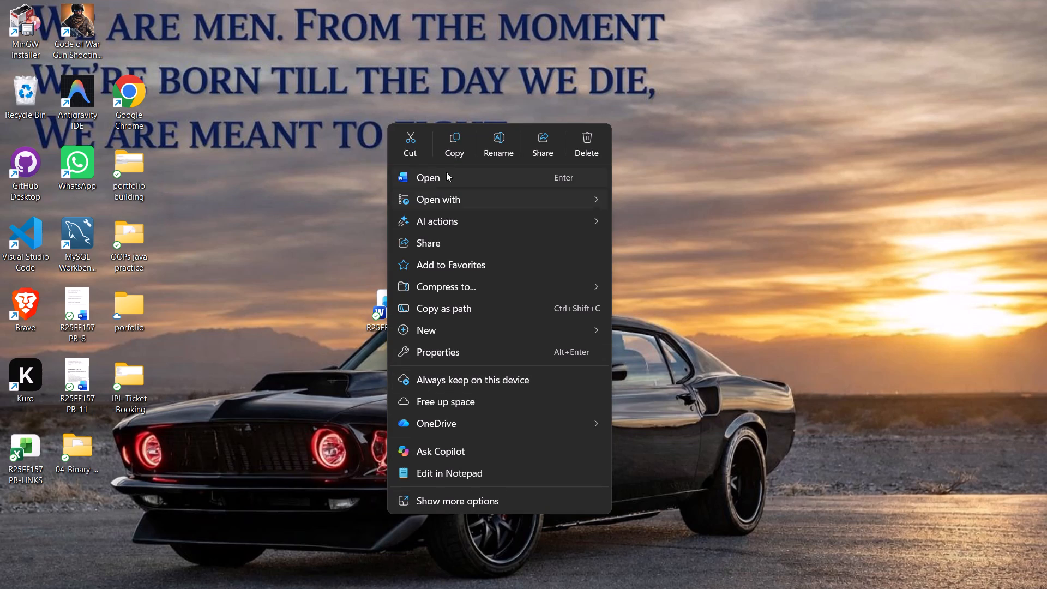
{"action": "left_click", "coordinate": [491, 140]}
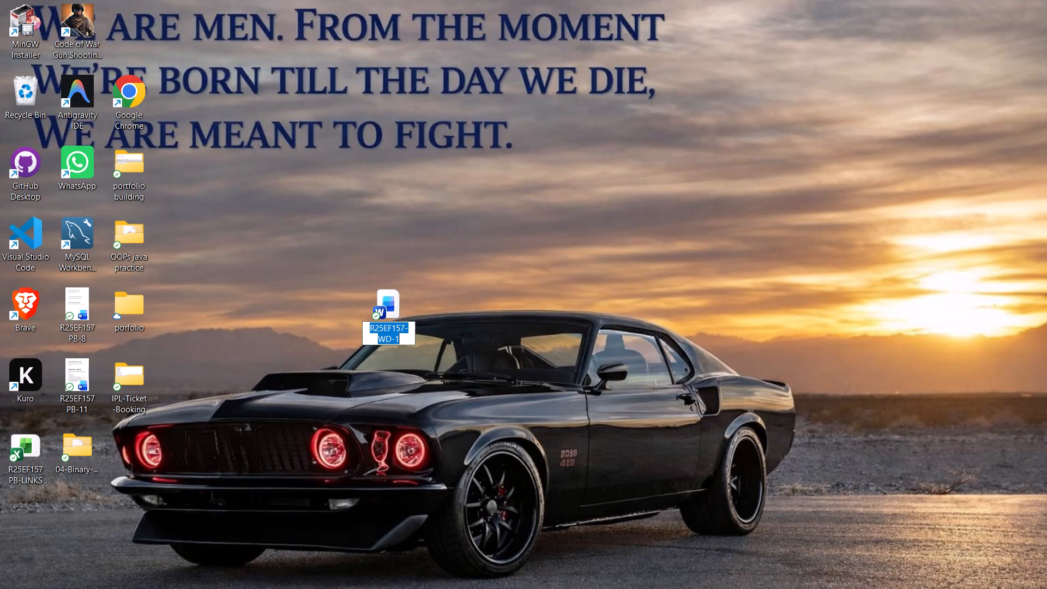
{"action": "left_click", "coordinate": [409, 330]}
{"action": "key", "text": "BackSpace"}
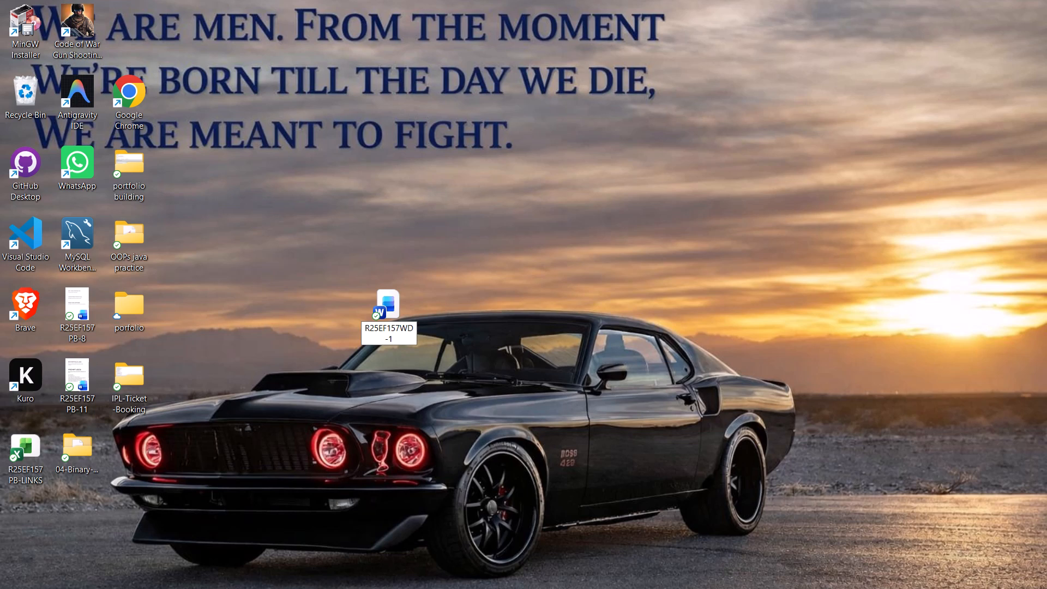
{"action": "key", "text": "space"}
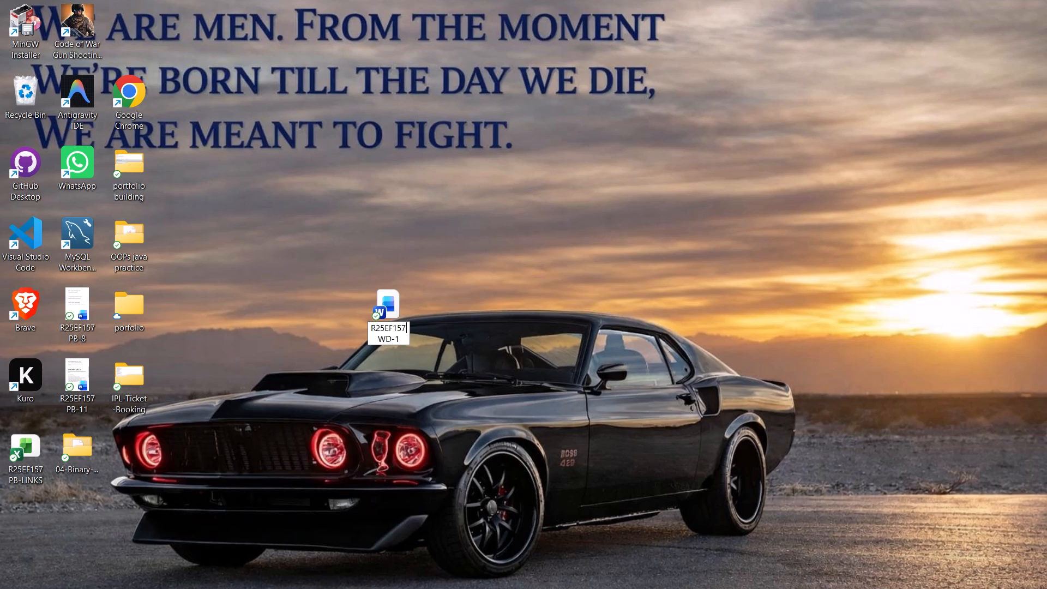
{"action": "key", "text": "Return"}
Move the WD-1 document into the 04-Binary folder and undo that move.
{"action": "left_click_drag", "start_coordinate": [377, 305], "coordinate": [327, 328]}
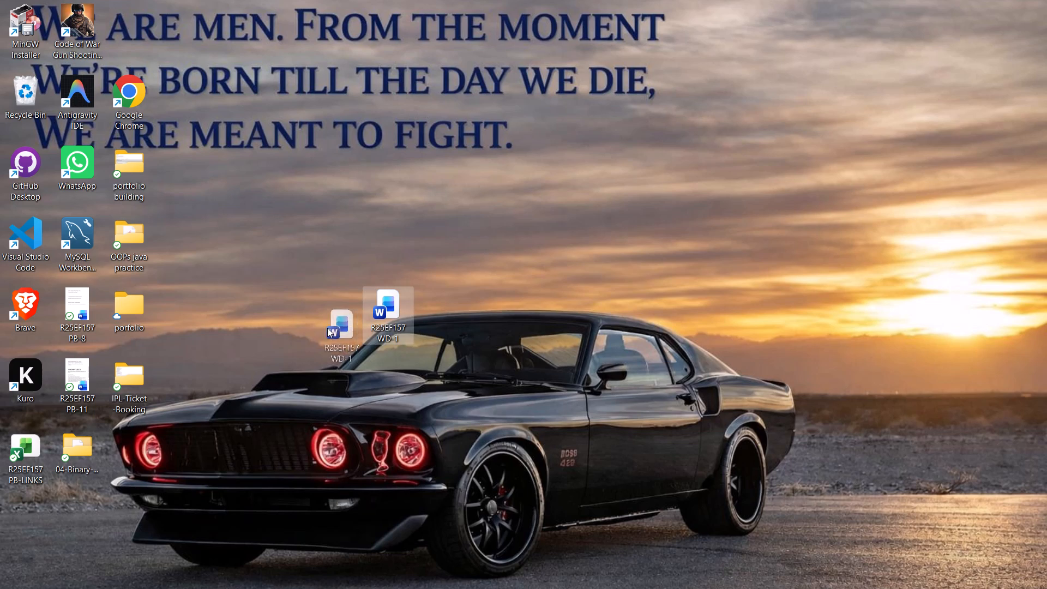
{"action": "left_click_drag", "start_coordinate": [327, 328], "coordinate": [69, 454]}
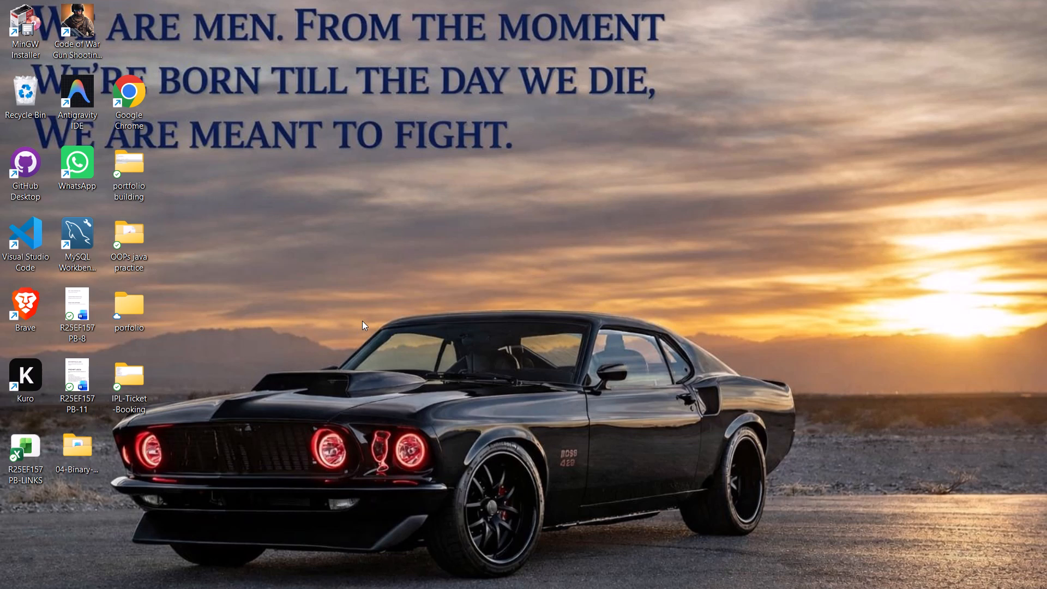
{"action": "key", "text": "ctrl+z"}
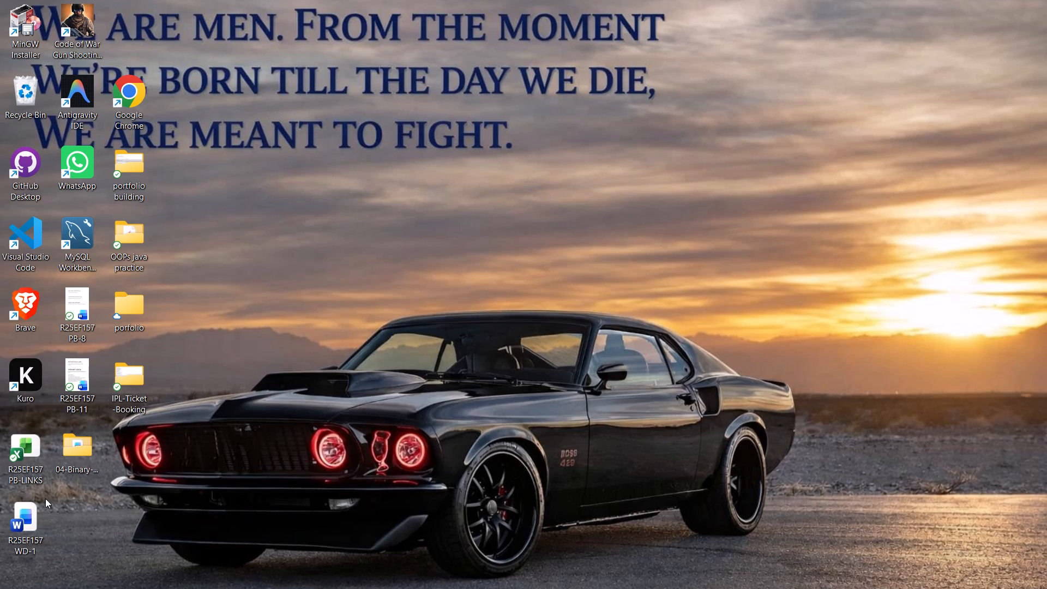
Place the WD-1 document on the desktop directly below the IPL-Ticket -Booking folder.
{"action": "left_click_drag", "start_coordinate": [32, 519], "coordinate": [152, 445]}
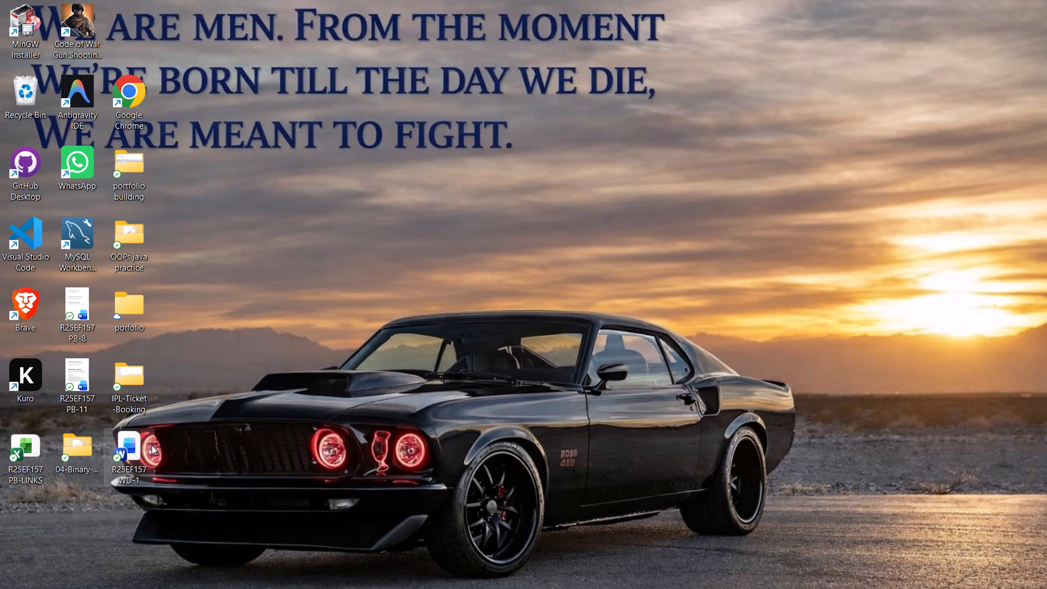
Open the 04-Binary folder for a check and close its window.
{"action": "double_click", "coordinate": [75, 446]}
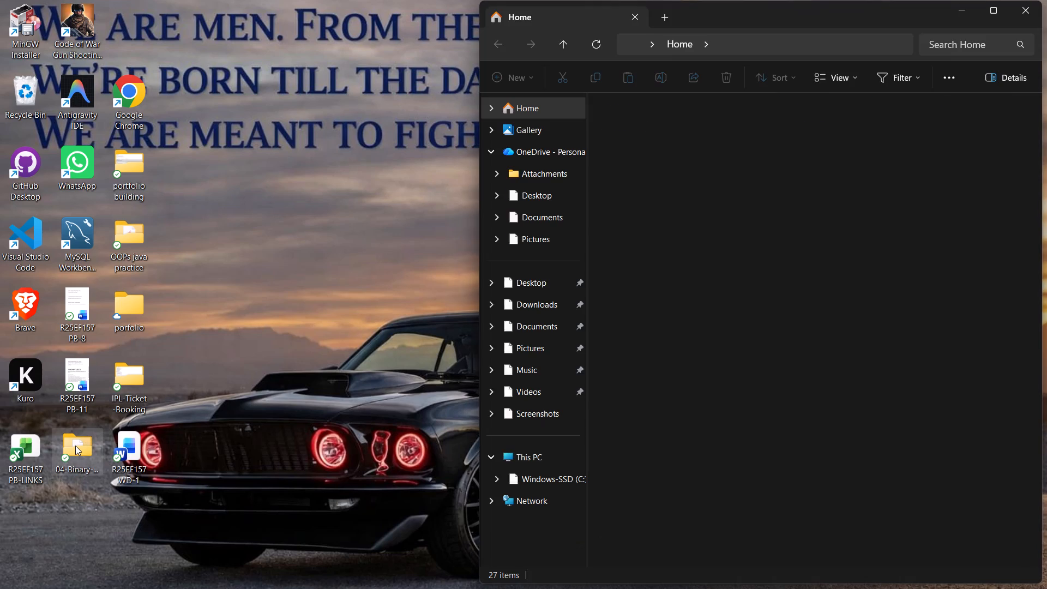
{"action": "left_click", "coordinate": [1021, 2]}
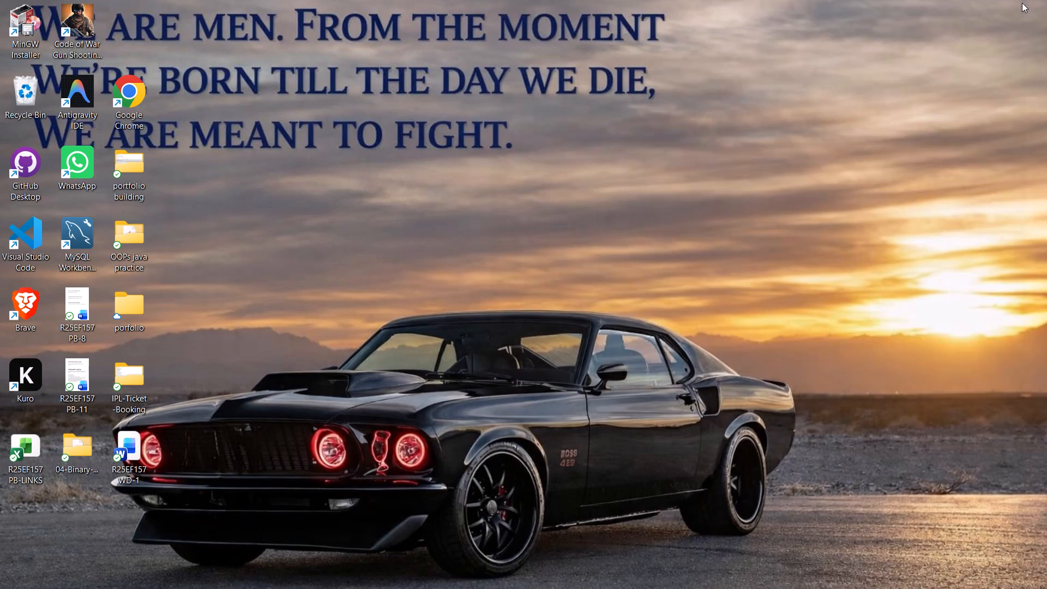
Check the contents of the 04-Binary-Search folder from the desktop and close its window.
{"action": "left_click", "coordinate": [62, 459]}
{"action": "left_click", "coordinate": [62, 459]}
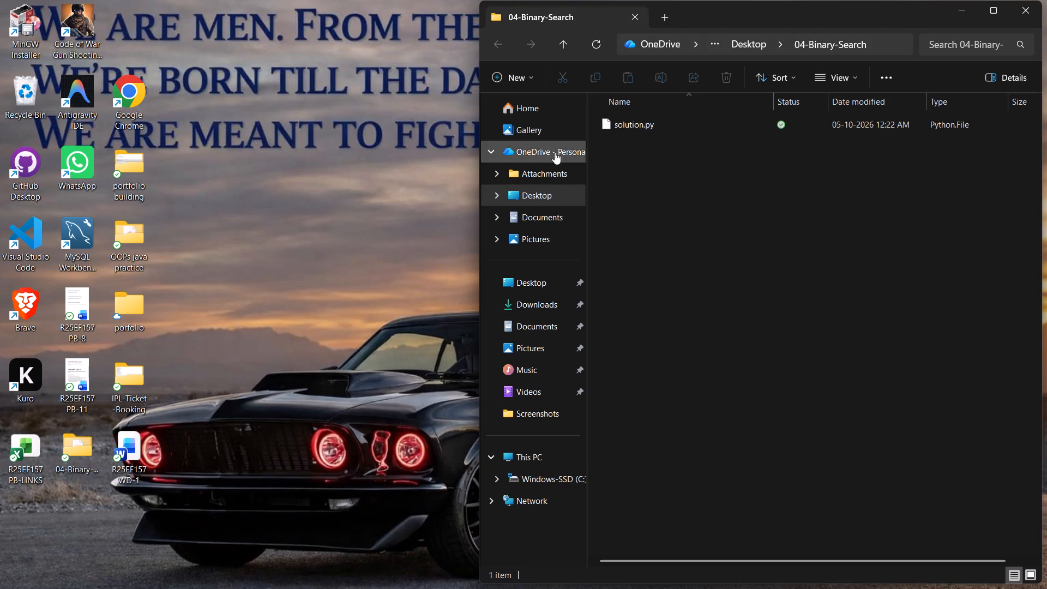
{"action": "left_click", "coordinate": [803, 41]}
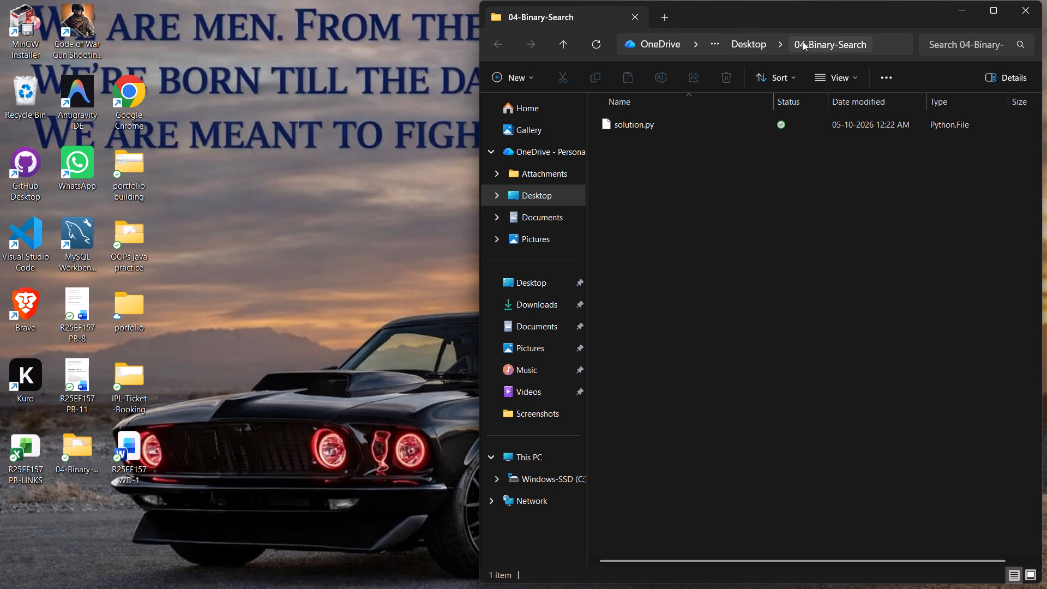
{"action": "left_click", "coordinate": [737, 45]}
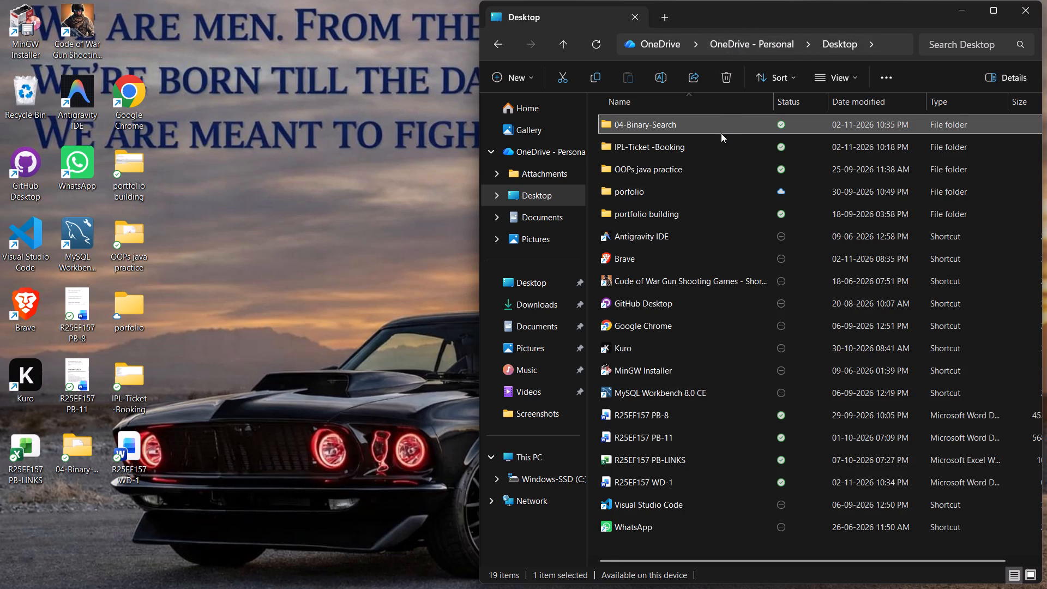
{"action": "double_click", "coordinate": [720, 129]}
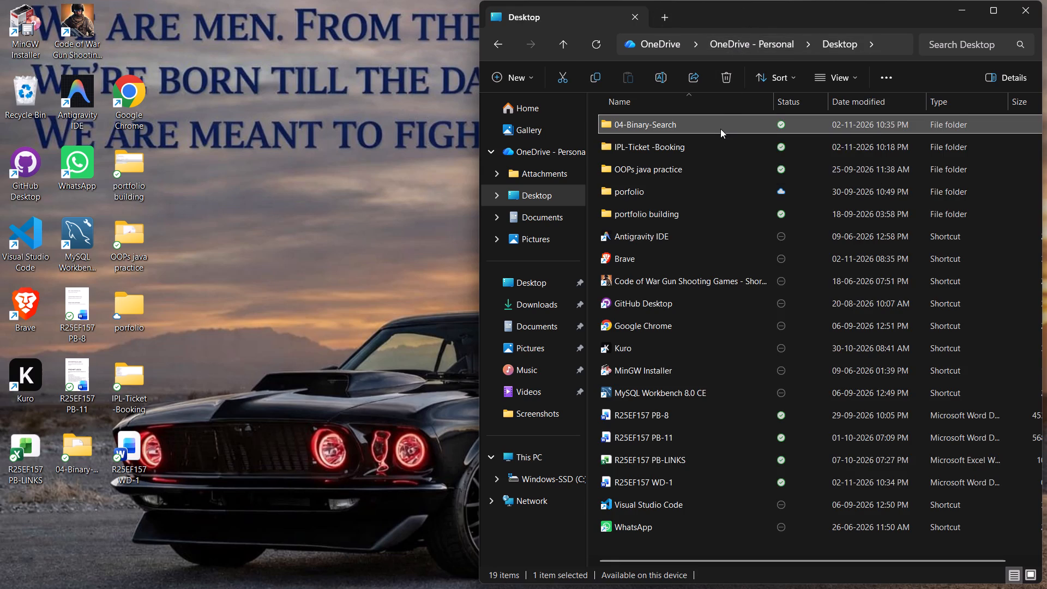
{"action": "double_click", "coordinate": [715, 128]}
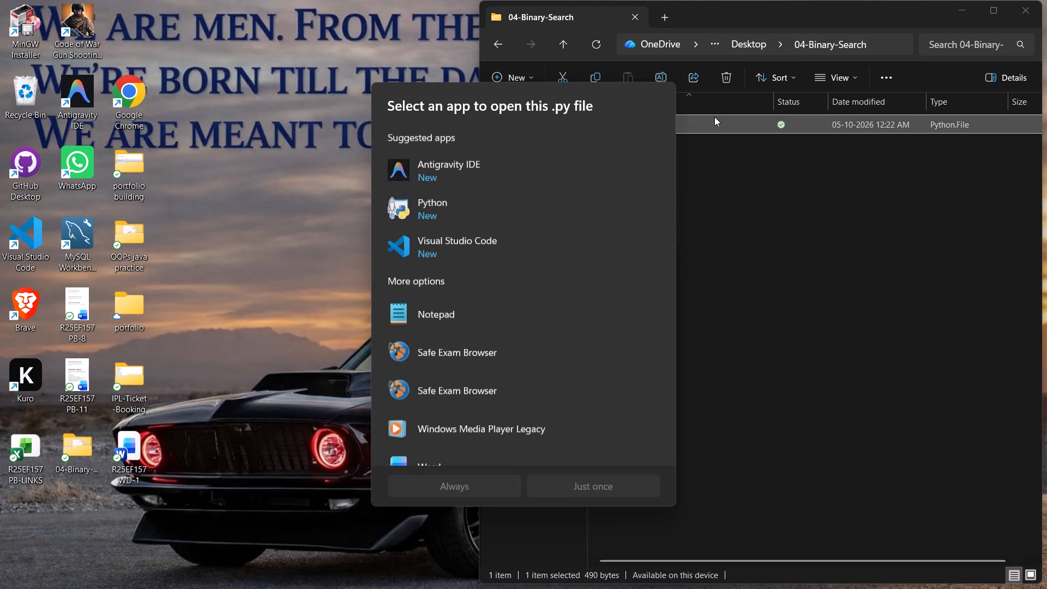
{"action": "left_click", "coordinate": [491, 59]}
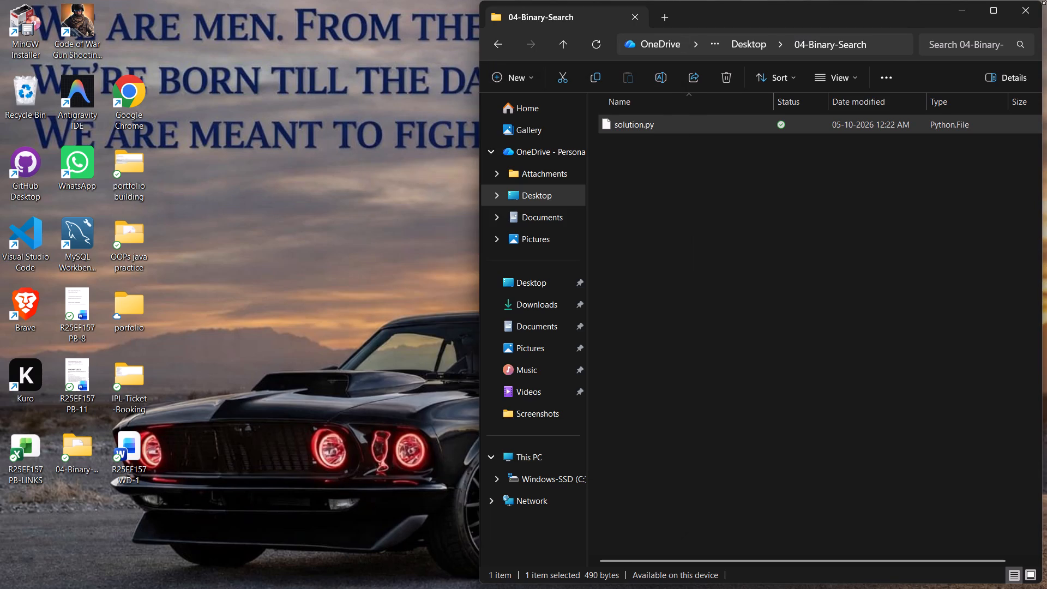
{"action": "left_click", "coordinate": [1016, 10]}
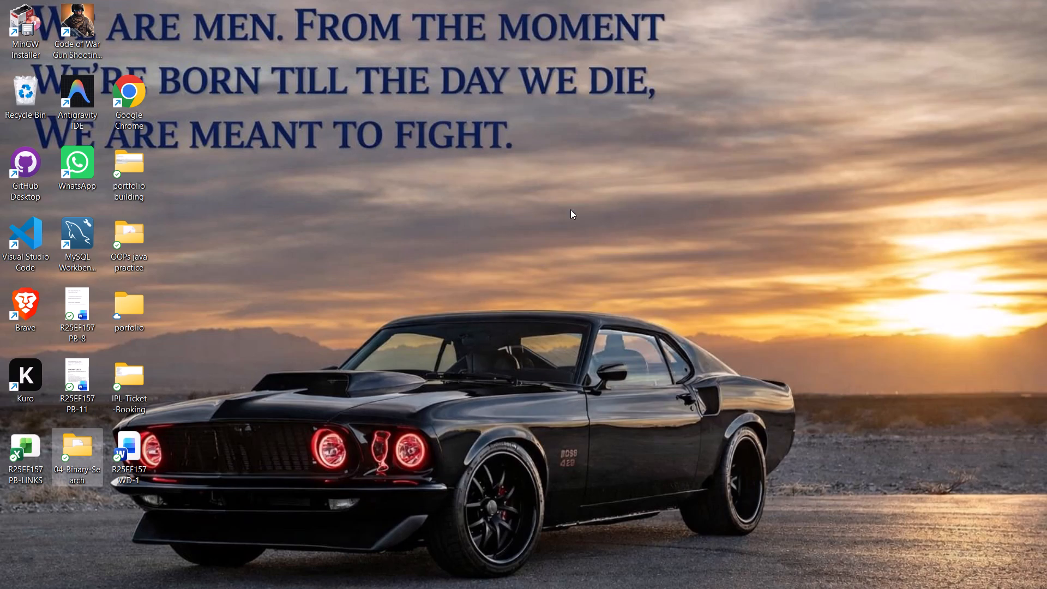
Delete the 04-Binary-Search folder from the desktop.
{"action": "left_click", "coordinate": [68, 435]}
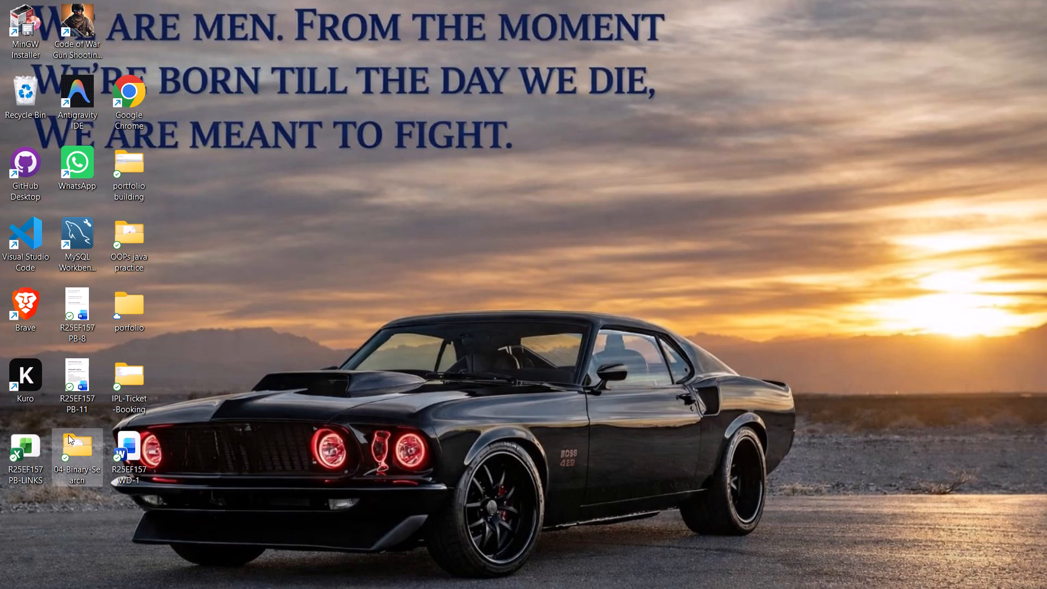
{"action": "right_click", "coordinate": [68, 435]}
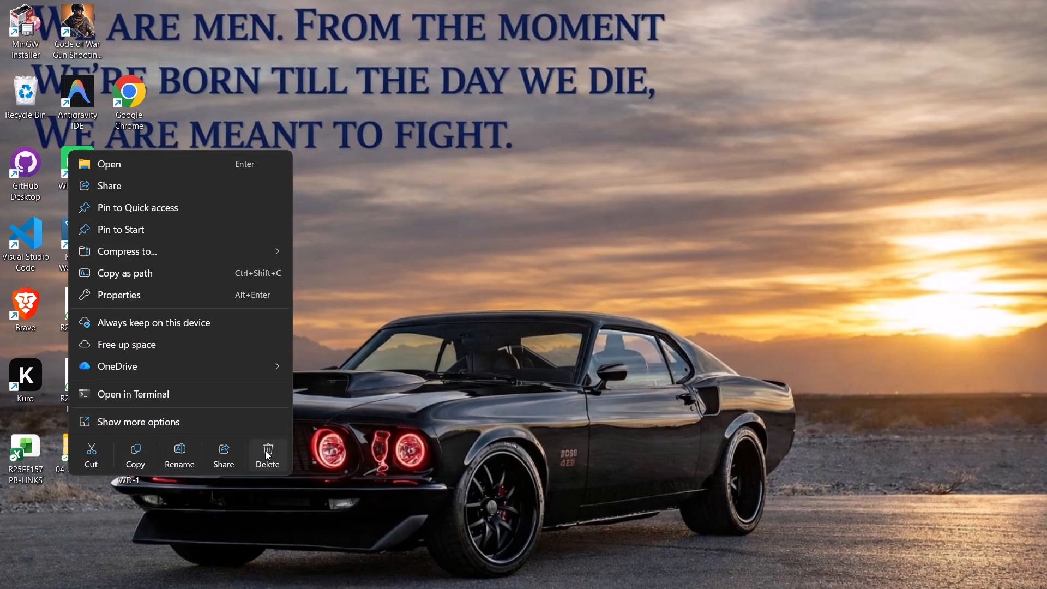
{"action": "left_click", "coordinate": [265, 450]}
Place the WD-1 document on the desktop directly below the PB-11 document.
{"action": "left_click_drag", "start_coordinate": [140, 449], "coordinate": [128, 450]}
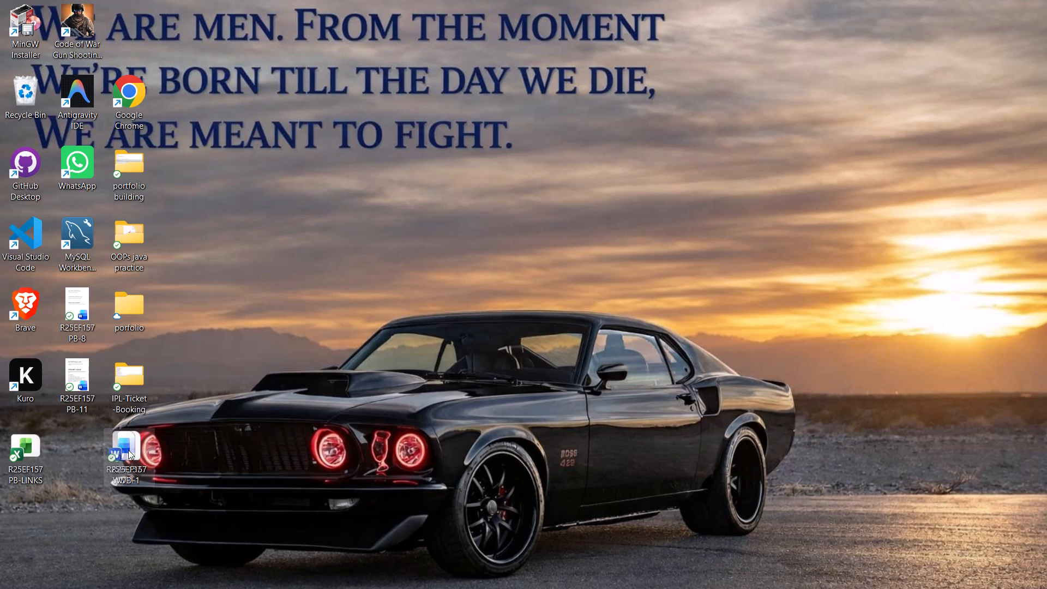
{"action": "left_click_drag", "start_coordinate": [128, 450], "coordinate": [100, 453]}
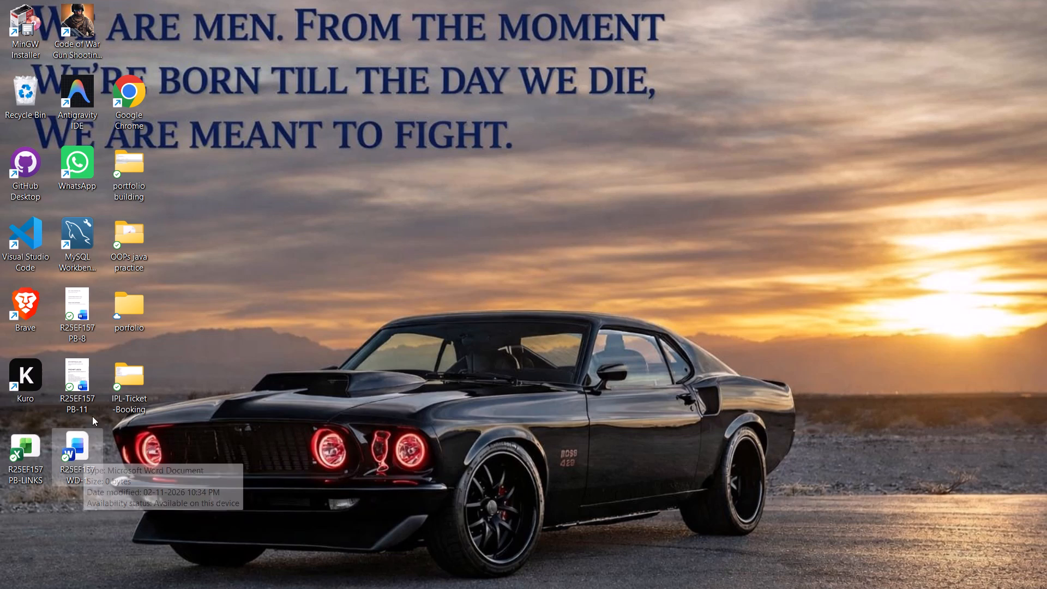
Open the WD-1 document in Word and enter the heading "GIT HUB REPOSITORY :".
{"action": "double_click", "coordinate": [81, 448]}
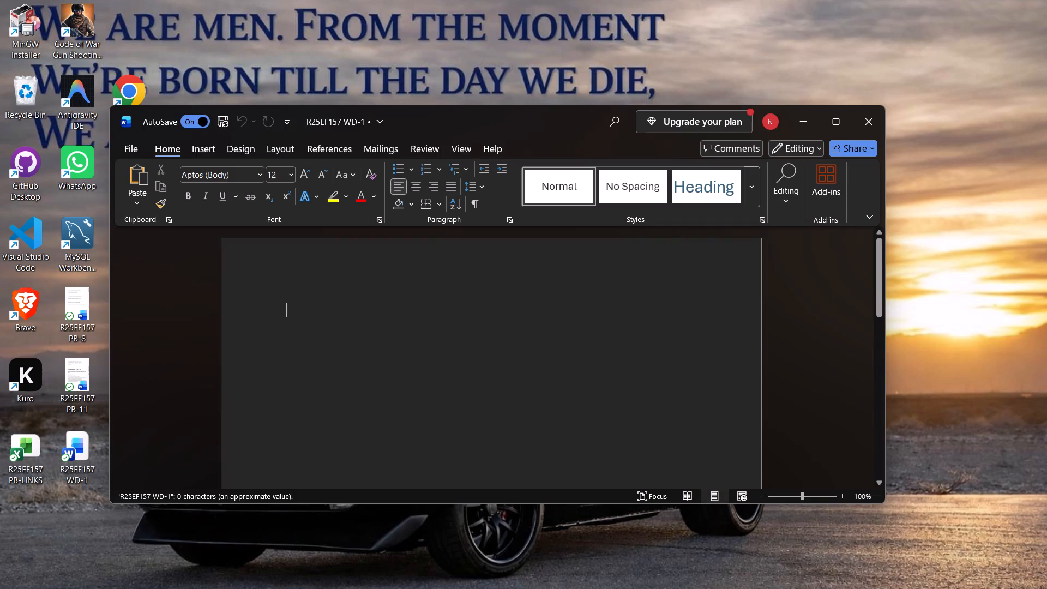
{"action": "type", "text": "GIT"}
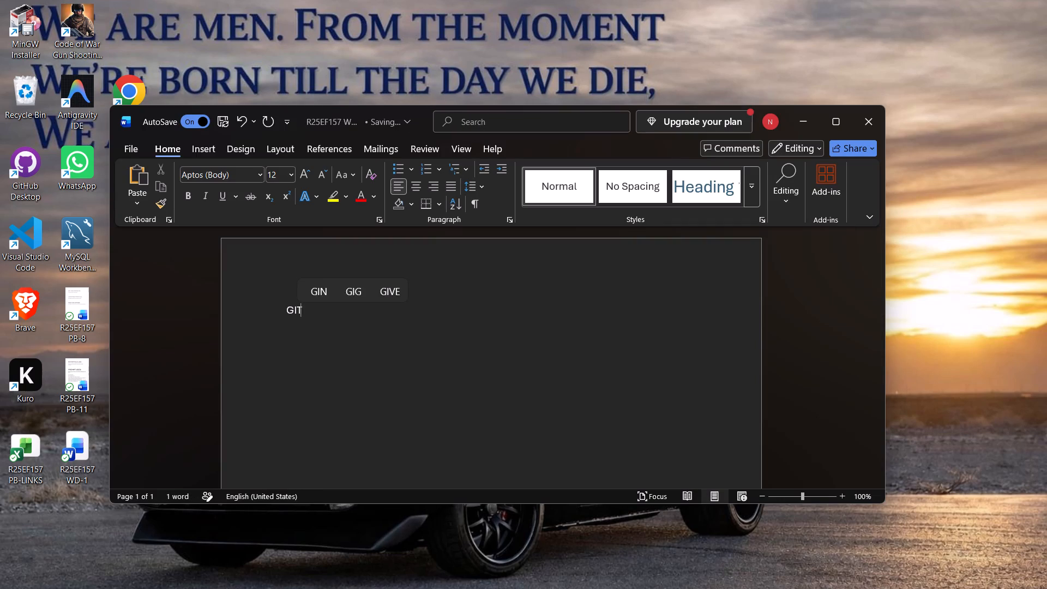
{"action": "key", "text": "space"}
{"action": "type", "text": "HUB"}
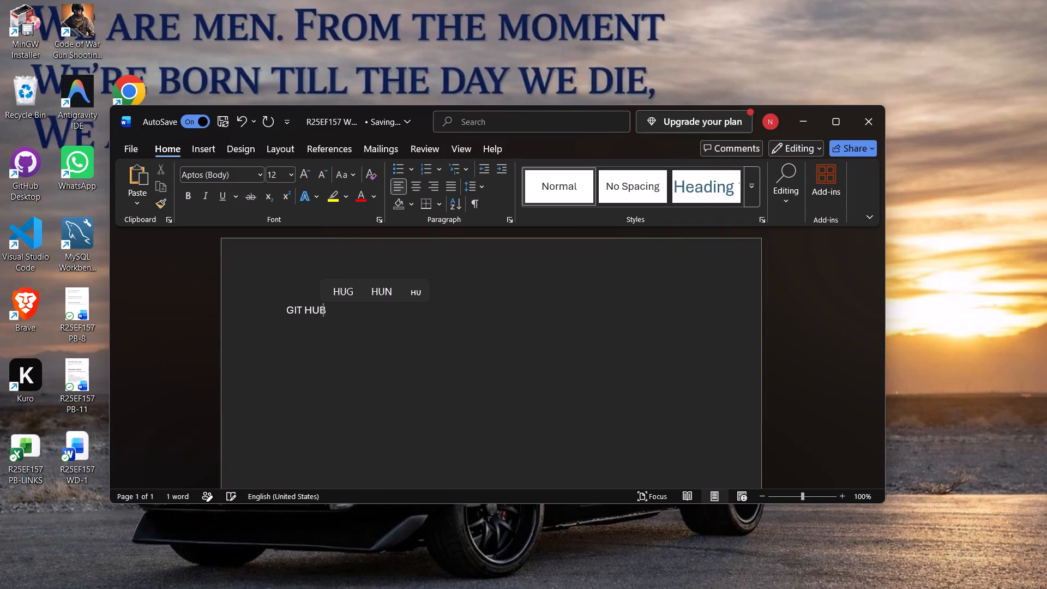
{"action": "key", "text": "shift+space"}
{"action": "type", "text": "REPOSITORY"}
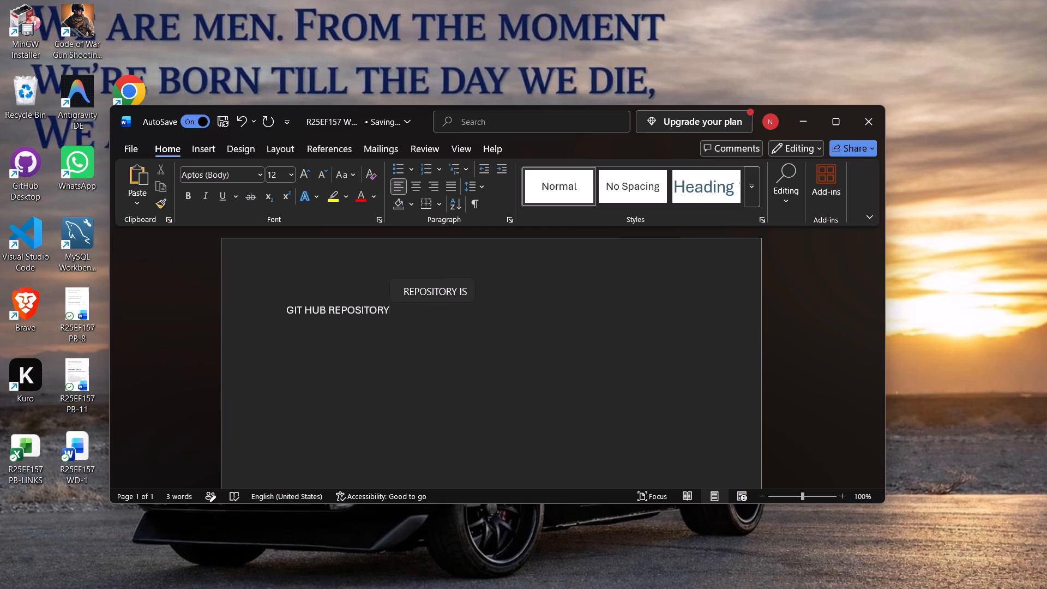
{"action": "left_click", "coordinate": [414, 297]}
{"action": "key", "text": "BackSpace"}
{"action": "key", "text": "BackSpace"}
{"action": "key", "text": "BackSpace"}
{"action": "key", "text": "shift+colon"}
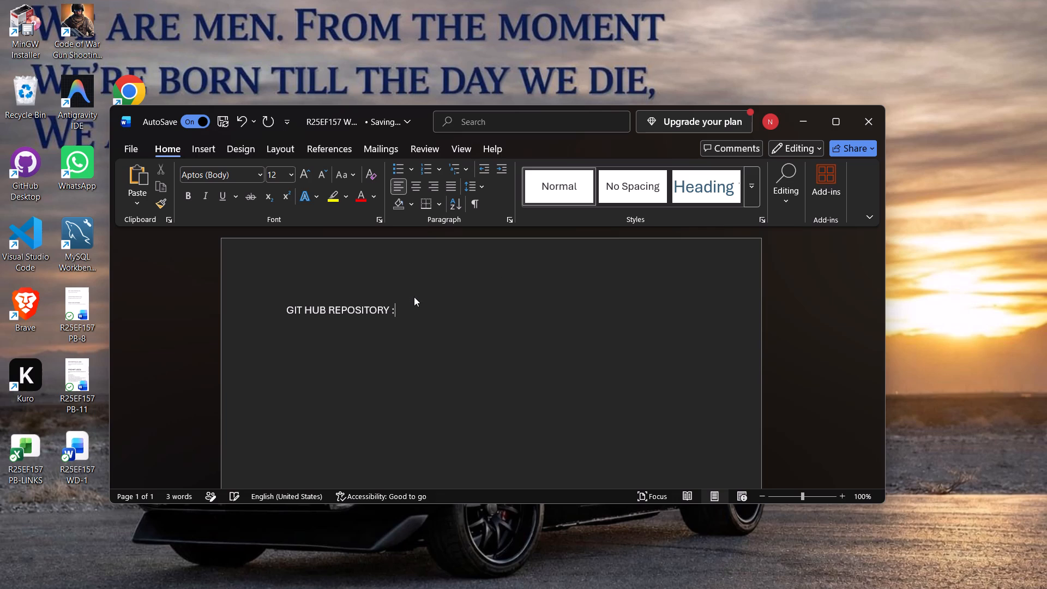
Set the "GIT HUB REPOSITORY :" heading's font size to 36.
{"action": "left_click_drag", "start_coordinate": [402, 306], "coordinate": [283, 325]}
{"action": "left_click", "coordinate": [291, 171]}
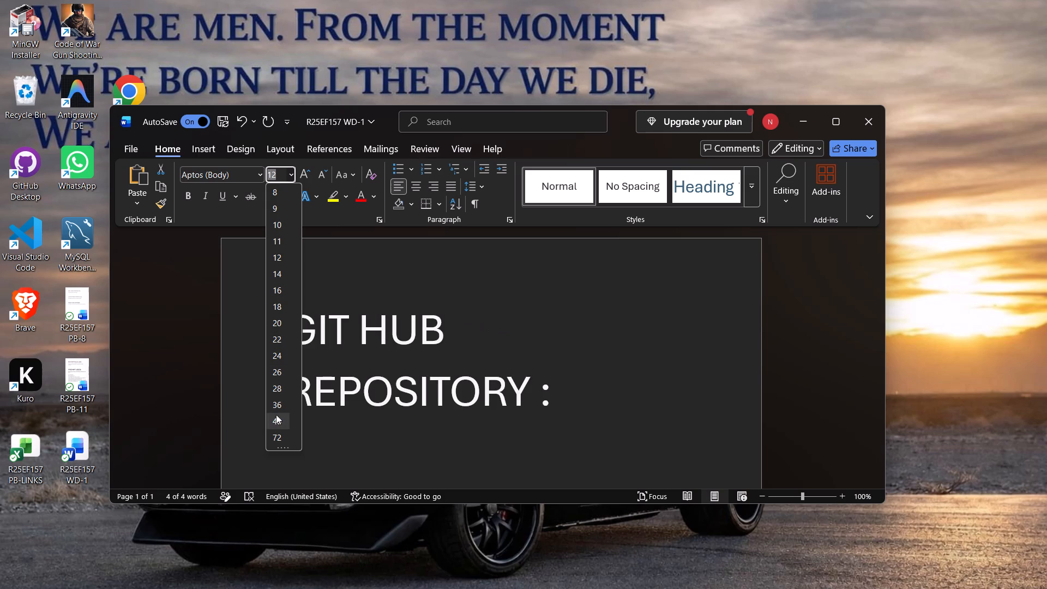
{"action": "left_click", "coordinate": [279, 401]}
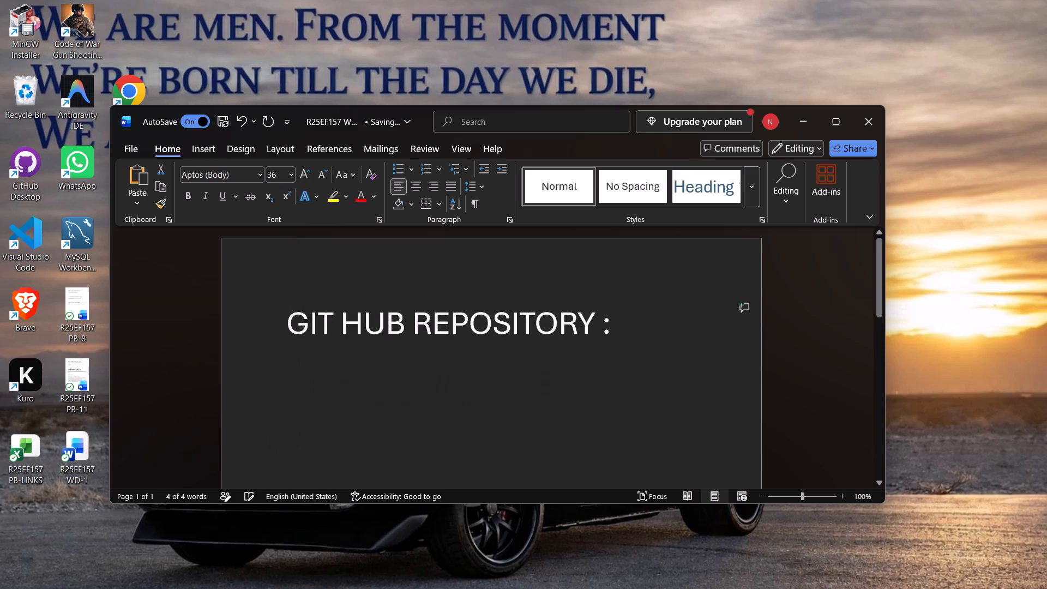
{"action": "left_click", "coordinate": [383, 378]}
{"action": "left_click", "coordinate": [301, 361]}
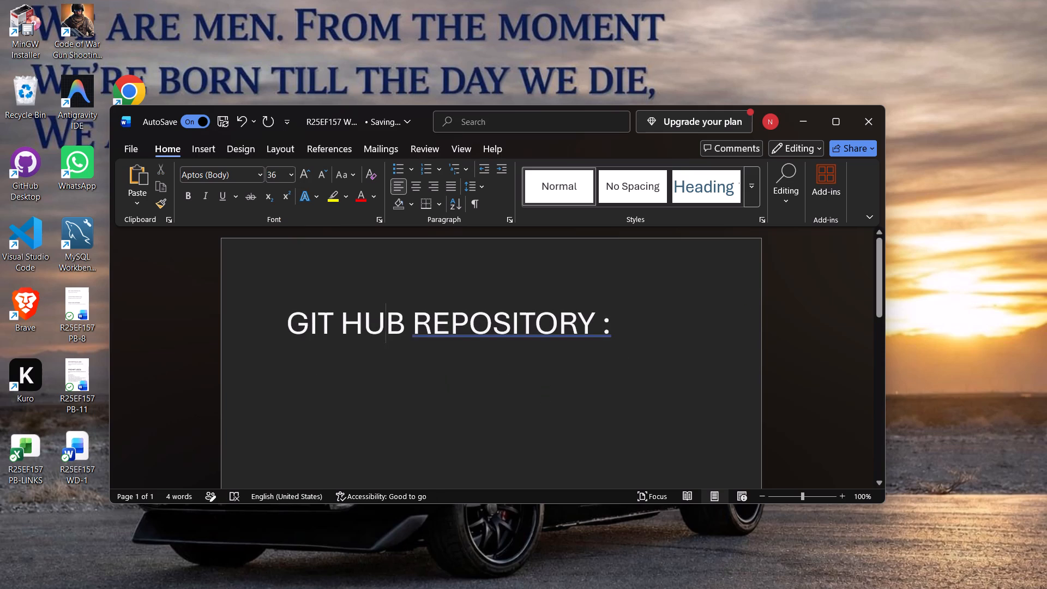
Maximize the document window and paste the copied IPL-Ticket--Booking GitHub link on a new line below the heading.
{"action": "left_click", "coordinate": [625, 314]}
{"action": "key", "text": "Return"}
{"action": "scroll", "coordinate": [622, 317], "scroll_direction": "down", "scroll_amount": 1}
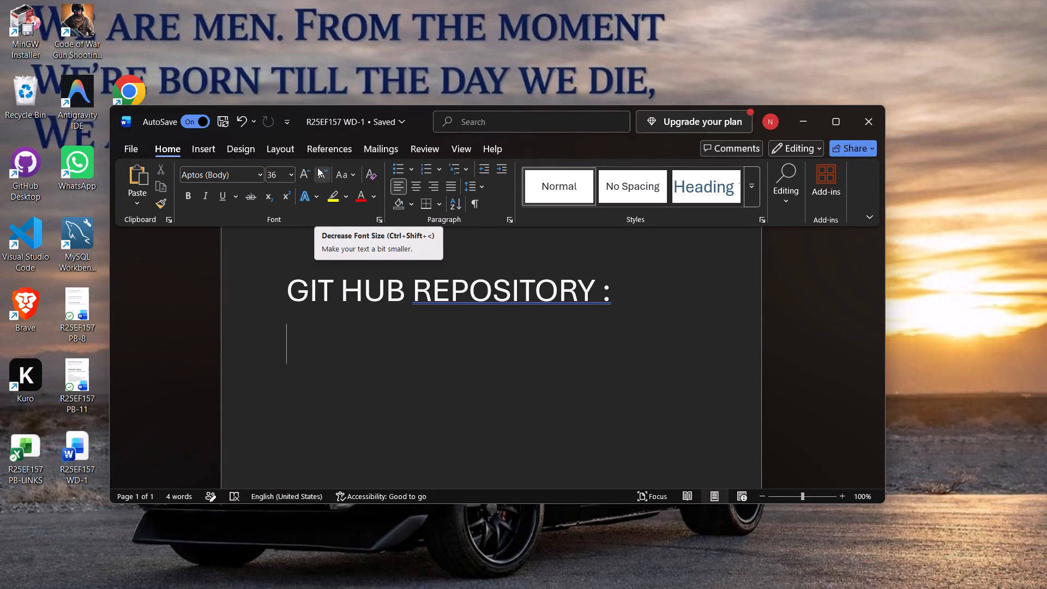
{"action": "left_click", "coordinate": [831, 119]}
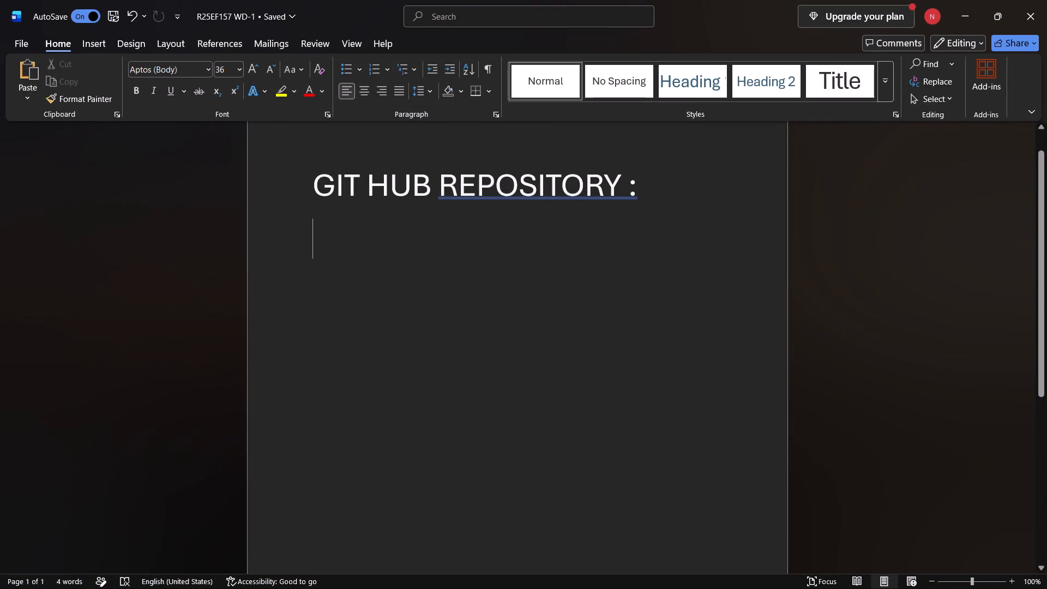
{"action": "key", "text": "ctrl+v"}
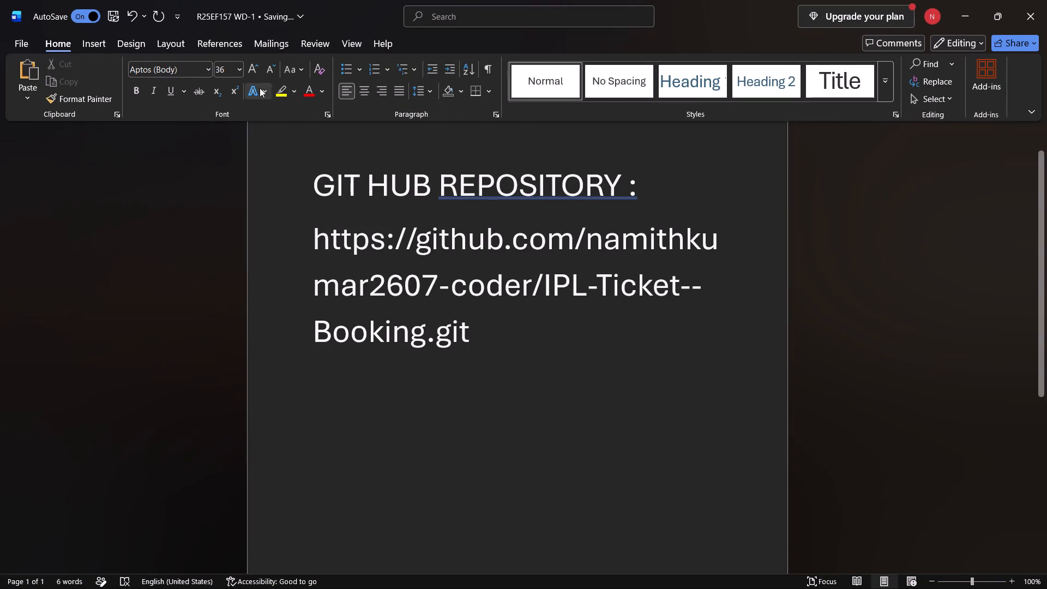
Set the pasted repository link's font size to 14.
{"action": "left_click", "coordinate": [238, 71]}
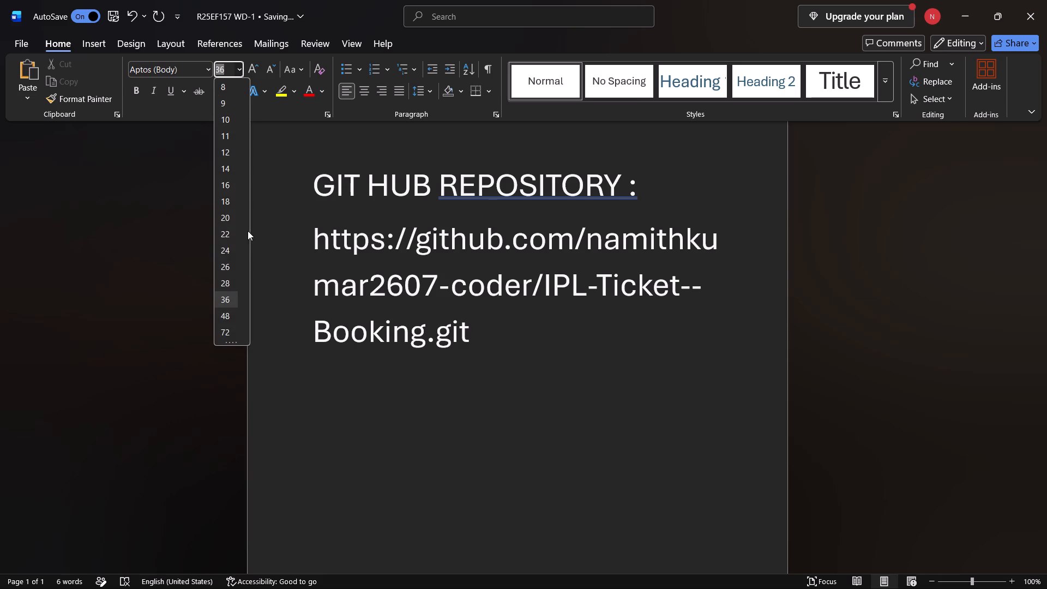
{"action": "left_click", "coordinate": [239, 223]}
{"action": "left_click", "coordinate": [231, 211]}
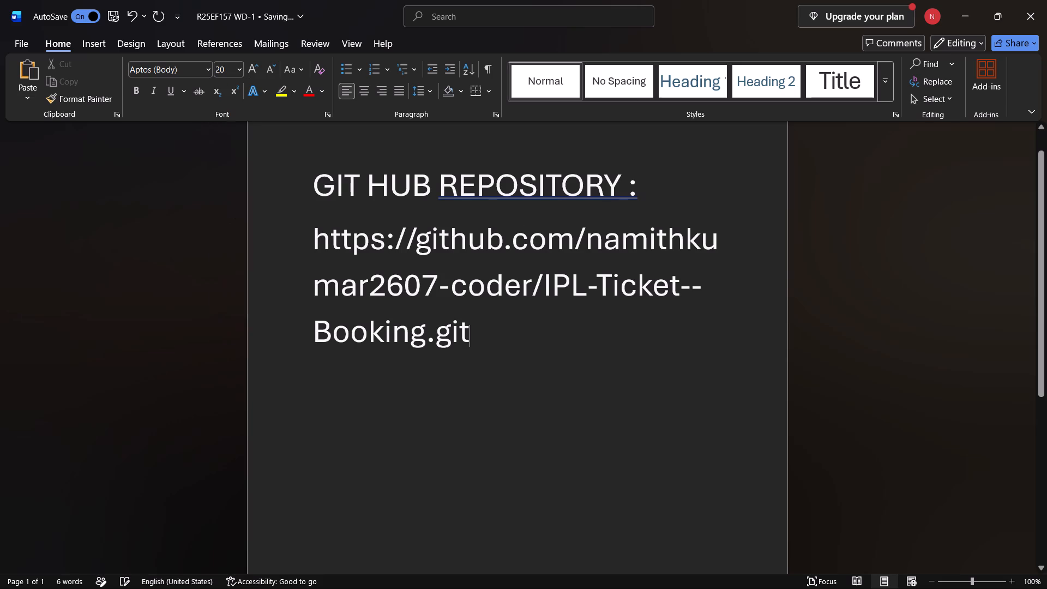
{"action": "left_click_drag", "start_coordinate": [305, 235], "coordinate": [580, 418]}
{"action": "left_click", "coordinate": [242, 74]}
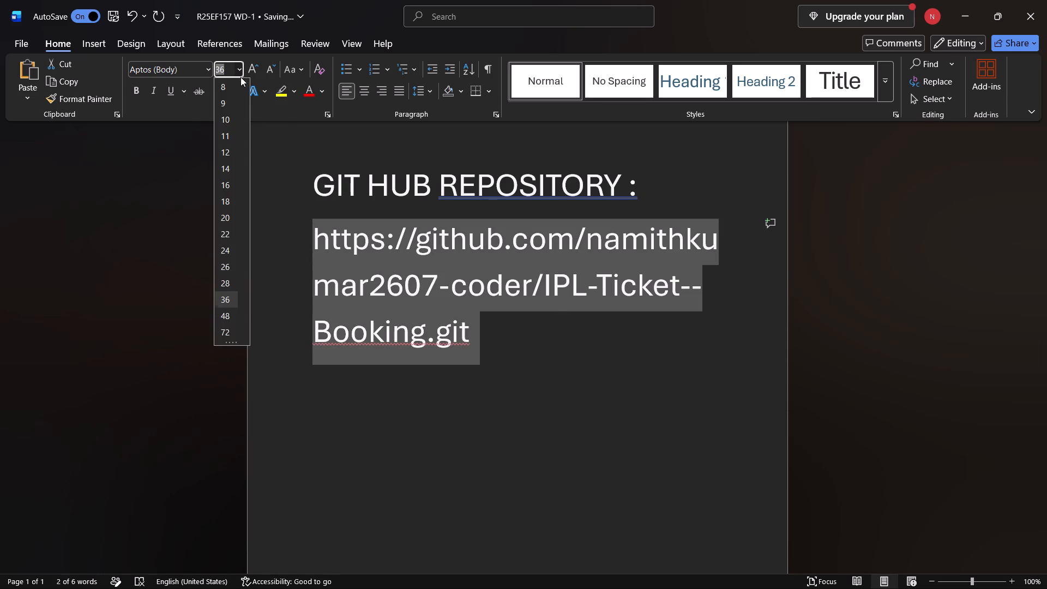
{"action": "left_click", "coordinate": [230, 171]}
{"action": "left_click", "coordinate": [409, 345]}
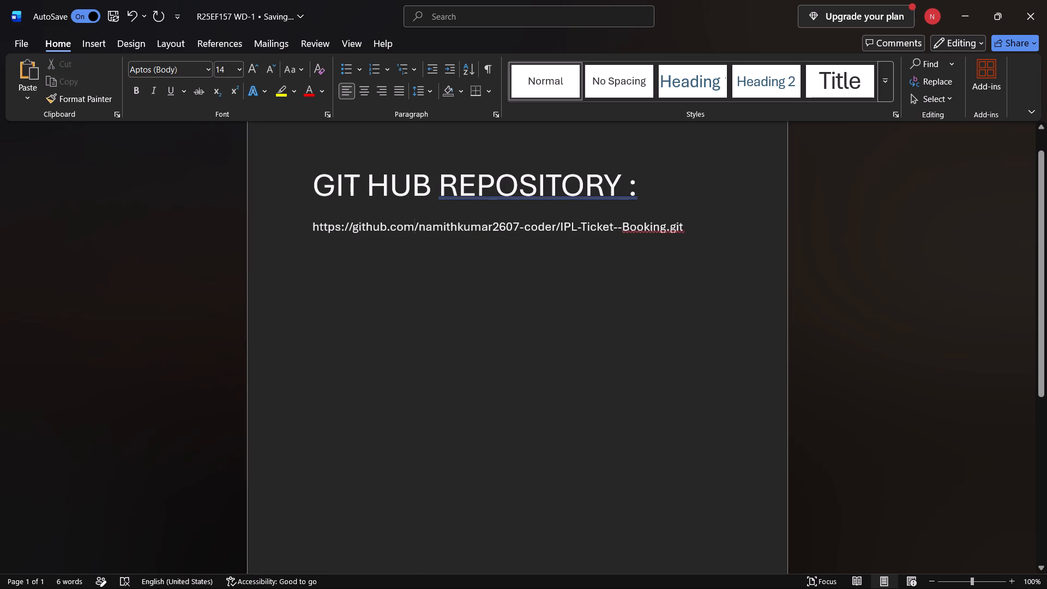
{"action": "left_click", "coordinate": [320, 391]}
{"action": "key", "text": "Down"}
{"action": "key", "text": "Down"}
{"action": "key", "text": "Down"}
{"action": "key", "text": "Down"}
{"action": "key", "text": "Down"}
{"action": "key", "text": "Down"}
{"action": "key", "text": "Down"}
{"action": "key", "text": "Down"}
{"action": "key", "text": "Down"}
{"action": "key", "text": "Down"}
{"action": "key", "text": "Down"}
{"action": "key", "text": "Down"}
Add 31 line breaks after the repository link, extending the document onto a second page.
{"action": "left_click", "coordinate": [702, 237]}
{"action": "key", "text": "Return"}
{"action": "key", "text": "Return"}
{"action": "key", "text": "Return"}
{"action": "key", "text": "Return"}
{"action": "key", "text": "Return"}
{"action": "key", "text": "Return"}
{"action": "key", "text": "Return"}
{"action": "key", "text": "Return"}
{"action": "key", "text": "Return"}
{"action": "key", "text": "Return"}
{"action": "key", "text": "Return"}
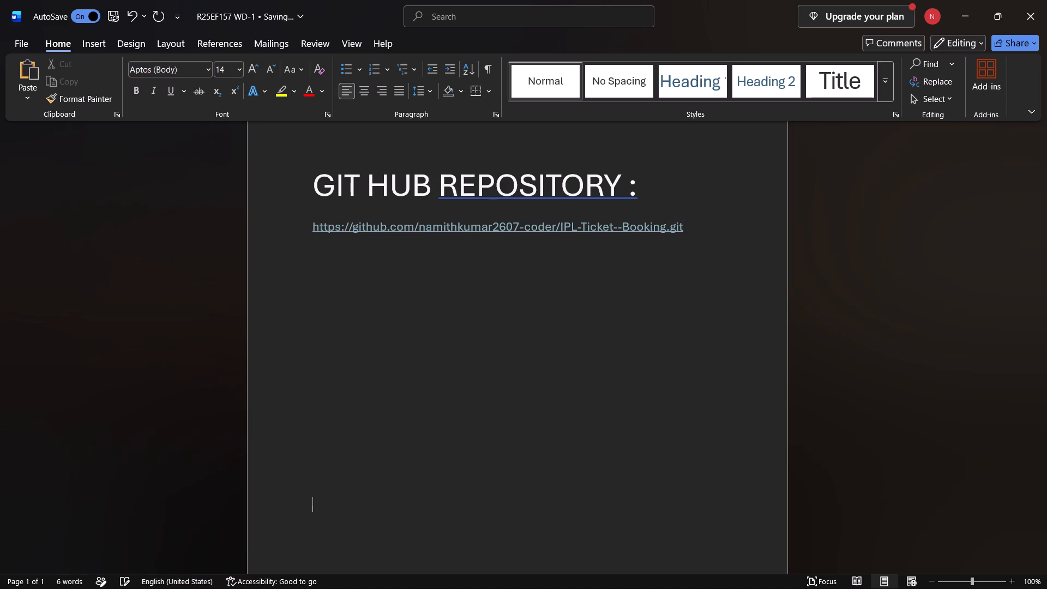
{"action": "key", "text": "Return"}
{"action": "key", "text": "Return"}
{"action": "key", "text": "Return"}
{"action": "key", "text": "Return"}
{"action": "key", "text": "Return"}
{"action": "key", "text": "Return"}
{"action": "key", "text": "Return"}
{"action": "key", "text": "Return"}
{"action": "key", "text": "Return"}
{"action": "key", "text": "Return"}
{"action": "key", "text": "Return"}
{"action": "key", "text": "Return"}
{"action": "key", "text": "Return"}
{"action": "key", "text": "Return"}
{"action": "key", "text": "Return"}
{"action": "key", "text": "Return"}
{"action": "key", "text": "Return"}
{"action": "key", "text": "Return"}
{"action": "key", "text": "Return"}
{"action": "key", "text": "Return"}
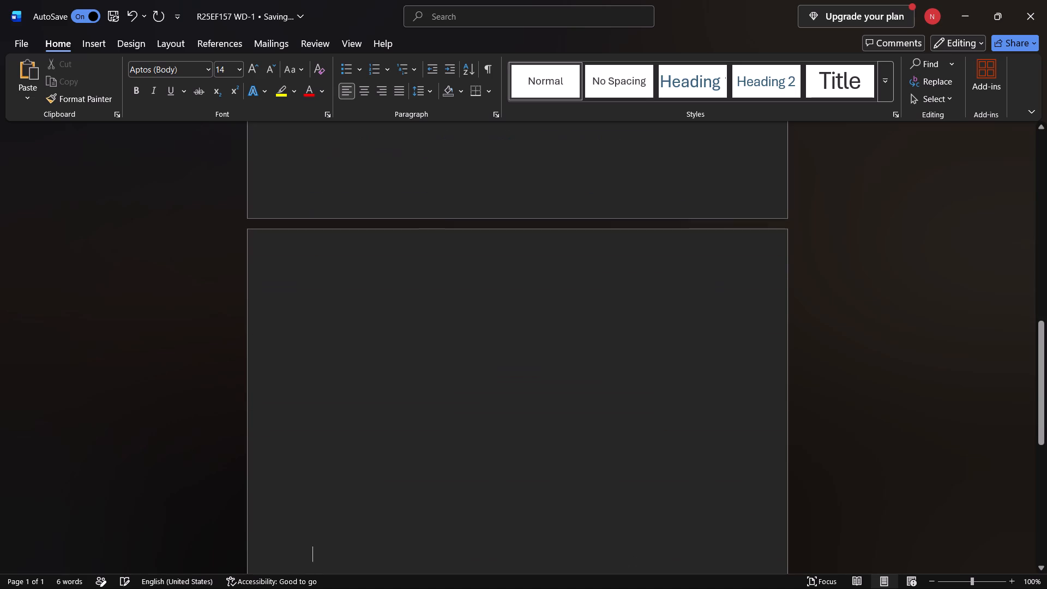
Add the heading text "LIVE WEBSITE :" a few blank lines below the GitHub repository link on the first page.
{"action": "key", "text": "Up"}
{"action": "key", "text": "Up"}
{"action": "key", "text": "Up"}
{"action": "key", "text": "Up"}
{"action": "key", "text": "Up"}
{"action": "key", "text": "Up"}
{"action": "key", "text": "Up"}
{"action": "key", "text": "Up"}
{"action": "key", "text": "Up"}
{"action": "key", "text": "Up"}
{"action": "key", "text": "Up"}
{"action": "key", "text": "Up"}
{"action": "key", "text": "Up"}
{"action": "key", "text": "Up"}
{"action": "key", "text": "Up"}
{"action": "key", "text": "Up"}
{"action": "key", "text": "Up"}
{"action": "key", "text": "Up"}
{"action": "key", "text": "Up"}
{"action": "key", "text": "Up"}
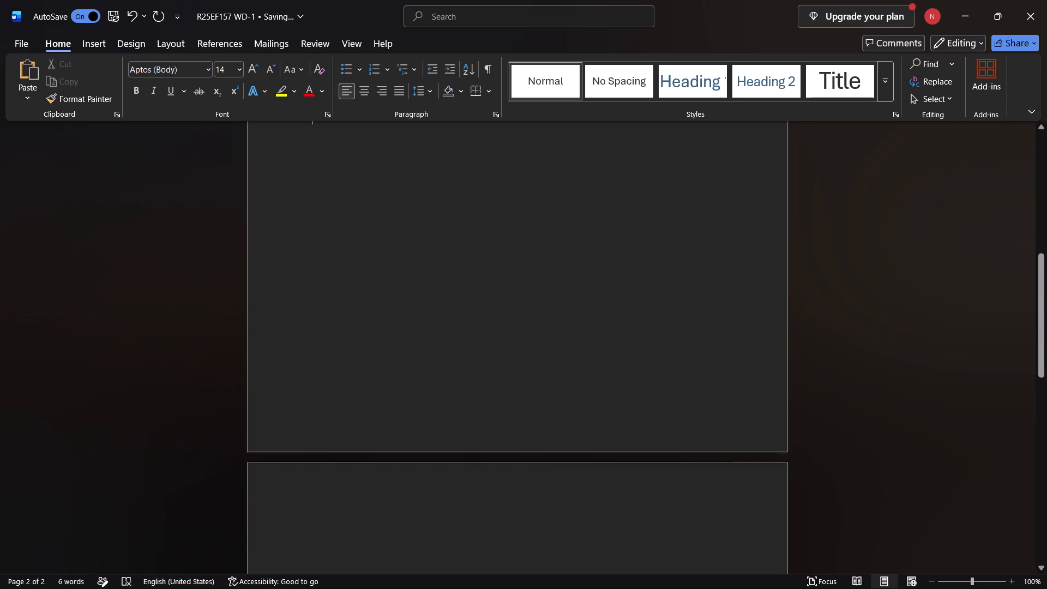
{"action": "key", "text": "Up"}
{"action": "key", "text": "Up"}
{"action": "key", "text": "Up"}
{"action": "key", "text": "Up"}
{"action": "key", "text": "Up"}
{"action": "key", "text": "Up"}
{"action": "key", "text": "Up"}
{"action": "key", "text": "Up"}
{"action": "key", "text": "Up"}
{"action": "key", "text": "Up"}
{"action": "key", "text": "Up"}
{"action": "key", "text": "Up"}
{"action": "key", "text": "Up"}
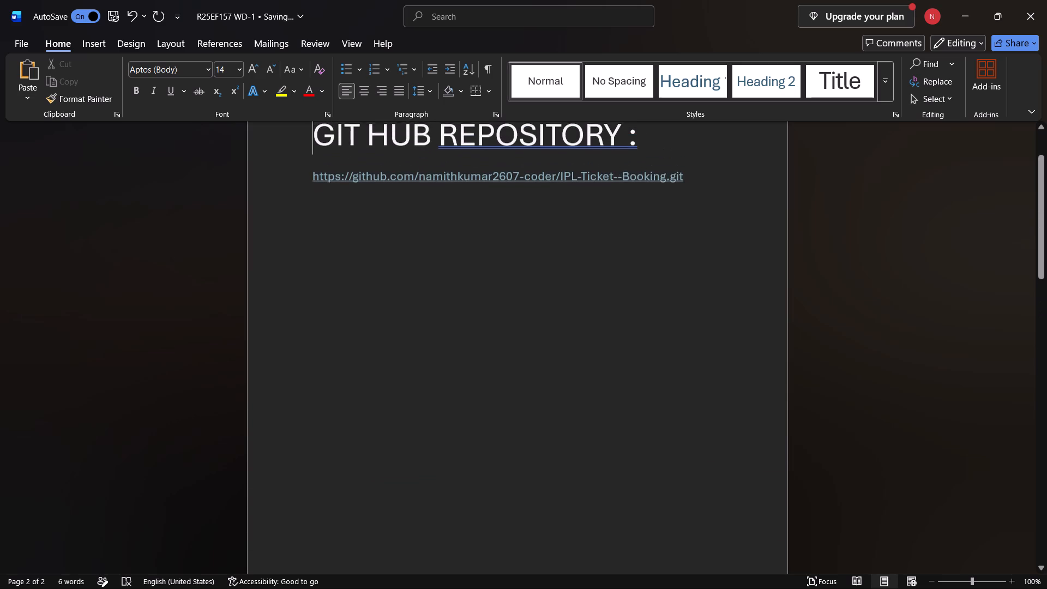
{"action": "key", "text": "Down"}
{"action": "key", "text": "Down"}
{"action": "key", "text": "Down"}
{"action": "key", "text": "Down"}
{"action": "key", "text": "Down"}
{"action": "key", "text": "Down"}
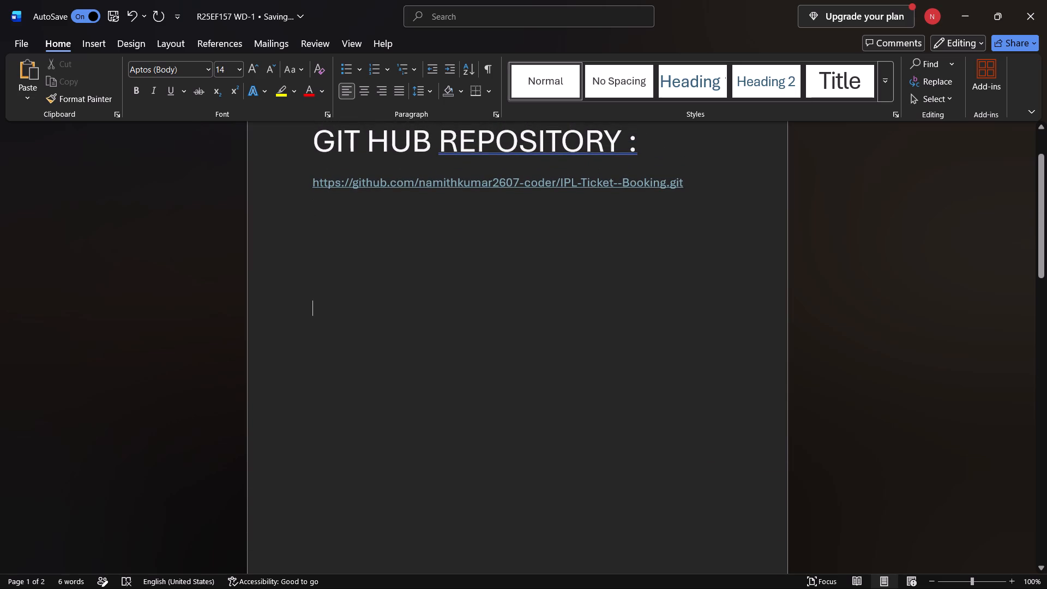
{"action": "type", "text": "LIVE WEBSITE"}
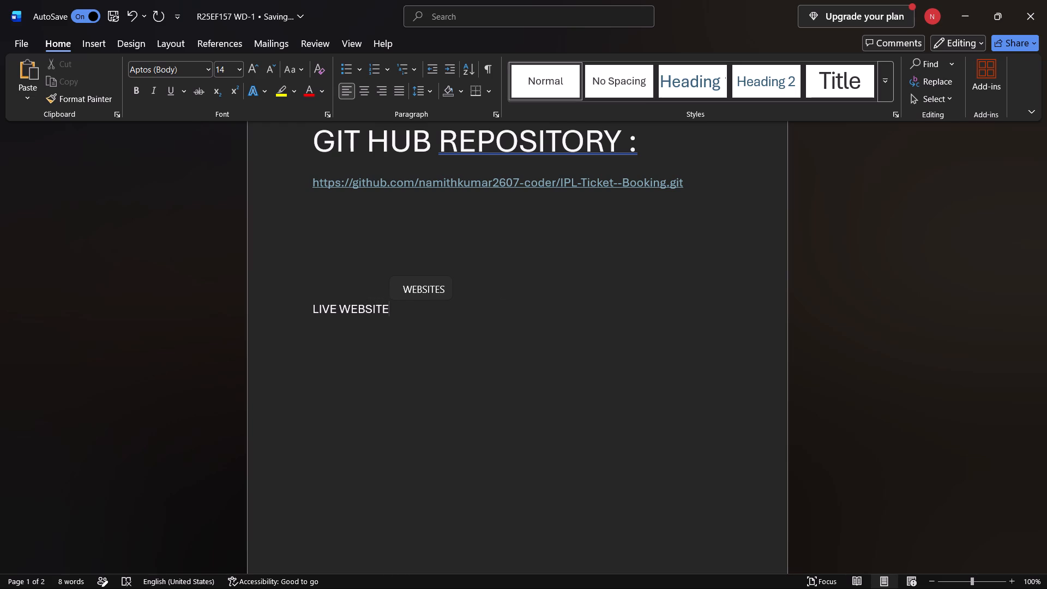
{"action": "key", "text": "space"}
{"action": "type", "text": ":"}
Set the "LIVE WEBSITE :" heading's font size to 48.
{"action": "left_click_drag", "start_coordinate": [409, 302], "coordinate": [323, 306]}
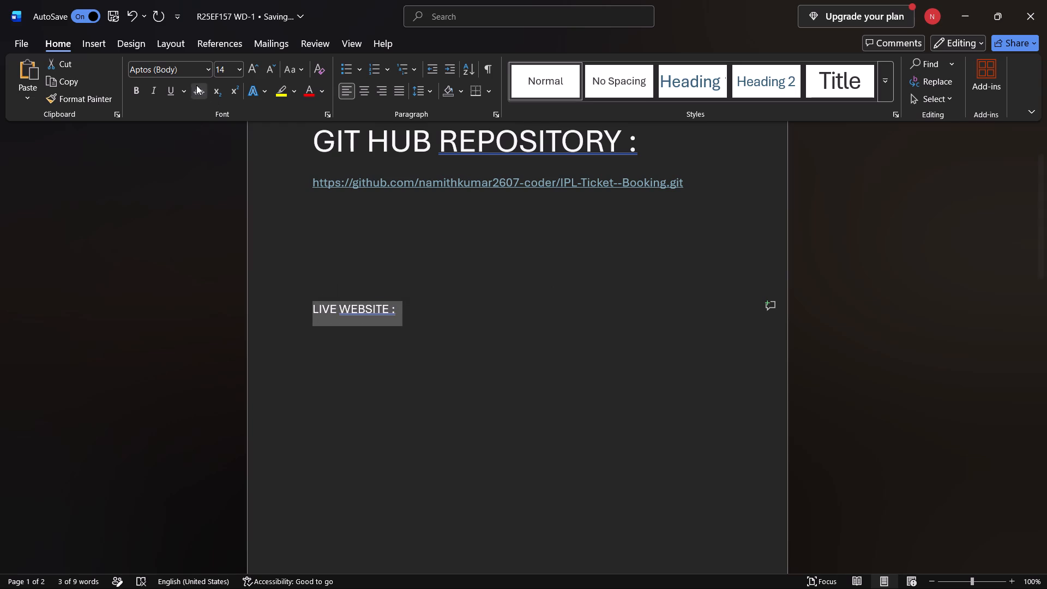
{"action": "left_click", "coordinate": [239, 64]}
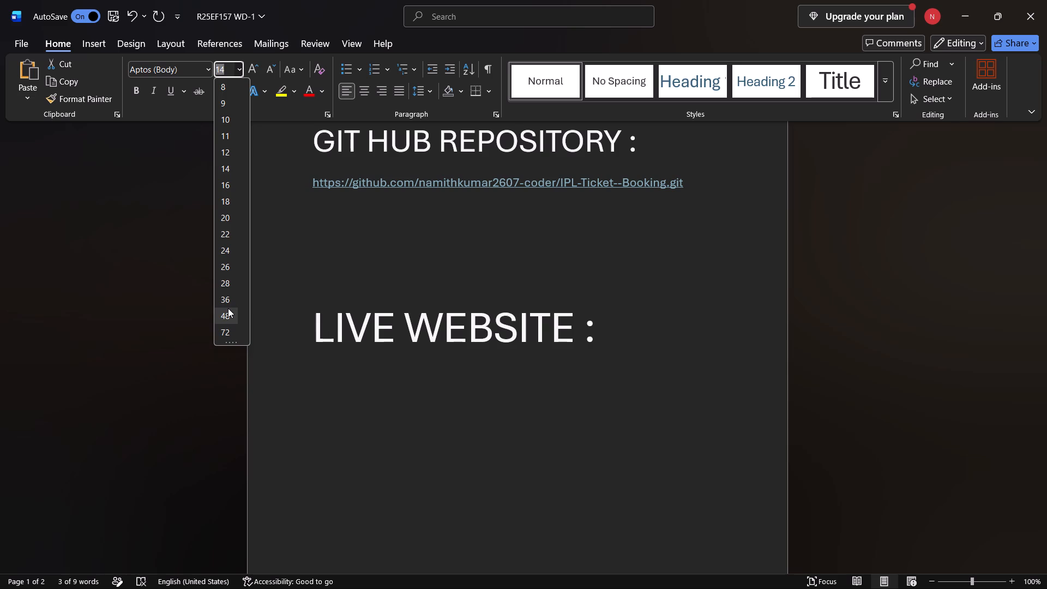
{"action": "left_click", "coordinate": [228, 308]}
{"action": "left_click_drag", "start_coordinate": [640, 142], "coordinate": [341, 162]}
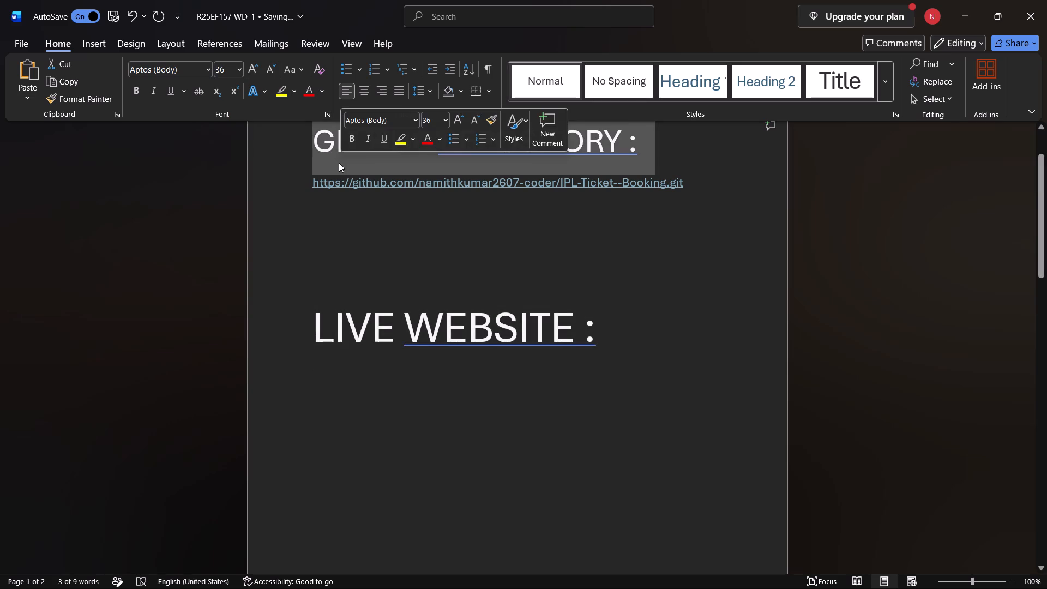
{"action": "left_click", "coordinate": [618, 276]}
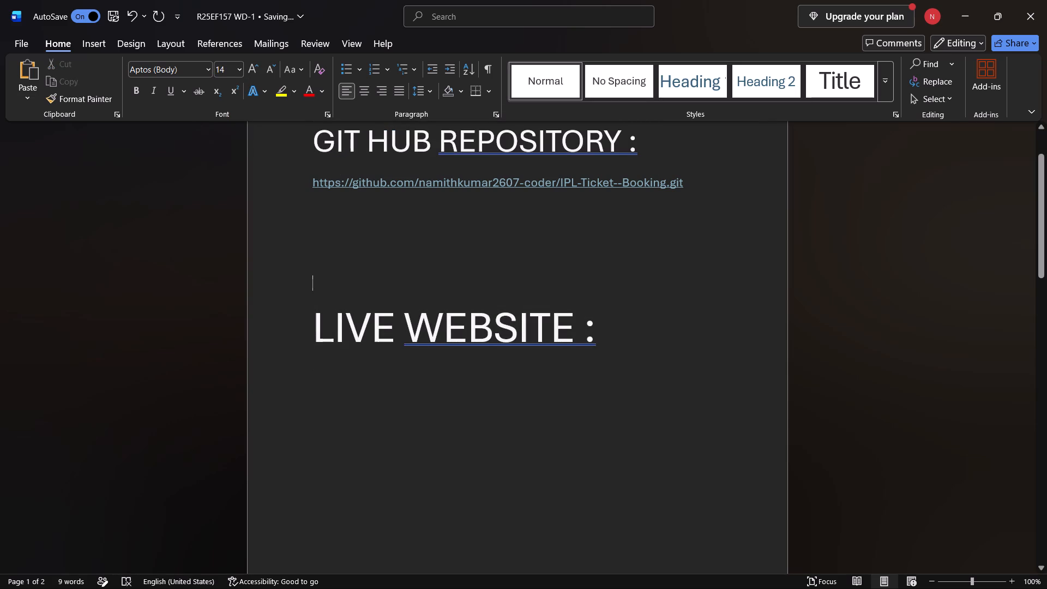
{"action": "left_click", "coordinate": [428, 402]}
{"action": "left_click", "coordinate": [346, 368]}
{"action": "left_click_drag", "start_coordinate": [615, 336], "coordinate": [340, 328]}
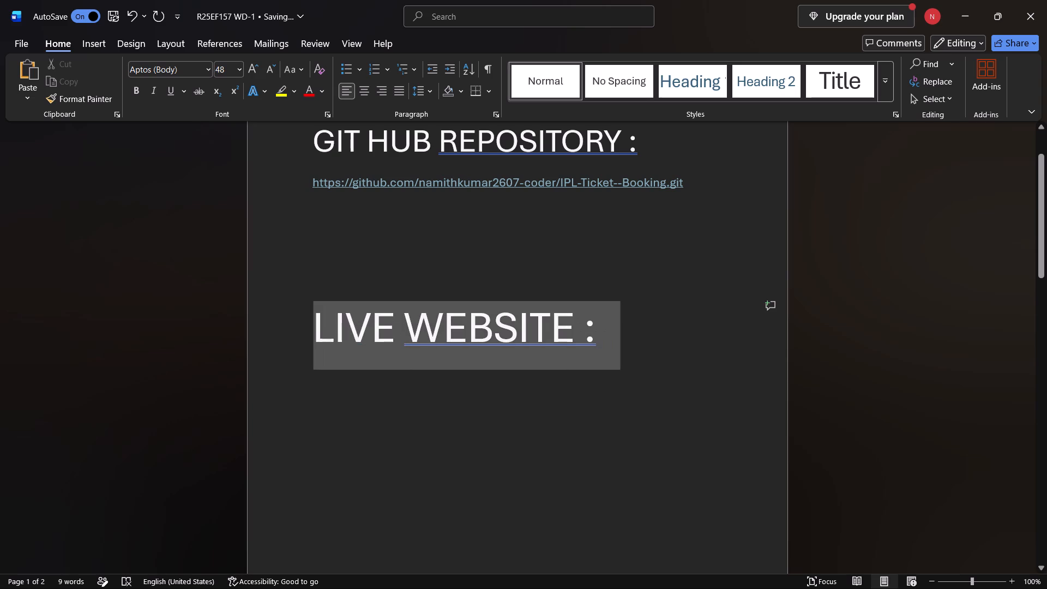
{"action": "left_click_drag", "start_coordinate": [340, 328], "coordinate": [339, 328]}
{"action": "left_click", "coordinate": [235, 74]}
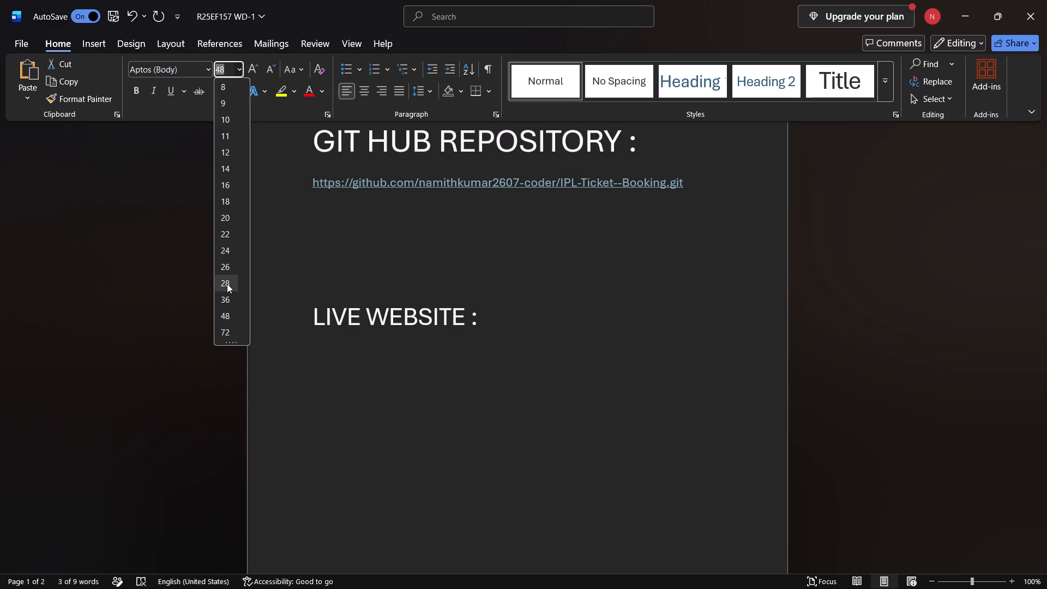
{"action": "left_click", "coordinate": [232, 314]}
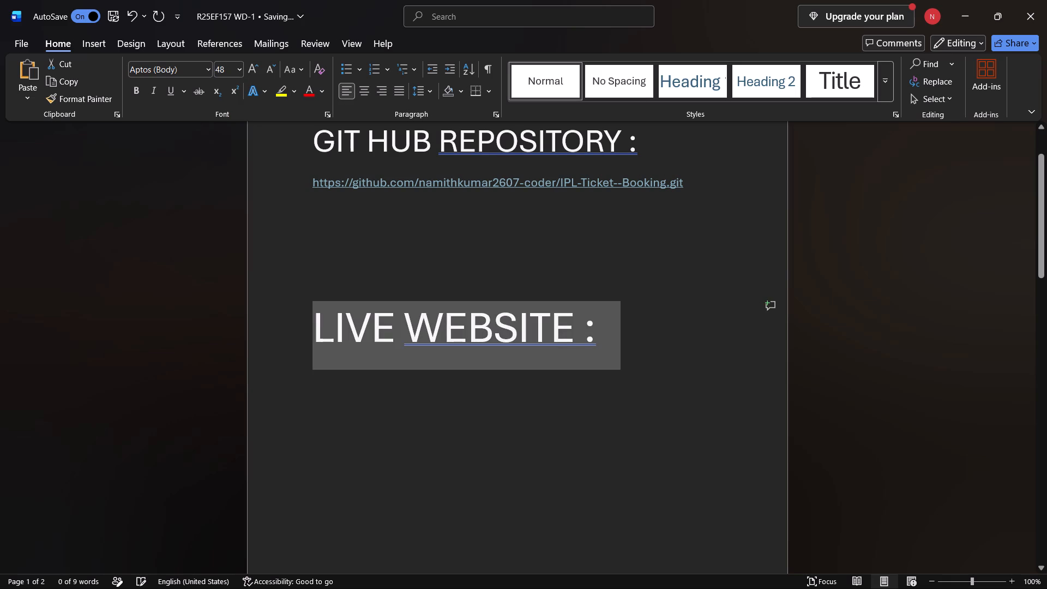
Set the "GIT HUB REPOSITORY :" heading's font size to 48.
{"action": "left_click_drag", "start_coordinate": [641, 139], "coordinate": [339, 158]}
{"action": "left_click", "coordinate": [238, 71]}
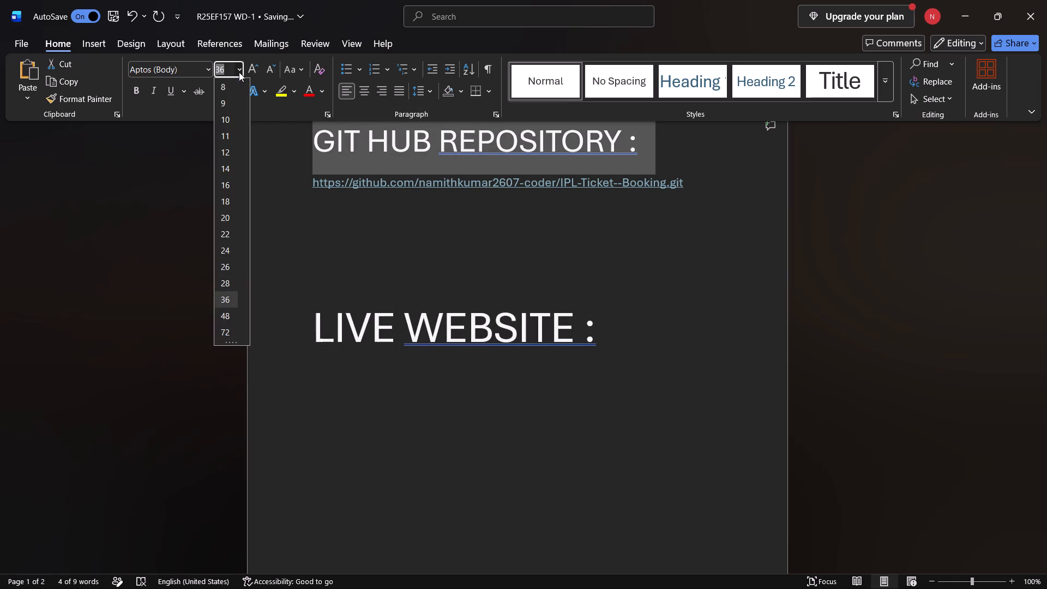
{"action": "left_click", "coordinate": [232, 311]}
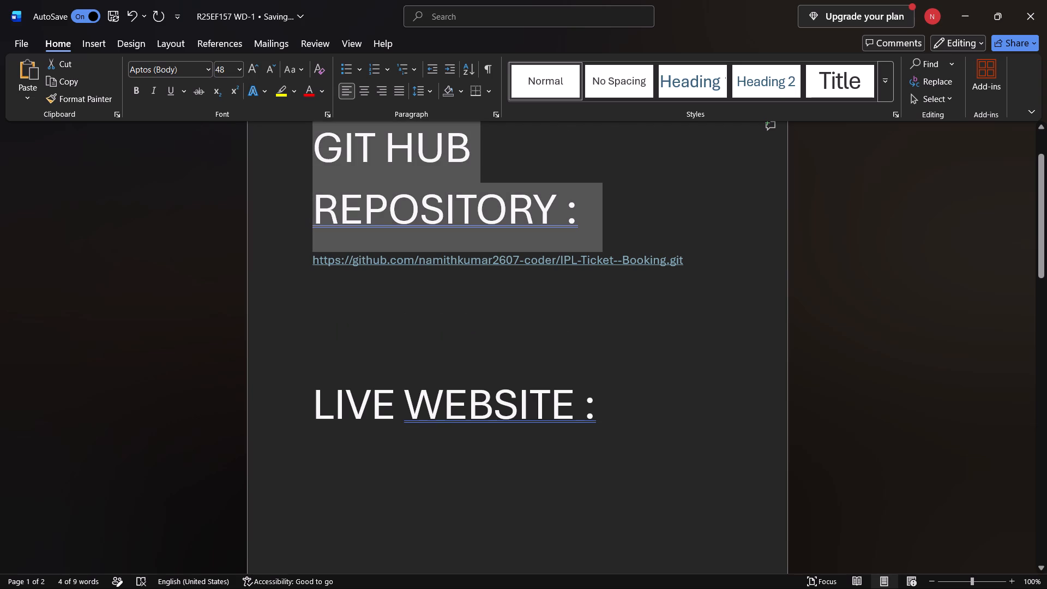
Copy the live site URL from the repository's GitHub Pages settings in Chrome and paste it below the "LIVE WEBSITE :" heading in Word.
{"action": "left_click", "coordinate": [413, 474]}
{"action": "left_click", "coordinate": [320, 458]}
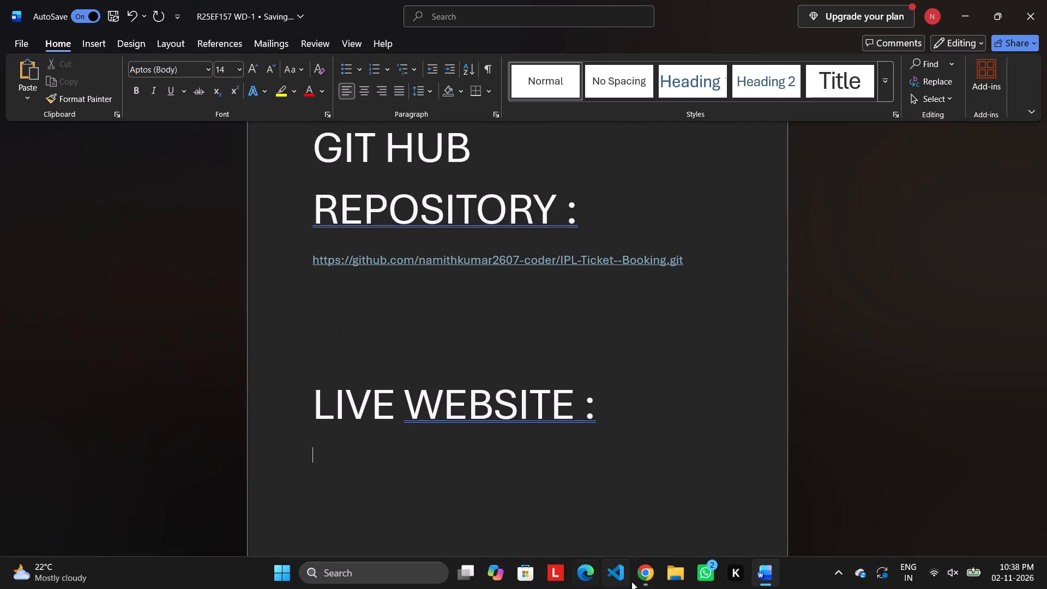
{"action": "left_click", "coordinate": [635, 581]}
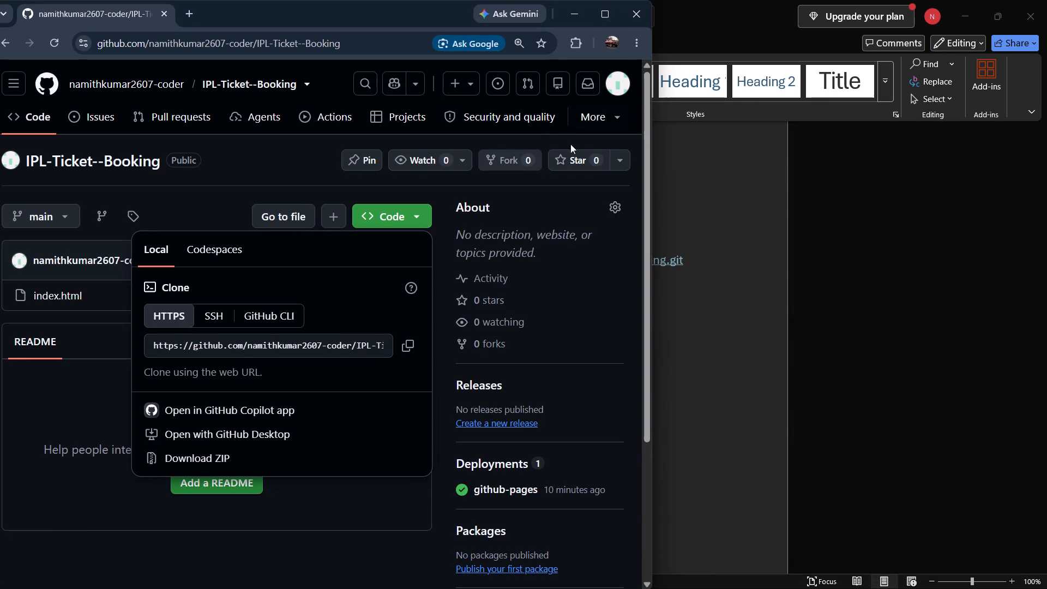
{"action": "left_click", "coordinate": [603, 6]}
{"action": "left_click", "coordinate": [672, 110]}
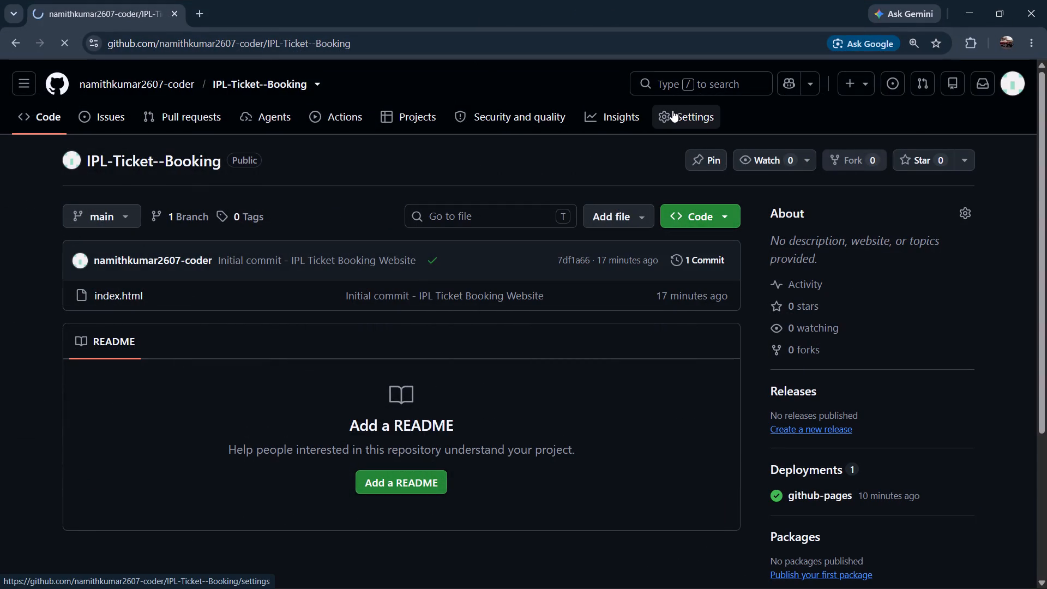
{"action": "left_click", "coordinate": [672, 110]}
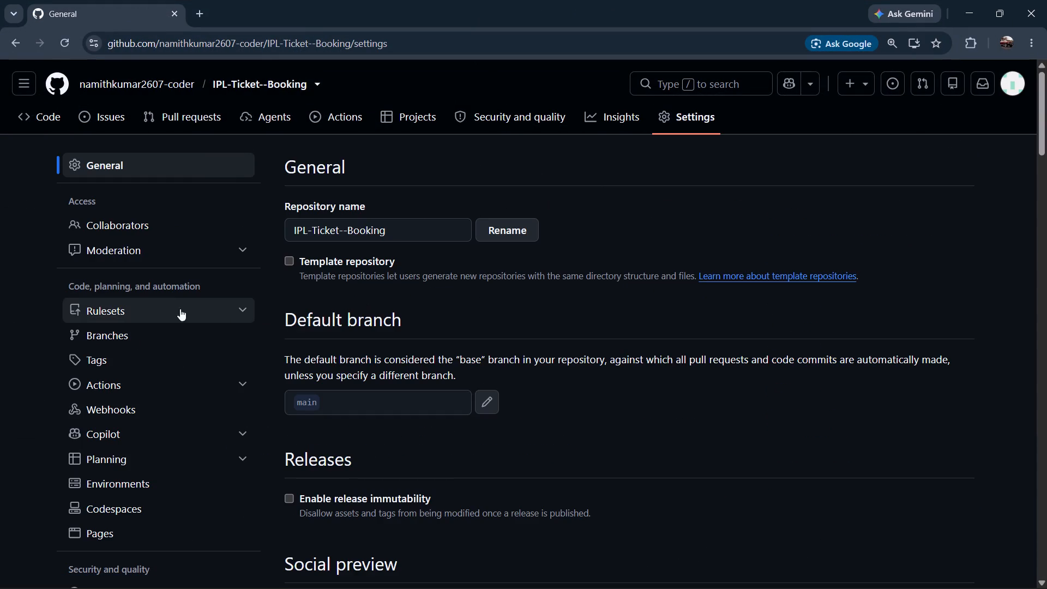
{"action": "left_click", "coordinate": [97, 521]}
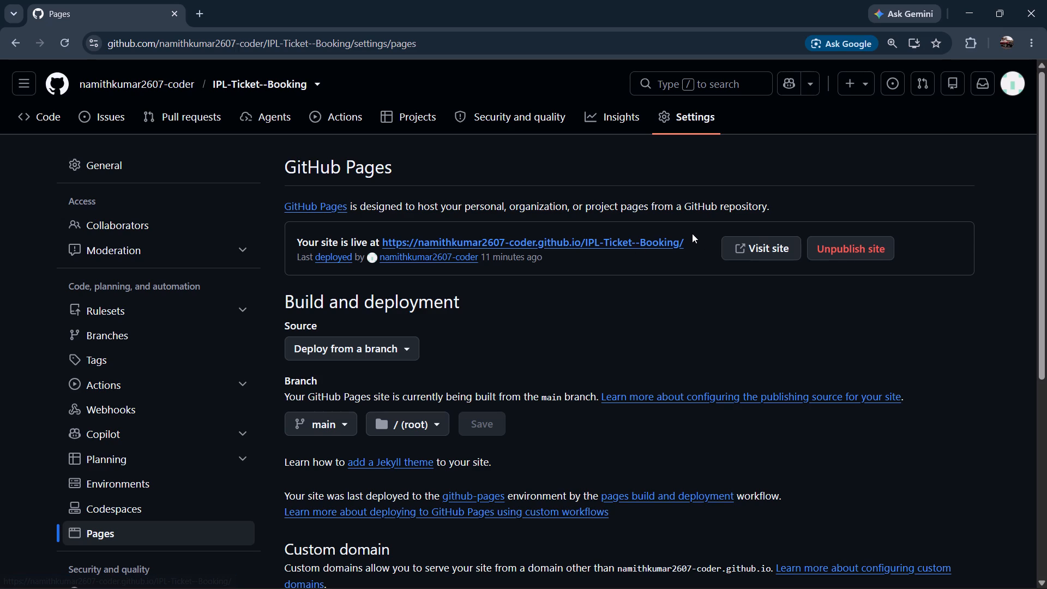
{"action": "left_click_drag", "start_coordinate": [690, 236], "coordinate": [381, 247]}
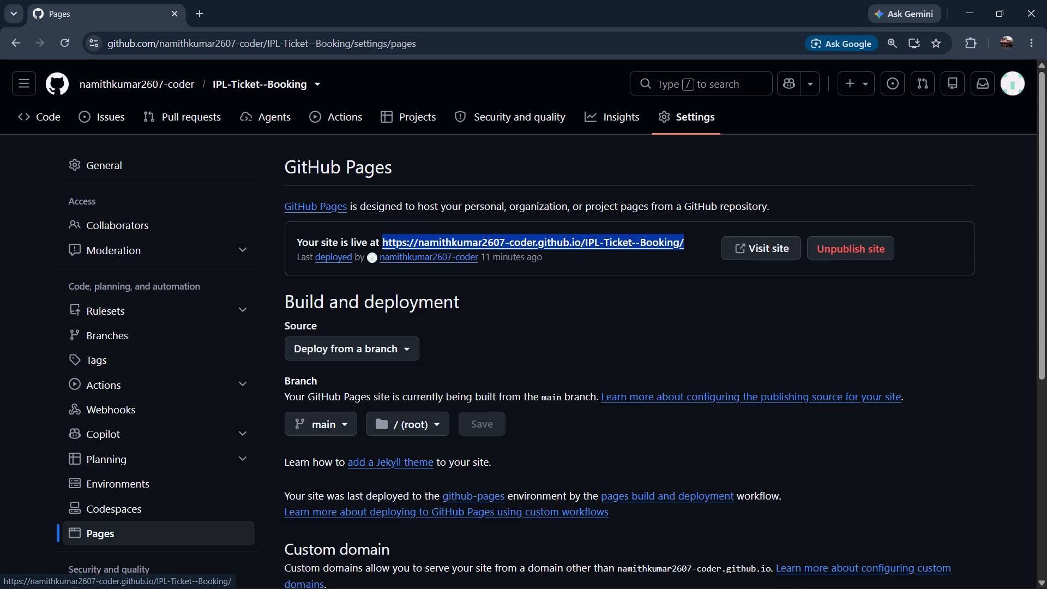
{"action": "key", "text": "ctrl+c"}
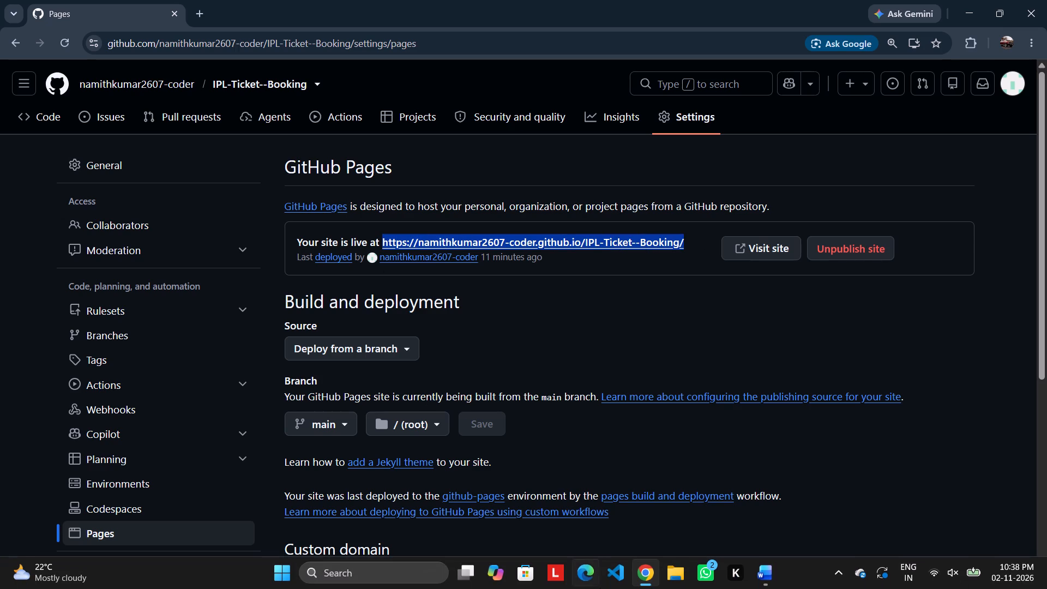
{"action": "left_click", "coordinate": [785, 588]}
{"action": "left_click", "coordinate": [755, 572]}
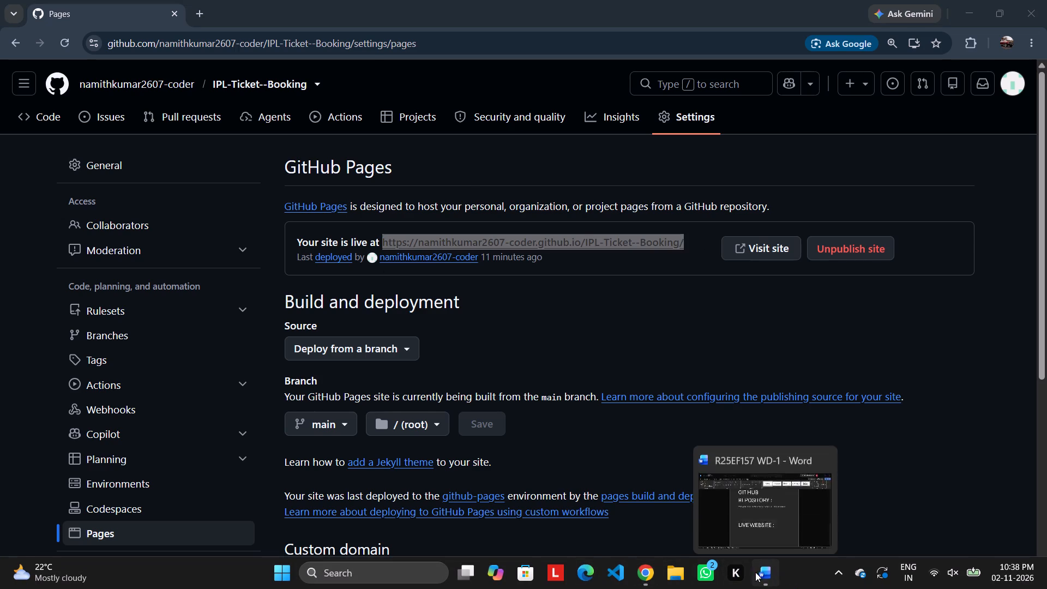
{"action": "key", "text": "ctrl+v"}
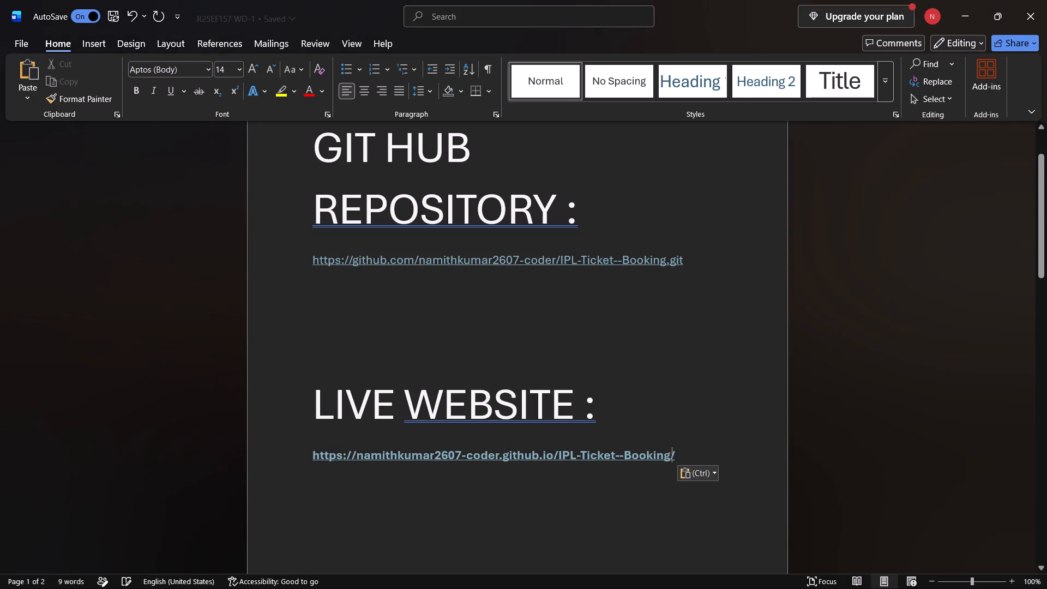
{"action": "scroll", "coordinate": [627, 353], "scroll_direction": "down", "scroll_amount": 5}
{"action": "scroll", "coordinate": [589, 409], "scroll_direction": "down", "scroll_amount": 7}
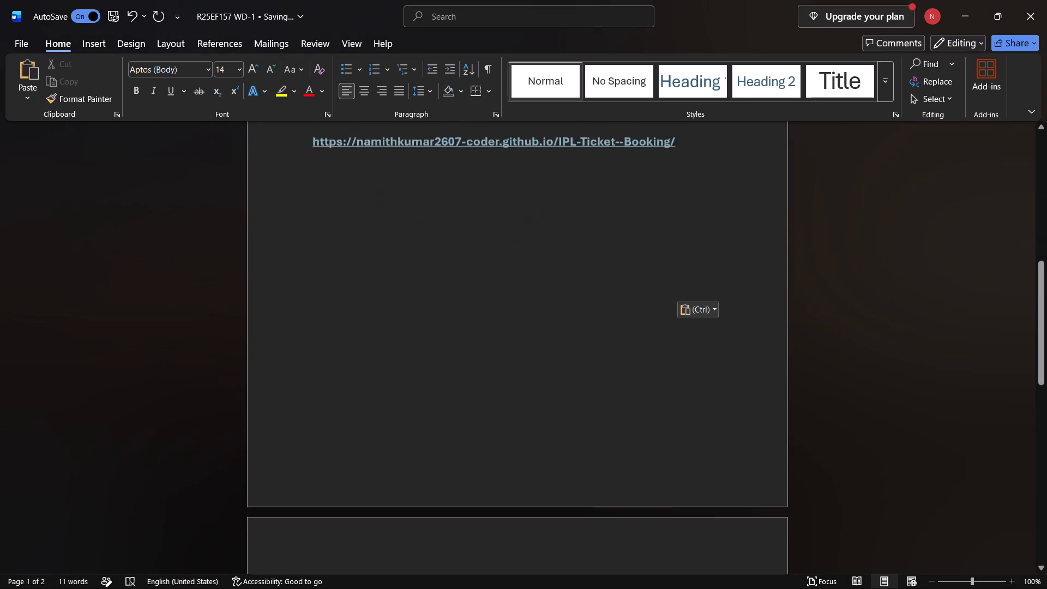
{"action": "scroll", "coordinate": [587, 436], "scroll_direction": "down", "scroll_amount": 8}
{"action": "left_click", "coordinate": [279, 225]}
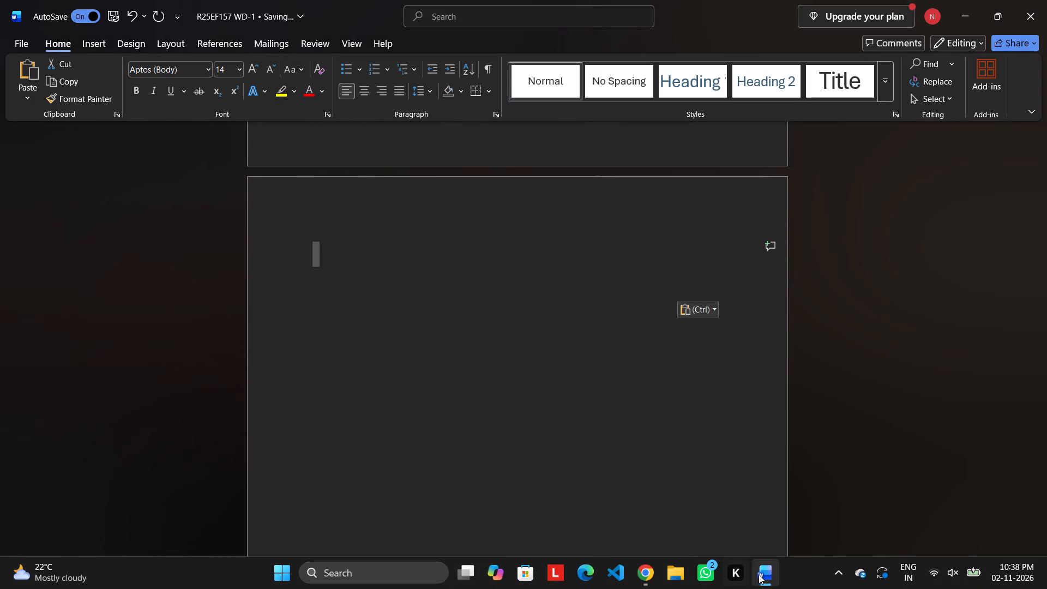
{"action": "left_click", "coordinate": [644, 571]}
{"action": "left_click", "coordinate": [676, 568]}
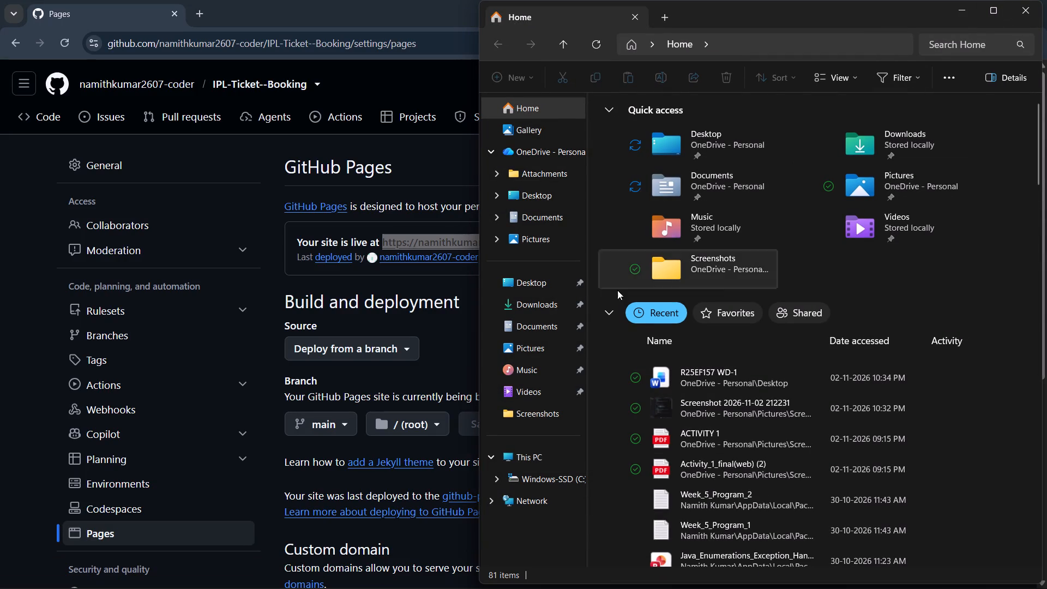
{"action": "left_click", "coordinate": [519, 404]}
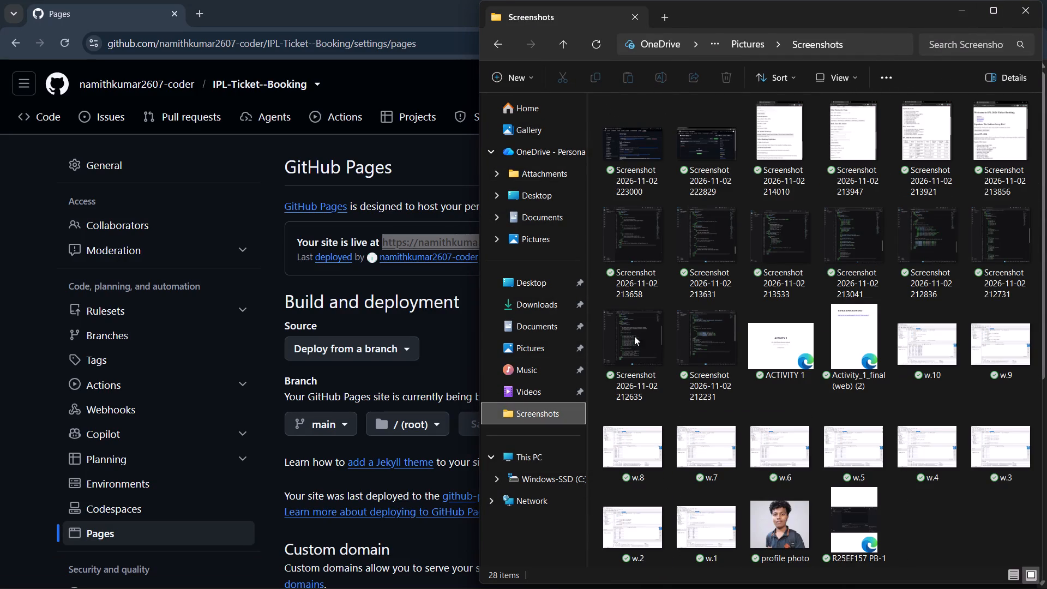
{"action": "left_click_drag", "start_coordinate": [736, 314], "coordinate": [702, 313]}
{"action": "left_click_drag", "start_coordinate": [742, 304], "coordinate": [700, 312]}
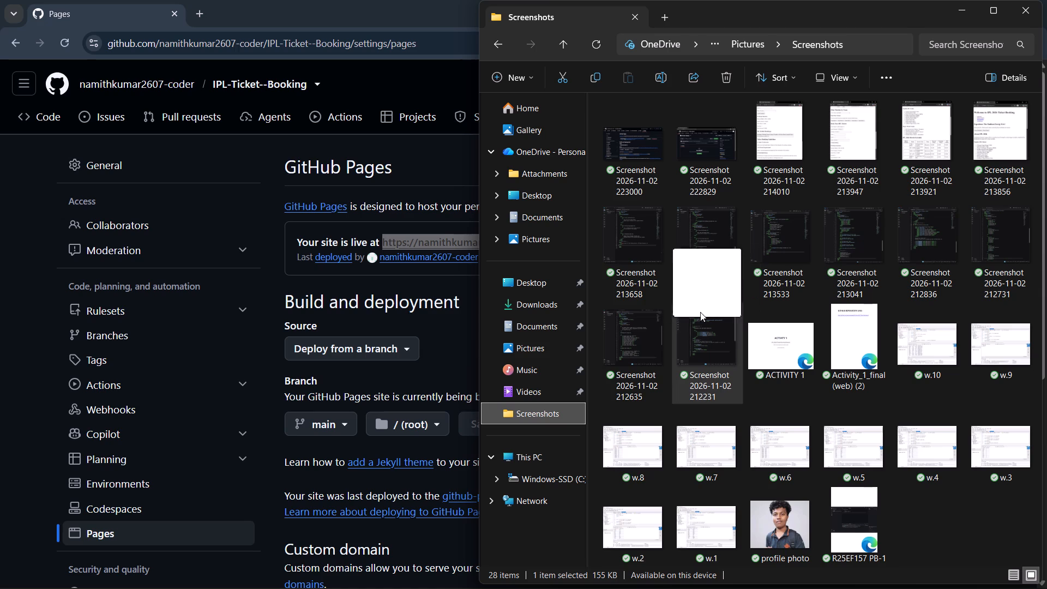
{"action": "left_click_drag", "start_coordinate": [700, 312], "coordinate": [683, 316]}
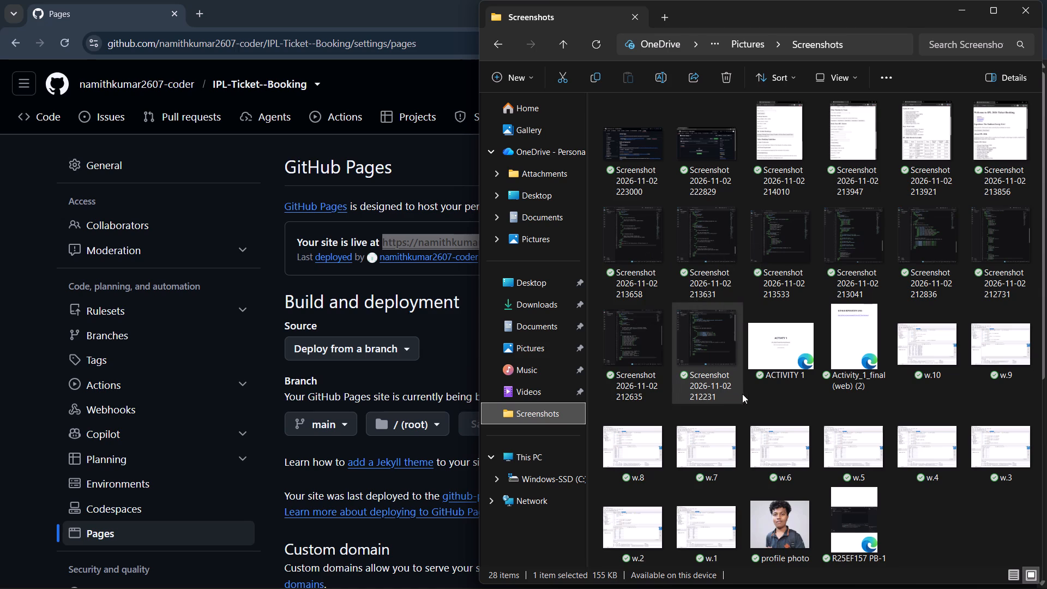
{"action": "left_click_drag", "start_coordinate": [742, 394], "coordinate": [689, 393]}
{"action": "left_click_drag", "start_coordinate": [748, 395], "coordinate": [627, 344]}
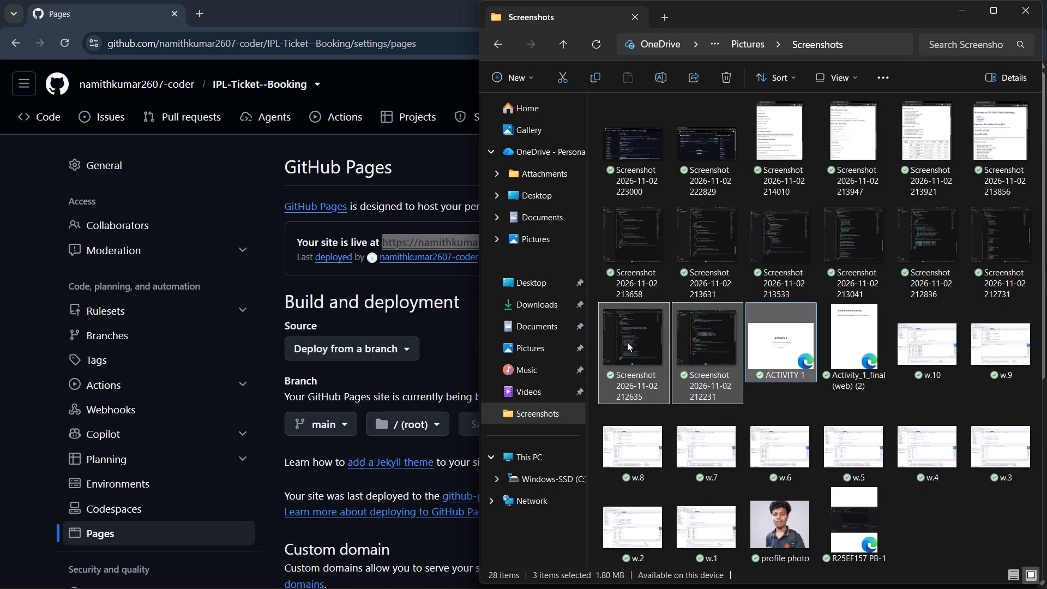
{"action": "left_click", "coordinate": [757, 398]}
{"action": "left_click_drag", "start_coordinate": [735, 402], "coordinate": [679, 376]}
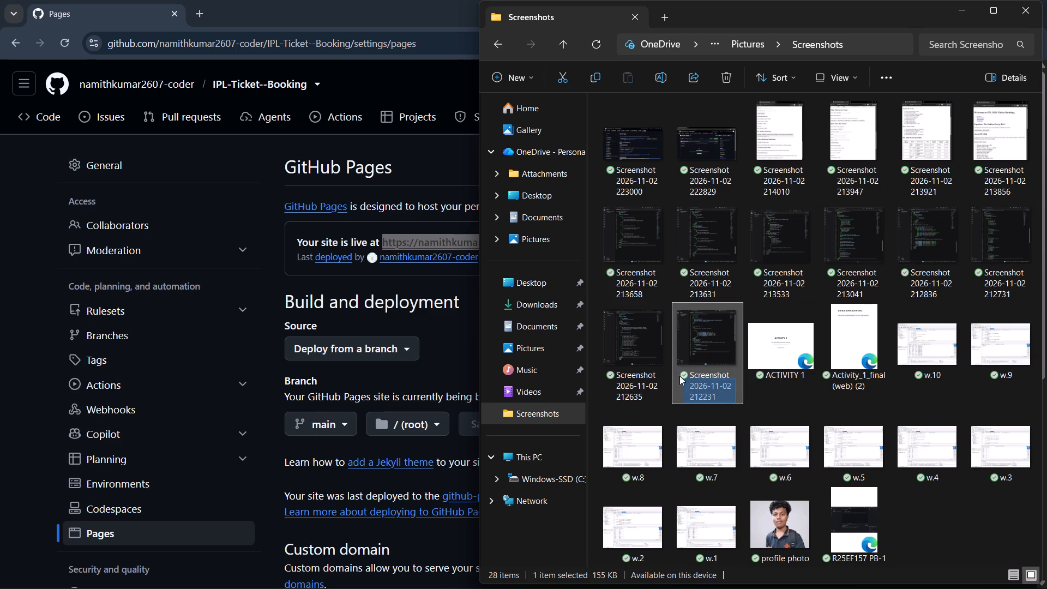
{"action": "left_click_drag", "start_coordinate": [679, 376], "coordinate": [645, 350]}
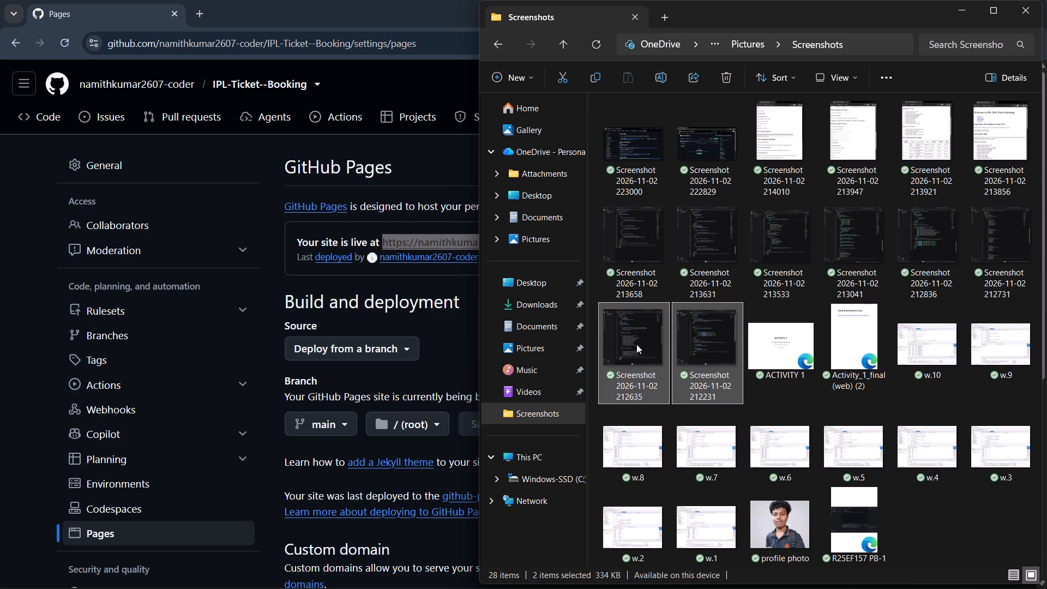
{"action": "key", "text": "ctrl+c"}
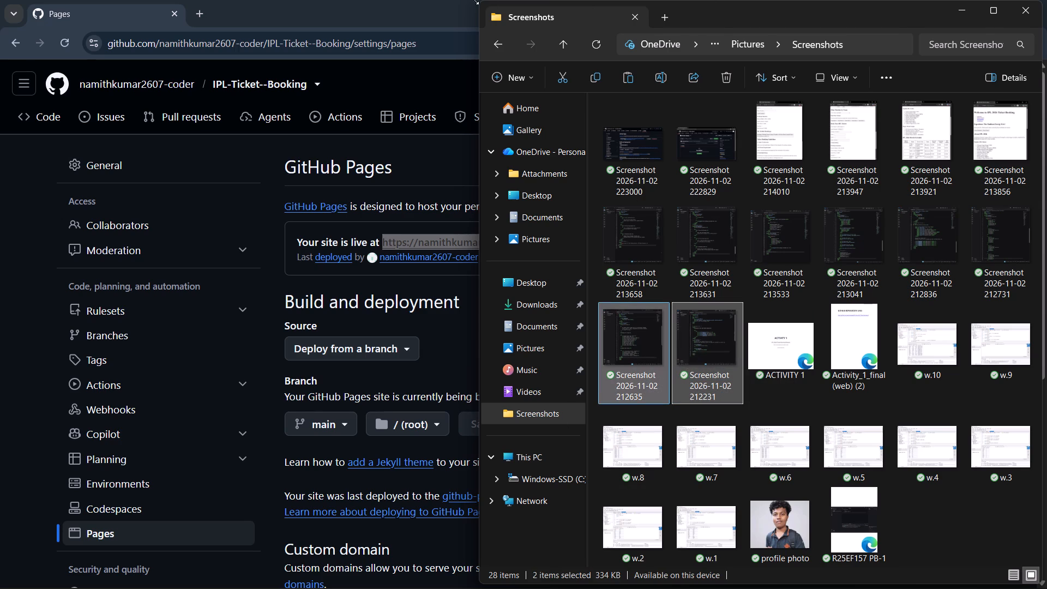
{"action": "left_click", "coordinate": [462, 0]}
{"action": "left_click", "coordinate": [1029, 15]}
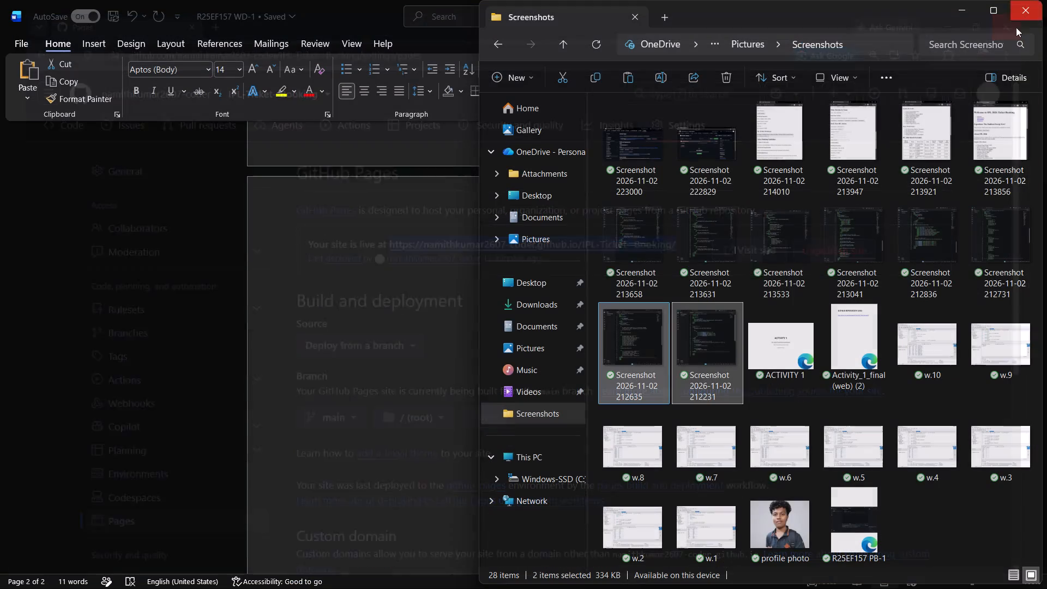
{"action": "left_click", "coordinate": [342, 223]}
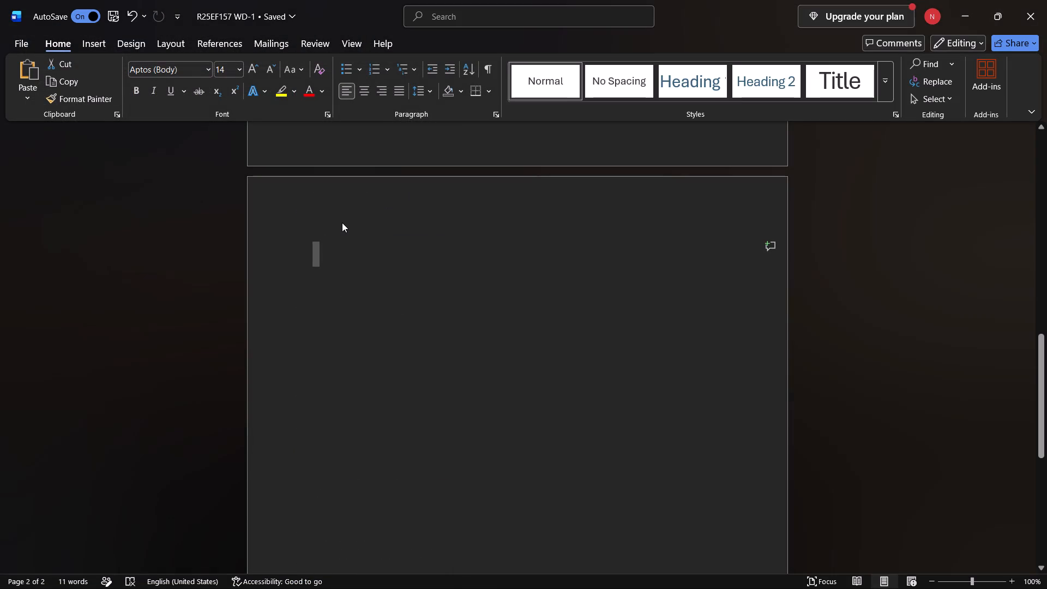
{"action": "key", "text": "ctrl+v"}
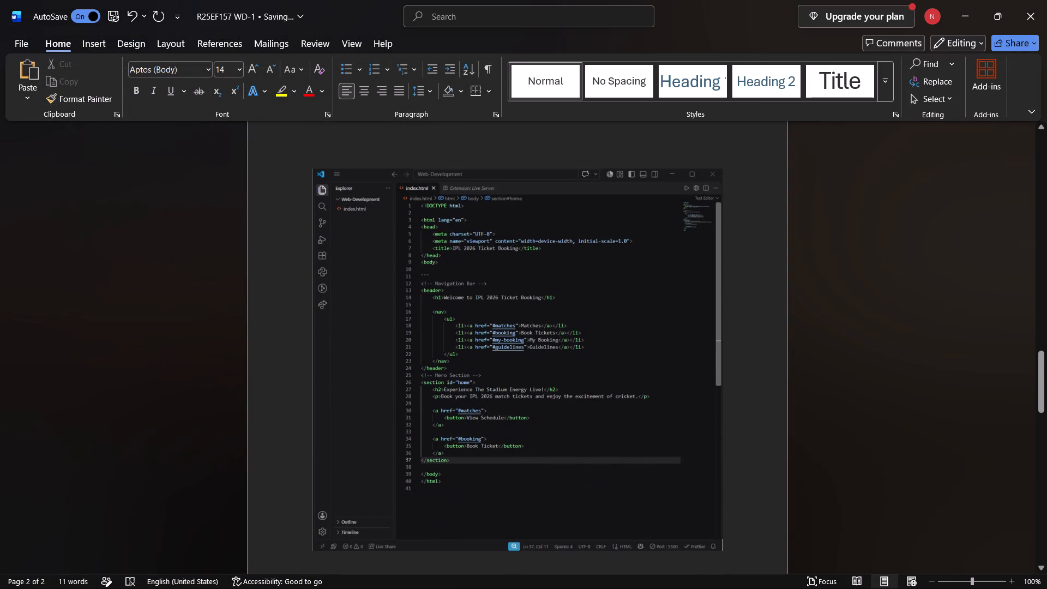
{"action": "scroll", "coordinate": [353, 232], "scroll_direction": "up", "scroll_amount": 20}
{"action": "scroll", "coordinate": [353, 232], "scroll_direction": "up", "scroll_amount": 4}
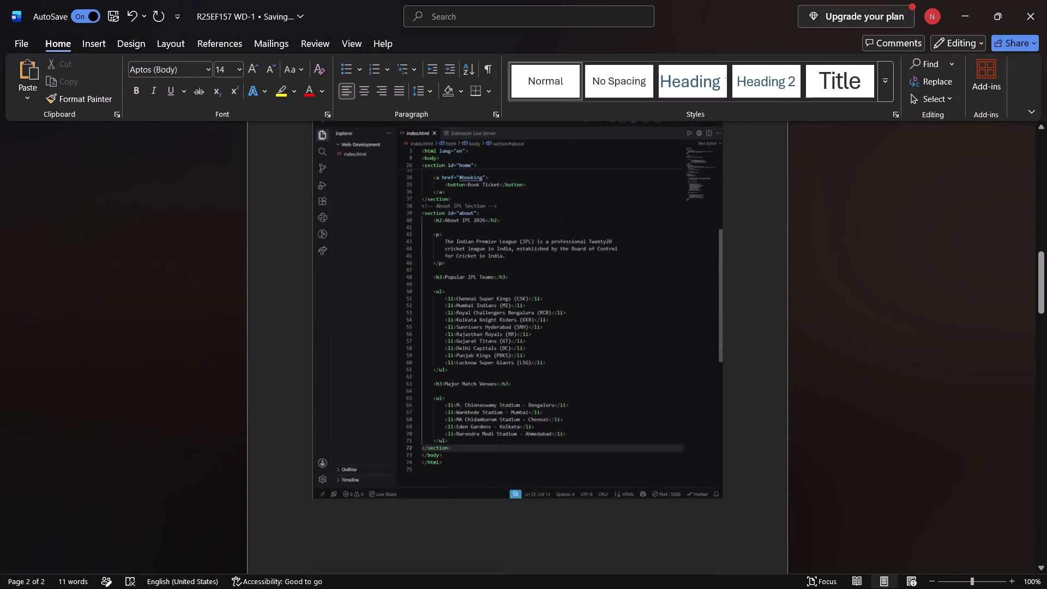
{"action": "scroll", "coordinate": [380, 222], "scroll_direction": "up", "scroll_amount": 18}
{"action": "scroll", "coordinate": [378, 262], "scroll_direction": "down", "scroll_amount": 4}
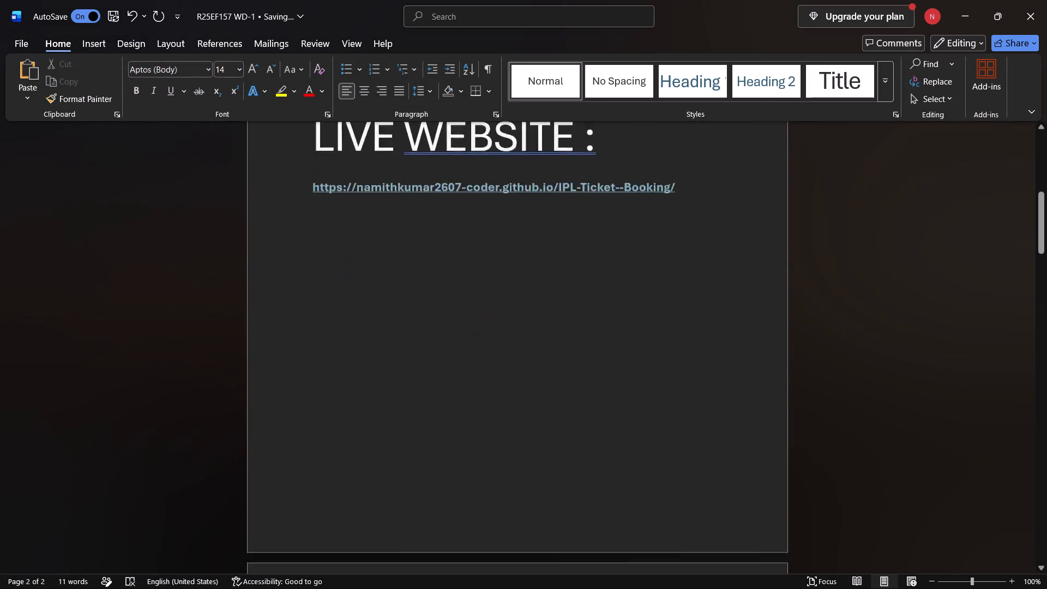
{"action": "scroll", "coordinate": [375, 285], "scroll_direction": "down", "scroll_amount": 15}
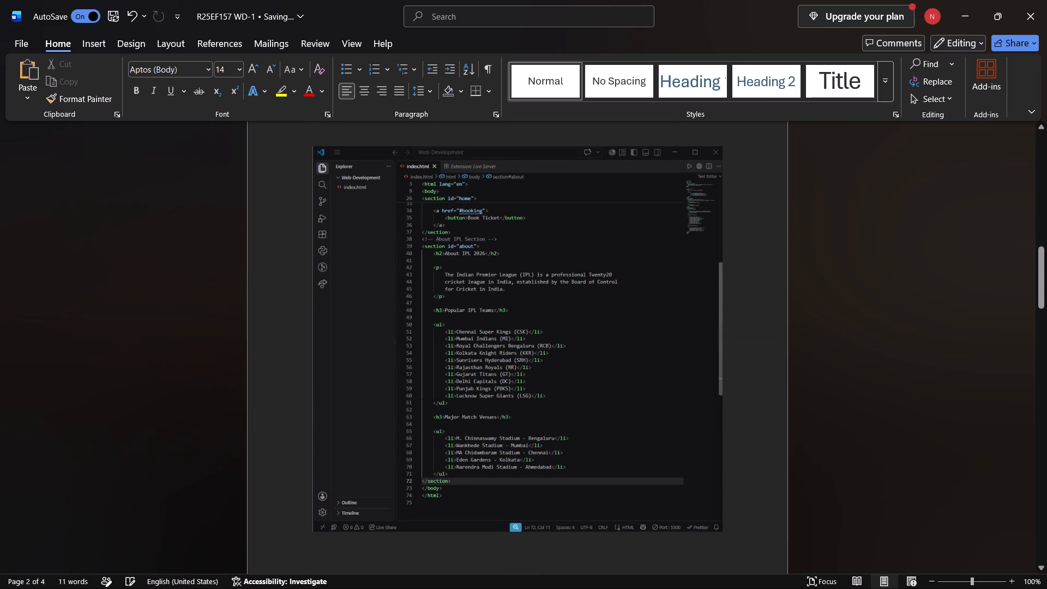
{"action": "scroll", "coordinate": [375, 303], "scroll_direction": "down", "scroll_amount": 11}
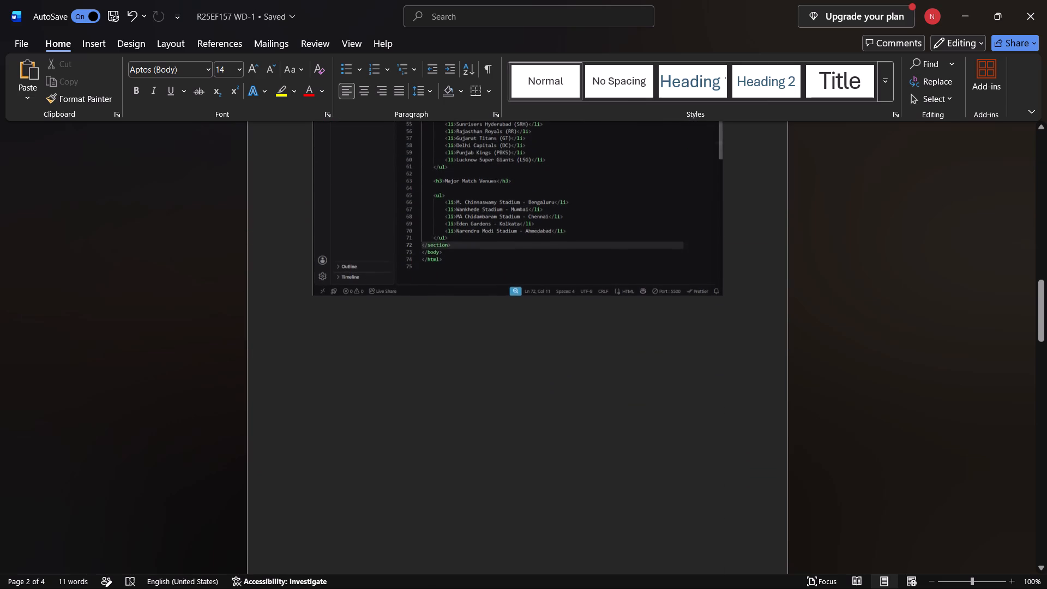
{"action": "scroll", "coordinate": [375, 303], "scroll_direction": "down", "scroll_amount": 11}
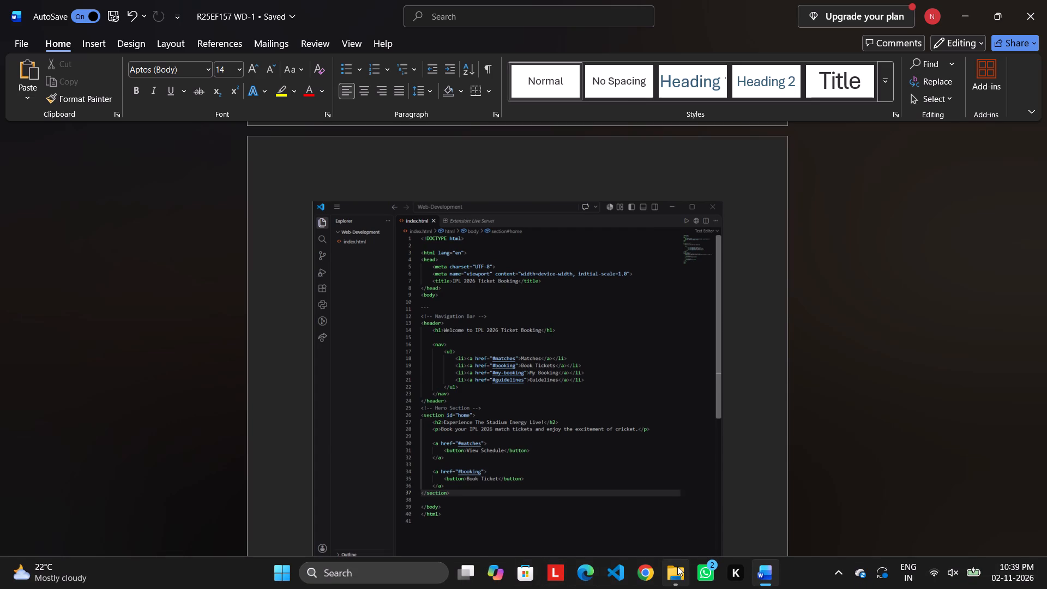
{"action": "left_click", "coordinate": [677, 566]}
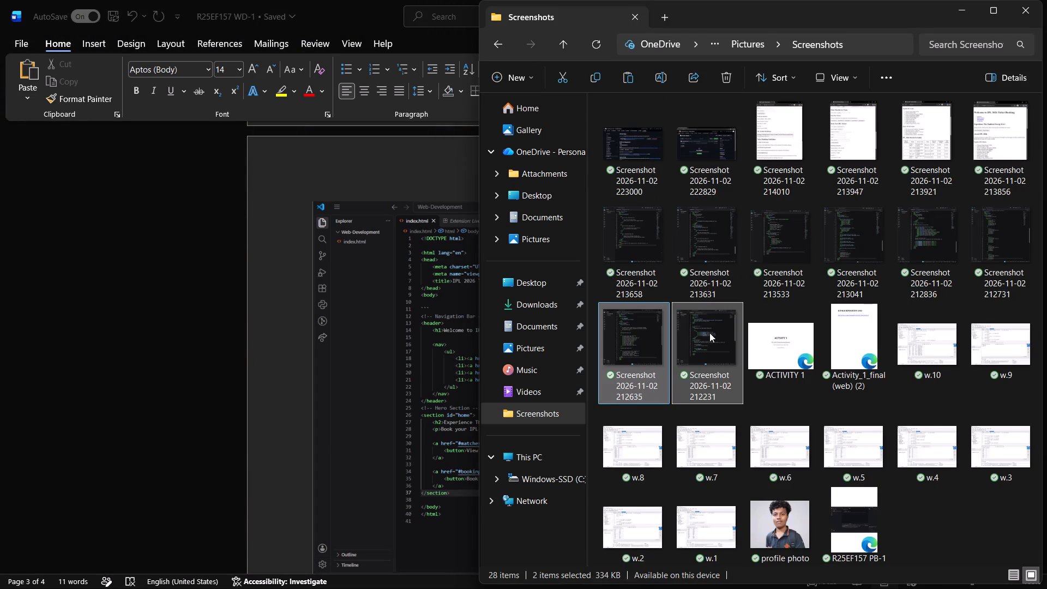
{"action": "double_click", "coordinate": [709, 333]}
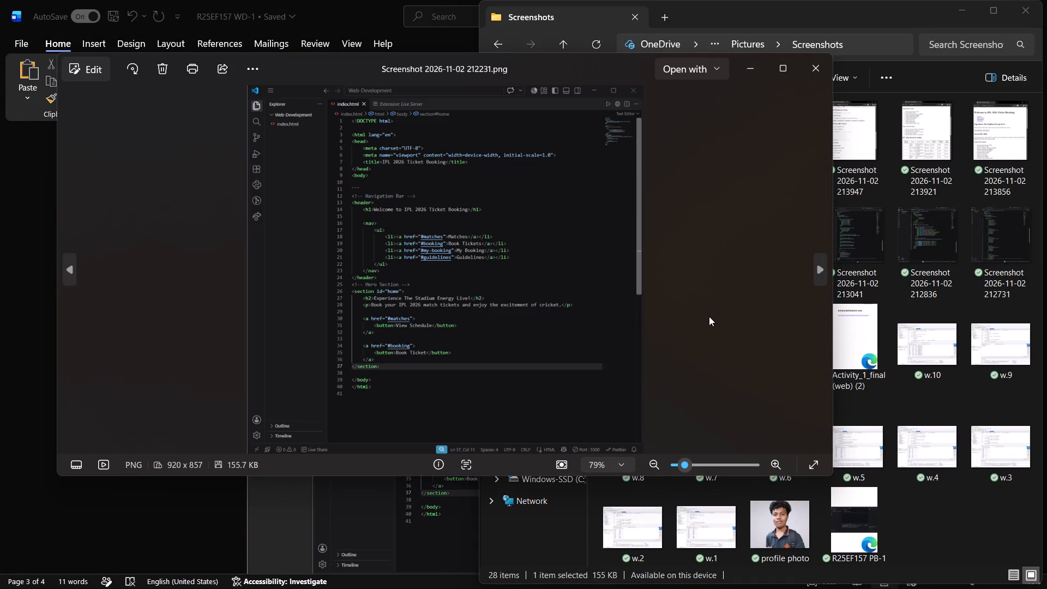
{"action": "key", "text": "Left"}
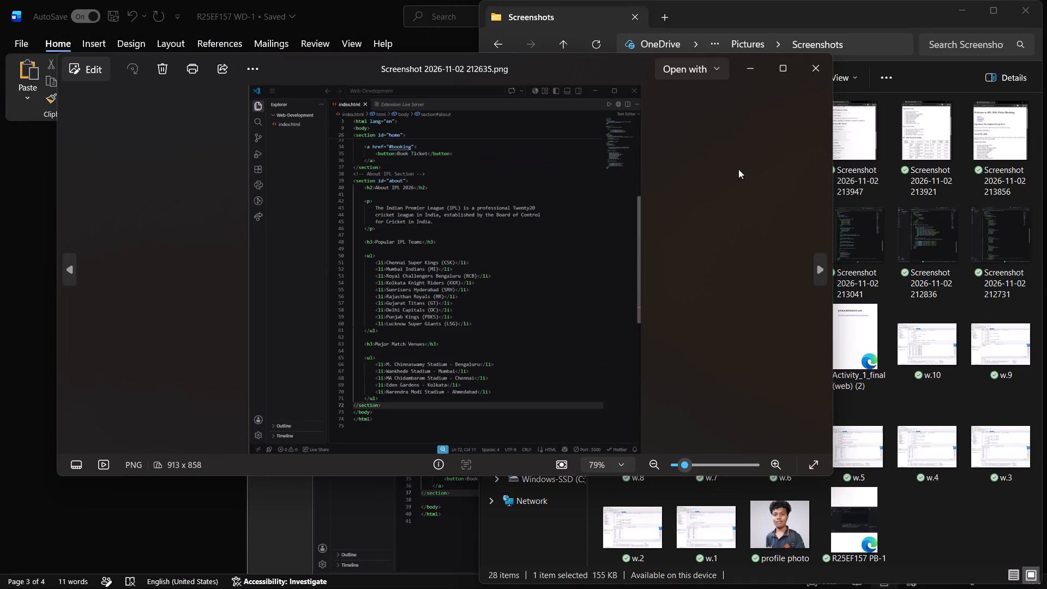
{"action": "left_click", "coordinate": [808, 64]}
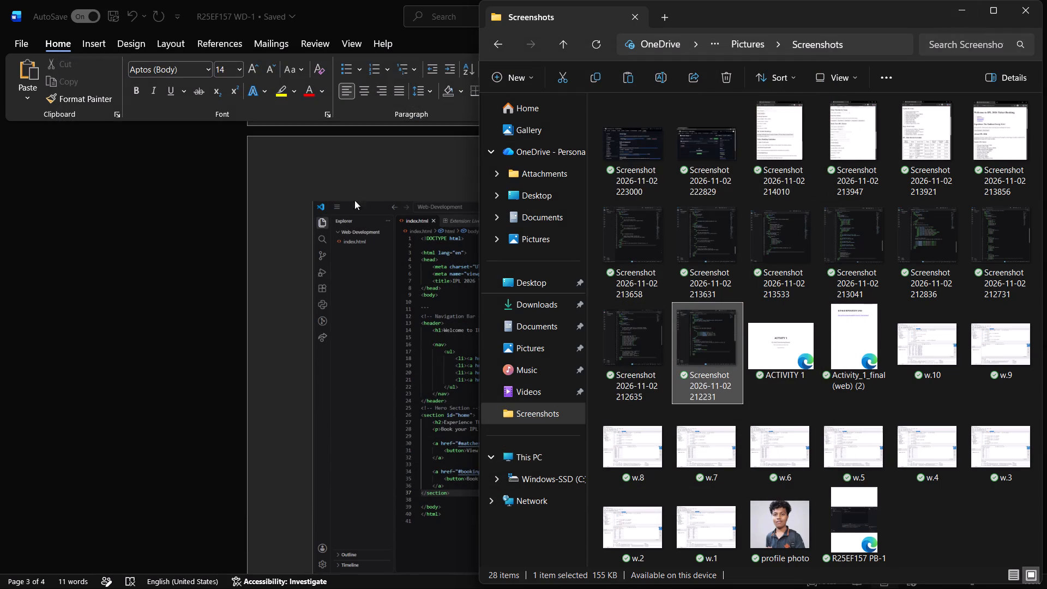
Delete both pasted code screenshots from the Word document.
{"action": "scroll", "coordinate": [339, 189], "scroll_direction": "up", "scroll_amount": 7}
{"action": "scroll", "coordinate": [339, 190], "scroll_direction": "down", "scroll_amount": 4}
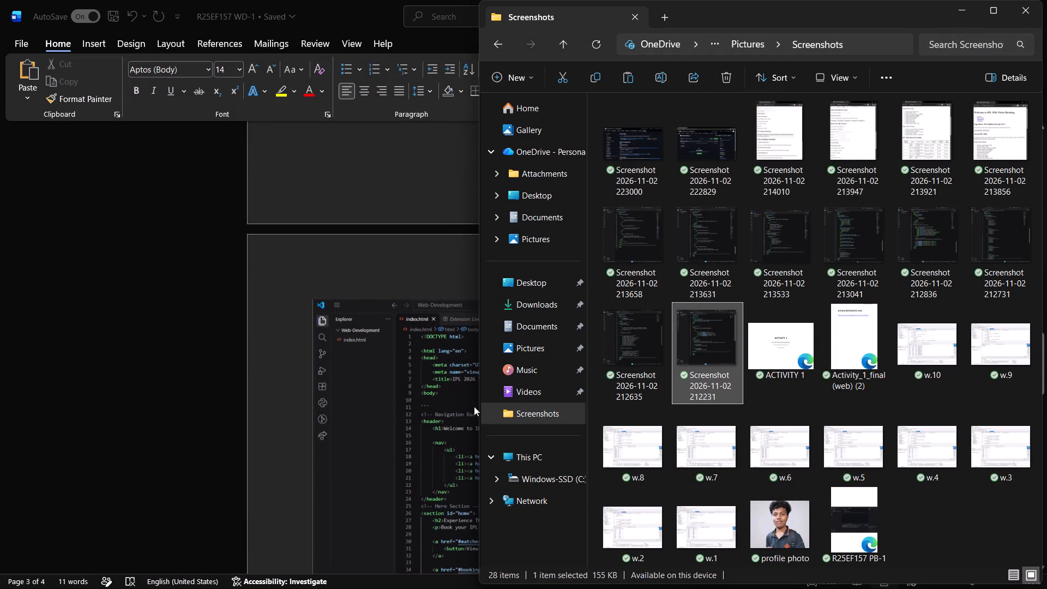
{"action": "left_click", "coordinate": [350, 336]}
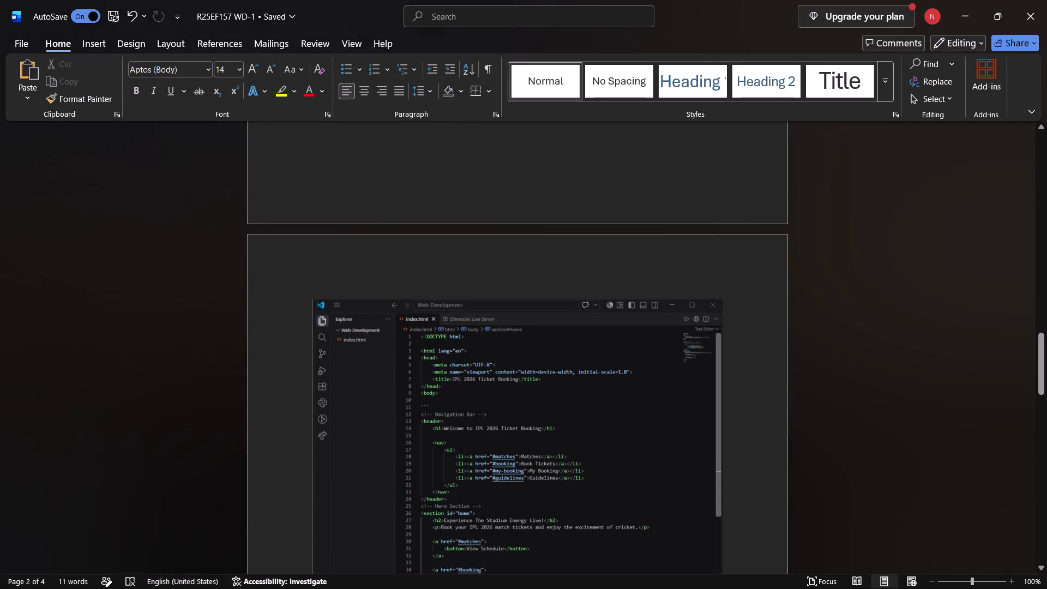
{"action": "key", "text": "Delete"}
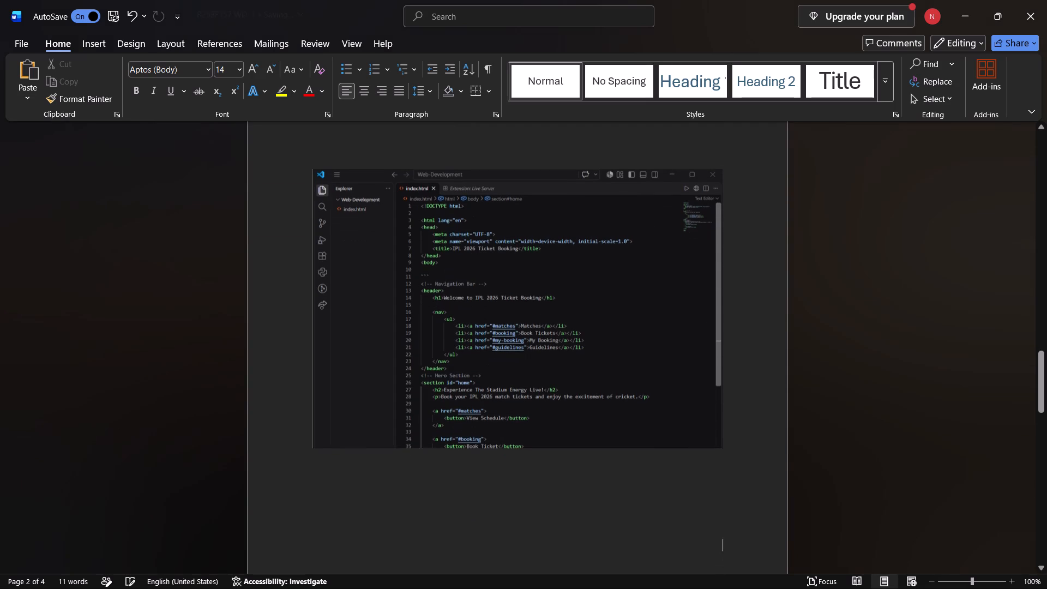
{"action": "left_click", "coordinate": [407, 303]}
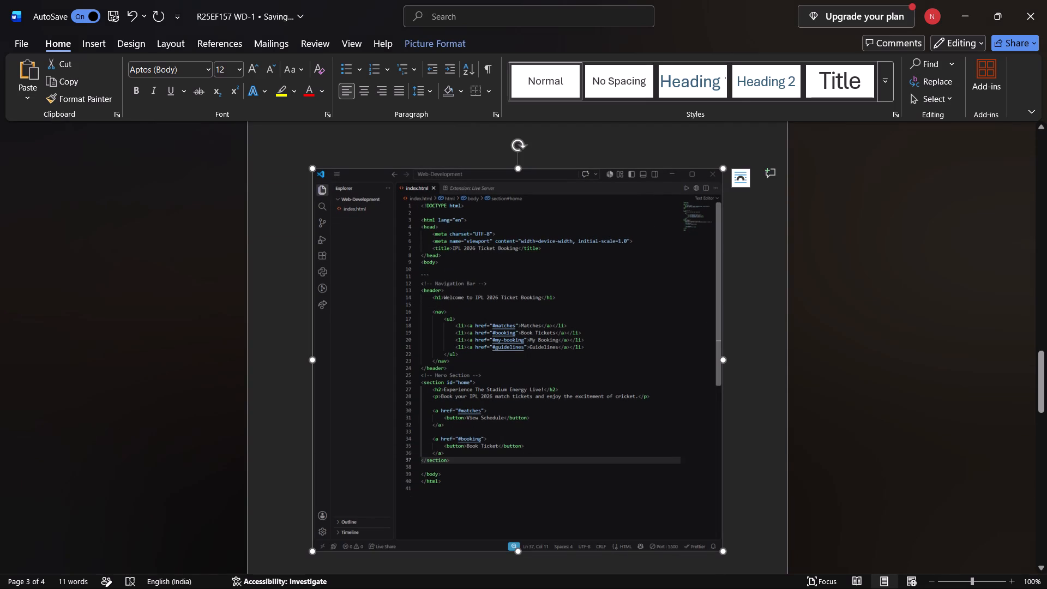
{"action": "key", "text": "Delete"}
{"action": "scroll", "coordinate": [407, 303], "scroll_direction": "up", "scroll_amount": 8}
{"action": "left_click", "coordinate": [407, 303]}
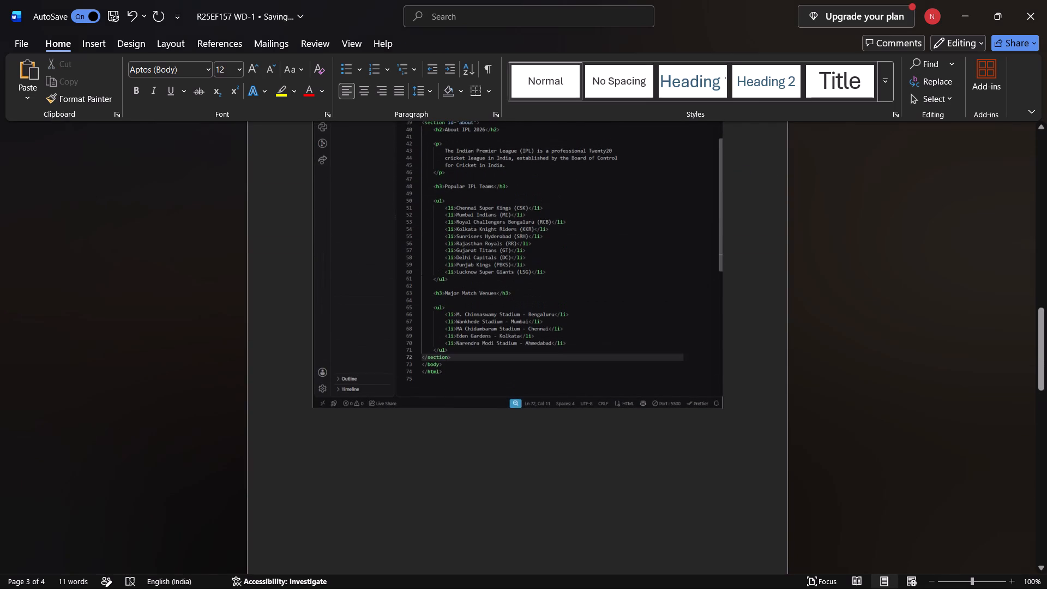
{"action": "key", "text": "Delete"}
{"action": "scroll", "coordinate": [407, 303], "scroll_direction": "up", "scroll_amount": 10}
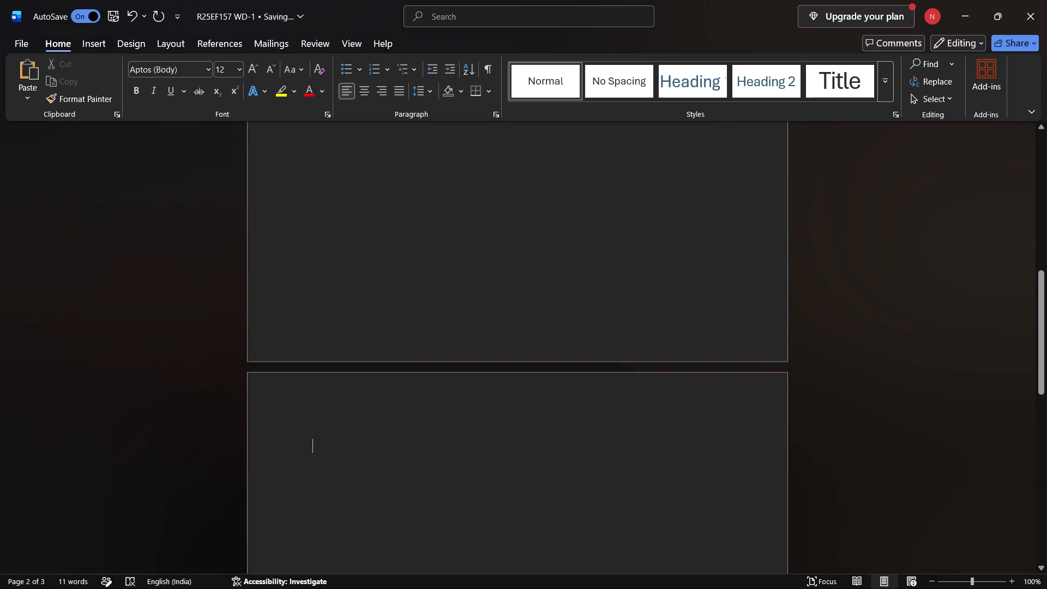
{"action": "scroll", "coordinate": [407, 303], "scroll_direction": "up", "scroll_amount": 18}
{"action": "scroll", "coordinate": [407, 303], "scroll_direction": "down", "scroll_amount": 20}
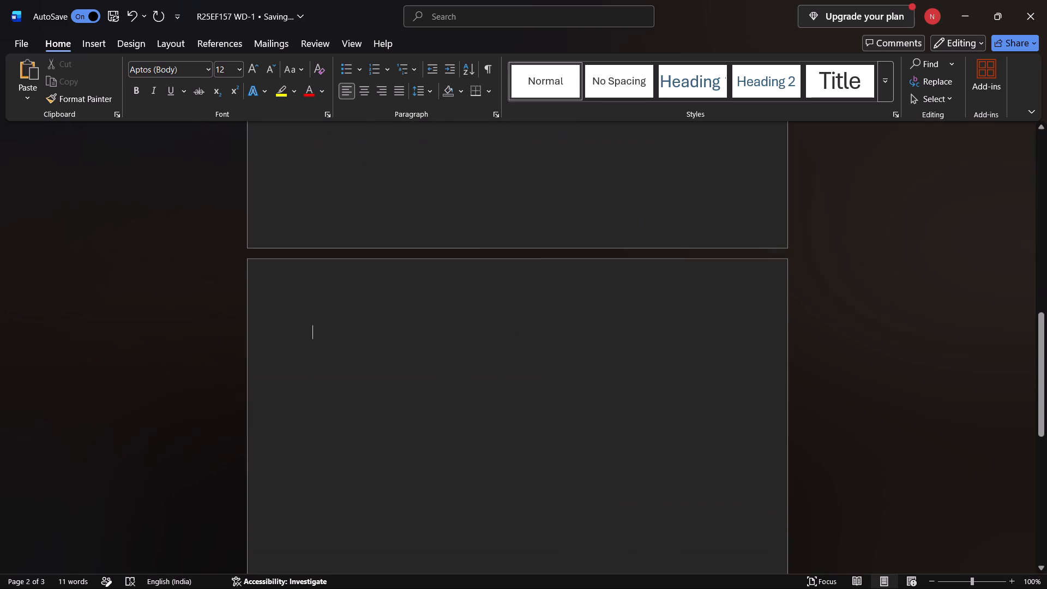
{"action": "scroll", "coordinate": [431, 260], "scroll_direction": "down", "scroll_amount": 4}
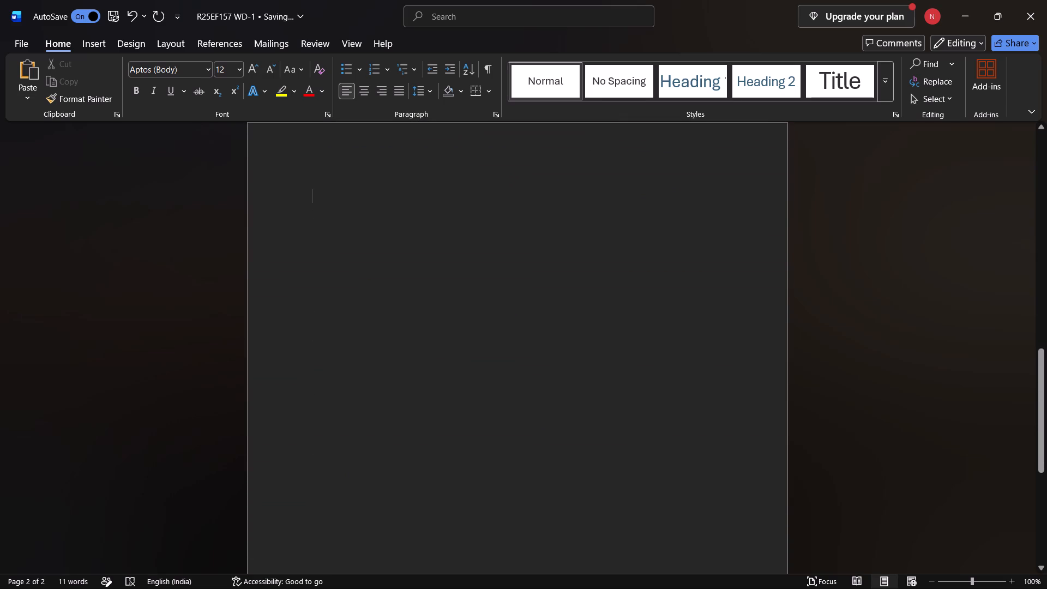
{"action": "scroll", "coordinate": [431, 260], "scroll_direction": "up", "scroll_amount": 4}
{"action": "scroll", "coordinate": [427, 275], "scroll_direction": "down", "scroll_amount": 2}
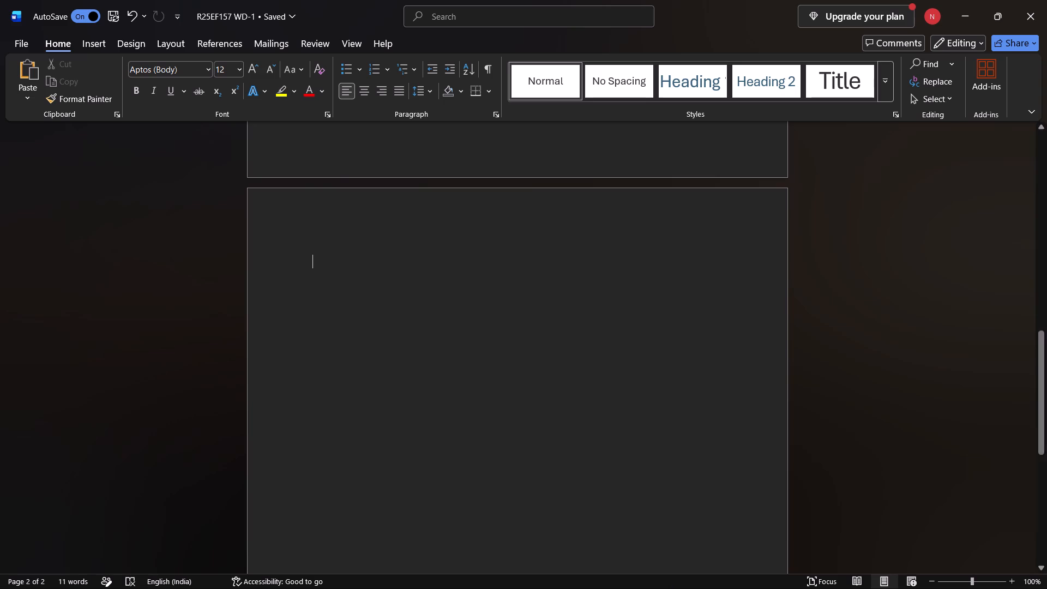
Arrange the Word document and the Screenshots folder in File Explorer side by side, with Word in the wider area.
{"action": "left_click", "coordinate": [955, 7]}
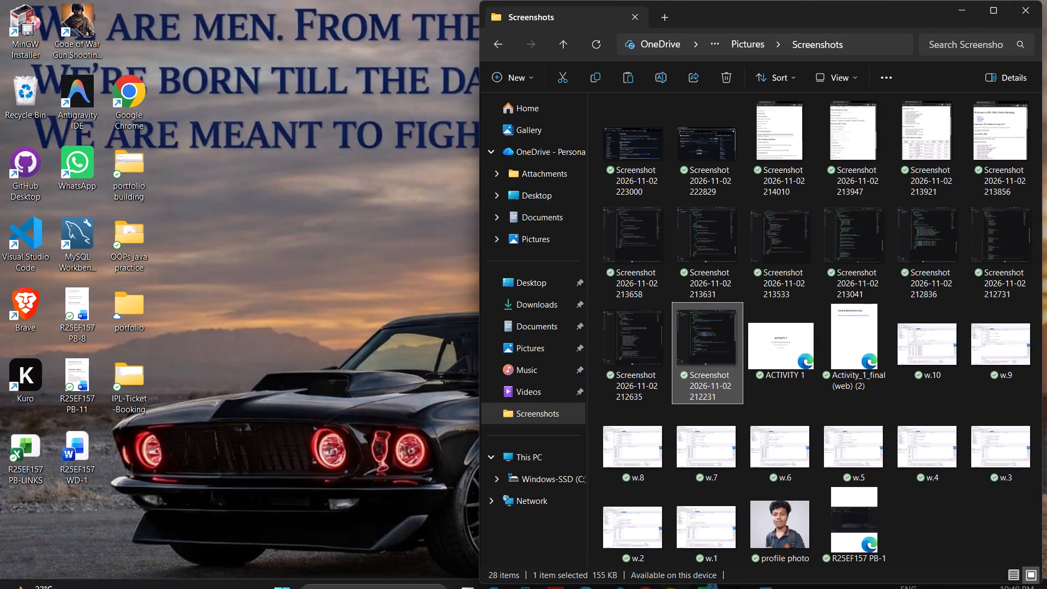
{"action": "left_click", "coordinate": [961, 4]}
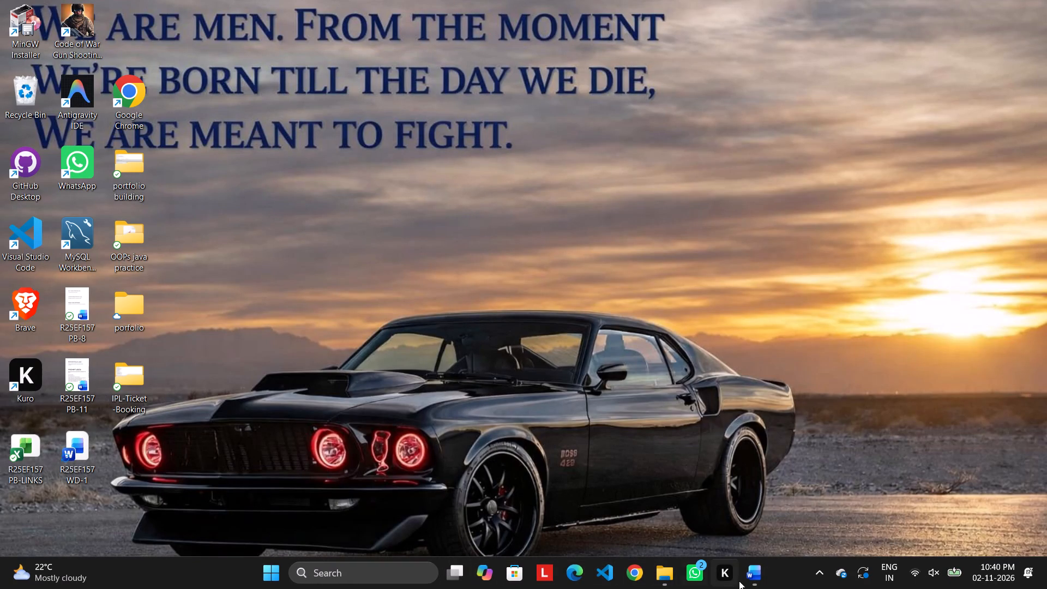
{"action": "left_click", "coordinate": [746, 580]}
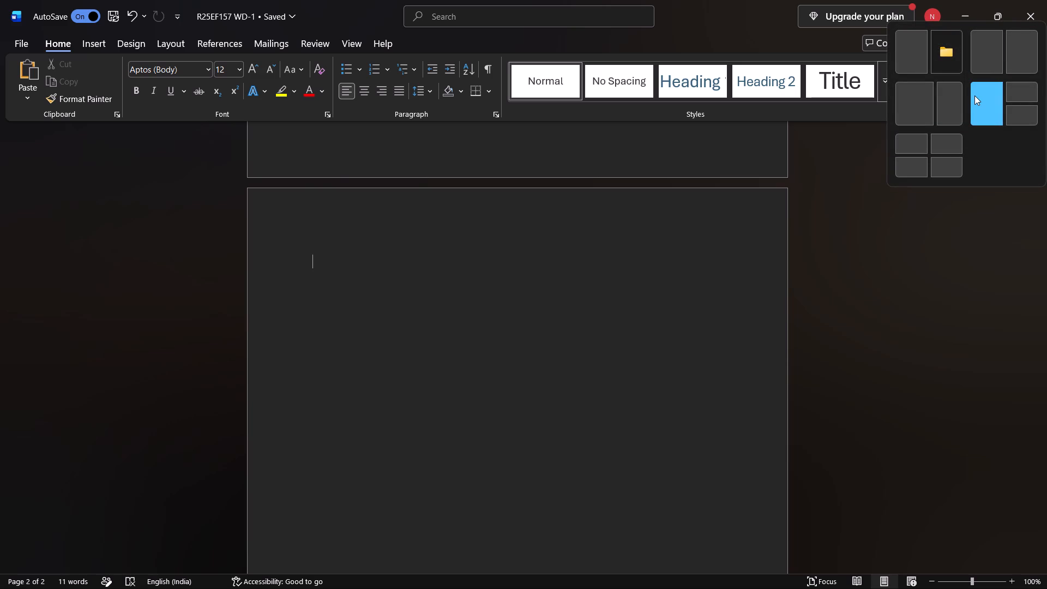
{"action": "left_click", "coordinate": [914, 100]}
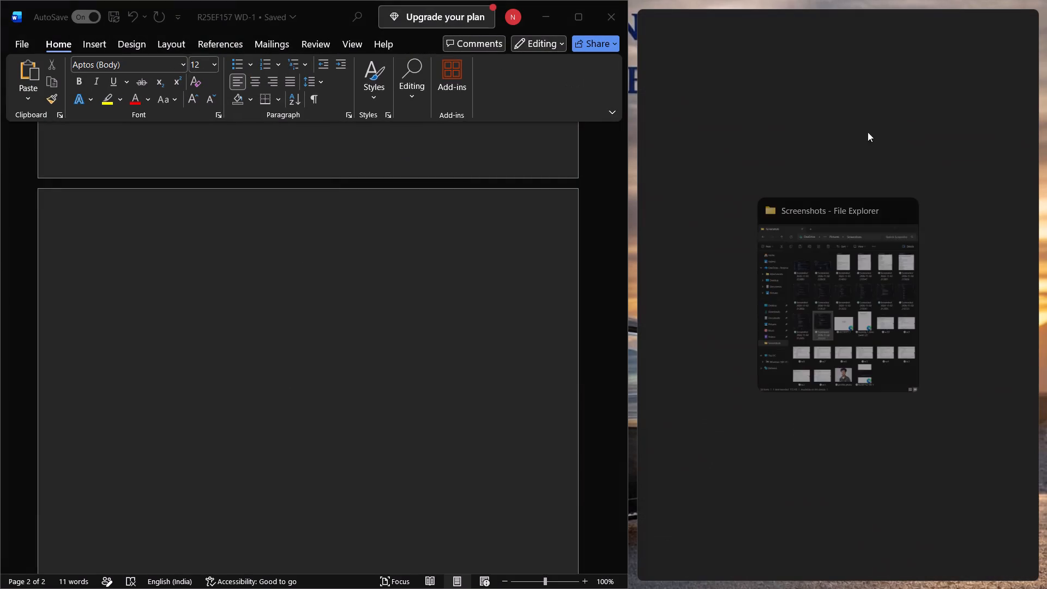
{"action": "left_click", "coordinate": [807, 262]}
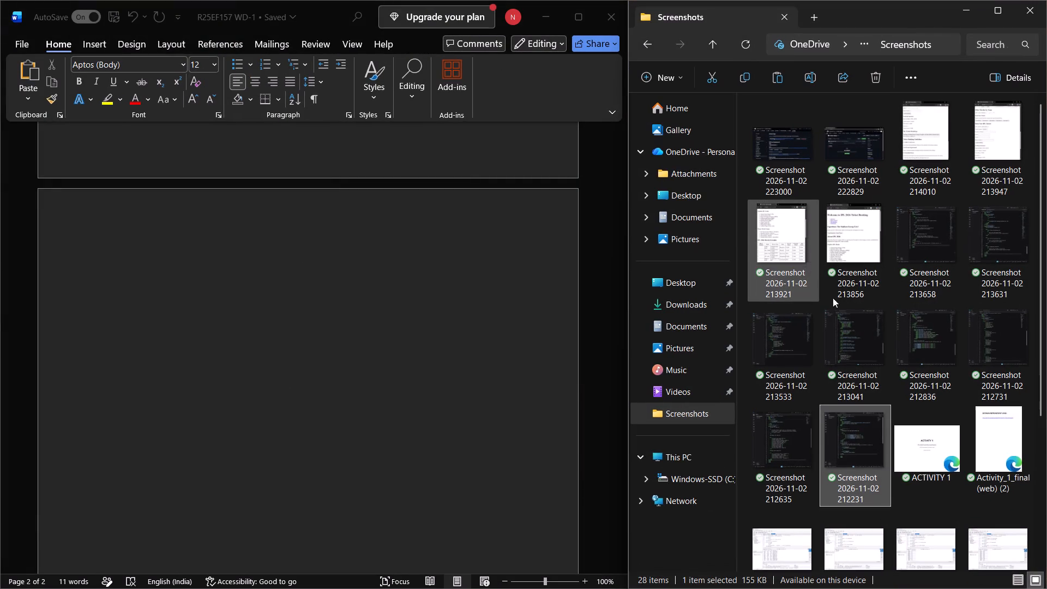
{"action": "scroll", "coordinate": [421, 262], "scroll_direction": "up", "scroll_amount": 9}
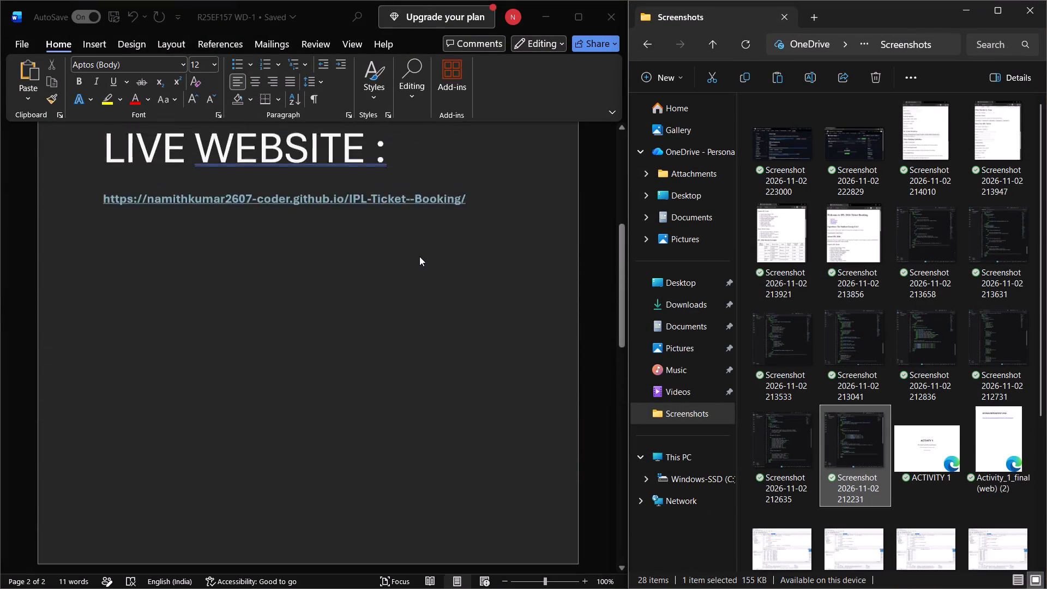
{"action": "scroll", "coordinate": [419, 256], "scroll_direction": "up", "scroll_amount": 7}
{"action": "scroll", "coordinate": [419, 256], "scroll_direction": "down", "scroll_amount": 20}
{"action": "scroll", "coordinate": [419, 256], "scroll_direction": "down", "scroll_amount": 3}
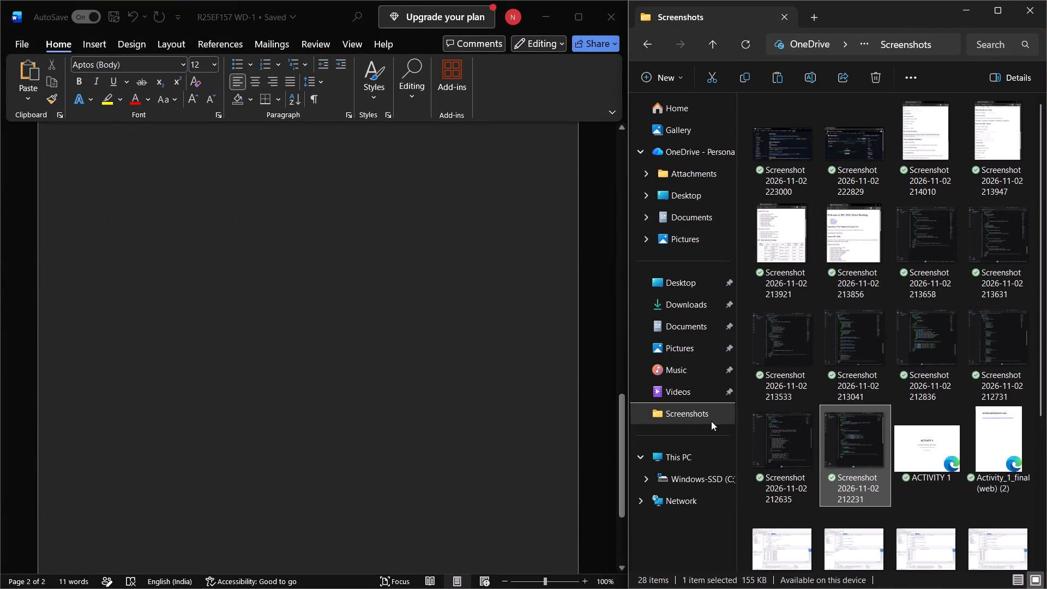
{"action": "left_click_drag", "start_coordinate": [847, 440], "coordinate": [305, 222]}
{"action": "scroll", "coordinate": [315, 243], "scroll_direction": "up", "scroll_amount": 7}
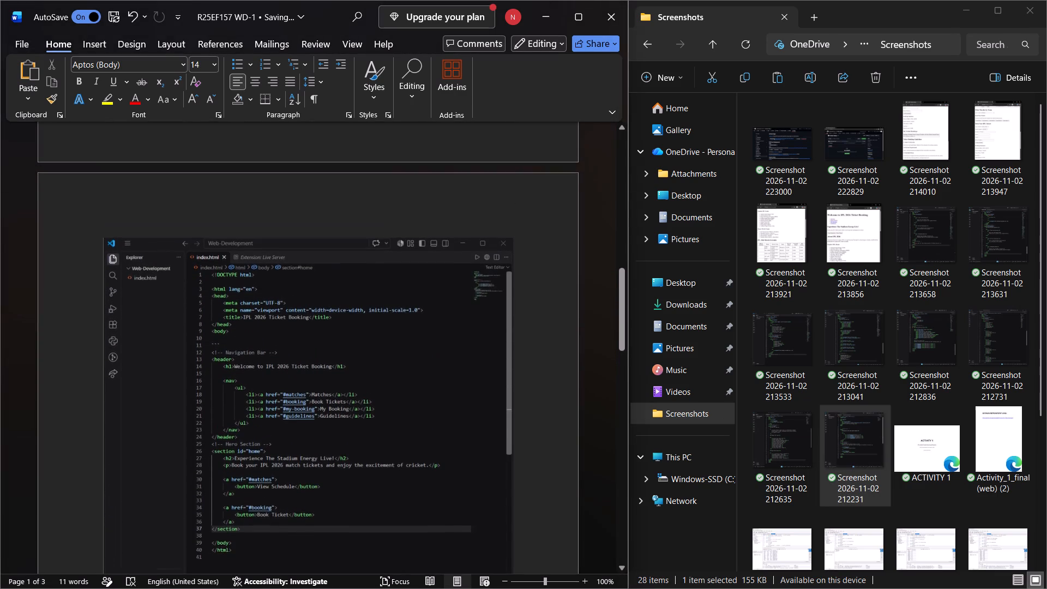
{"action": "scroll", "coordinate": [315, 243], "scroll_direction": "up", "scroll_amount": 15}
{"action": "scroll", "coordinate": [316, 249], "scroll_direction": "down", "scroll_amount": 16}
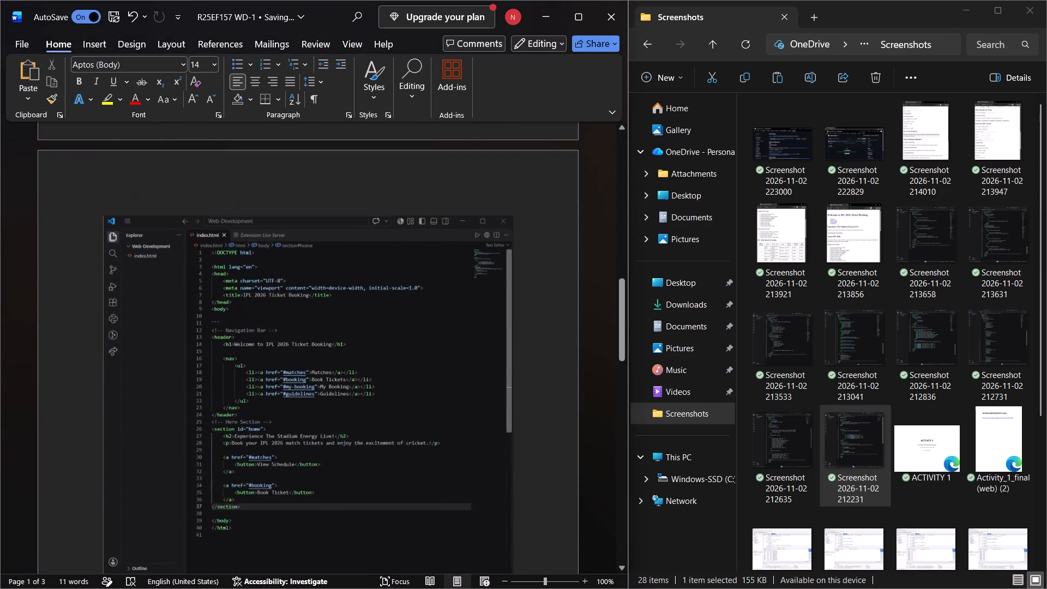
{"action": "scroll", "coordinate": [314, 265], "scroll_direction": "down", "scroll_amount": 8}
{"action": "left_click_drag", "start_coordinate": [771, 440], "coordinate": [623, 465]}
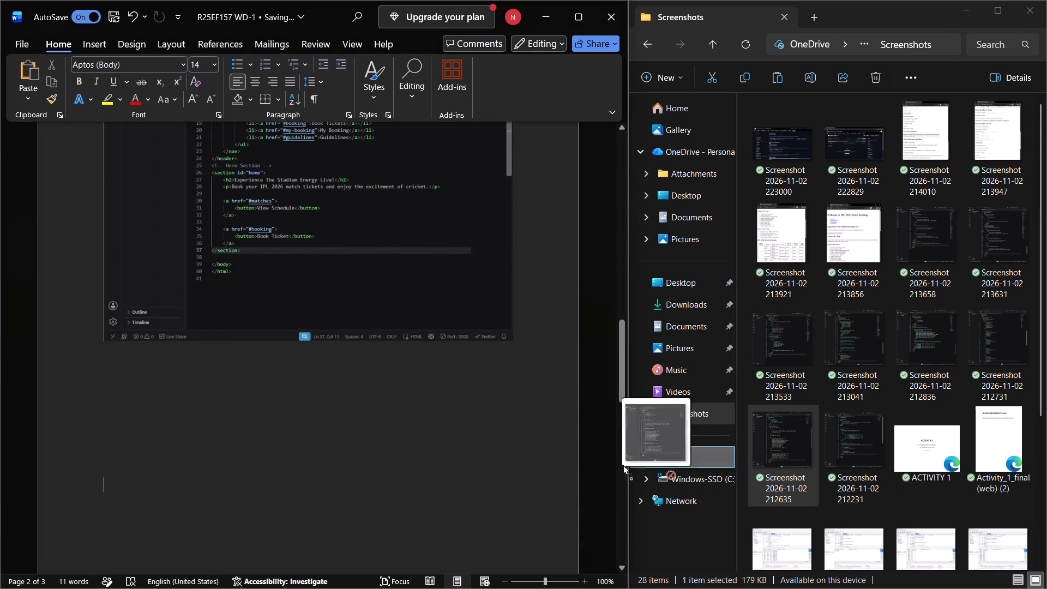
{"action": "left_click_drag", "start_coordinate": [623, 465], "coordinate": [365, 445]}
{"action": "scroll", "coordinate": [354, 429], "scroll_direction": "up", "scroll_amount": 4}
{"action": "scroll", "coordinate": [354, 428], "scroll_direction": "down", "scroll_amount": 4}
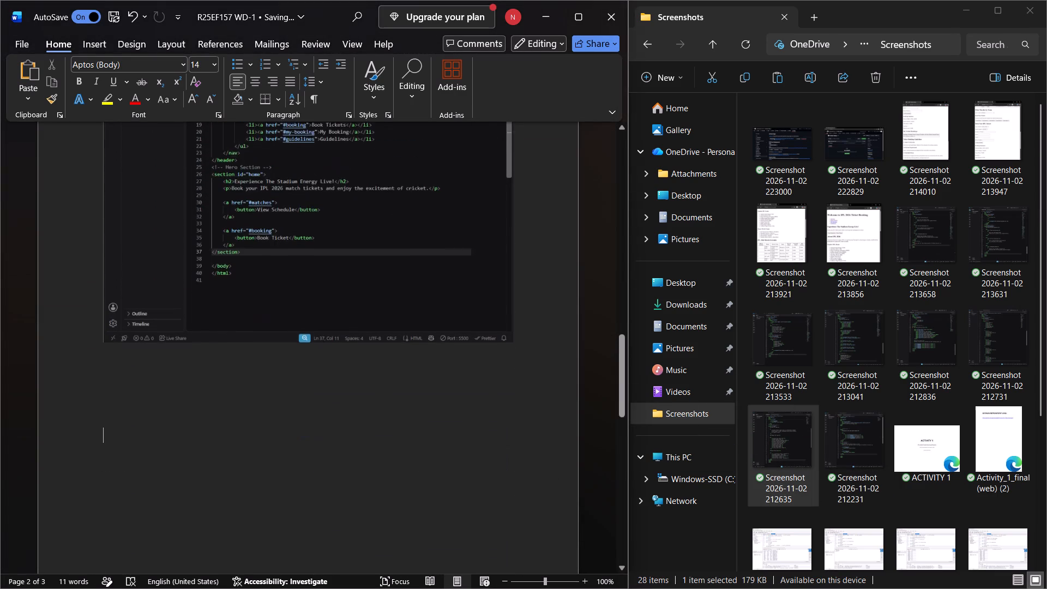
{"action": "scroll", "coordinate": [354, 428], "scroll_direction": "down", "scroll_amount": 18}
{"action": "scroll", "coordinate": [354, 448], "scroll_direction": "down", "scroll_amount": 19}
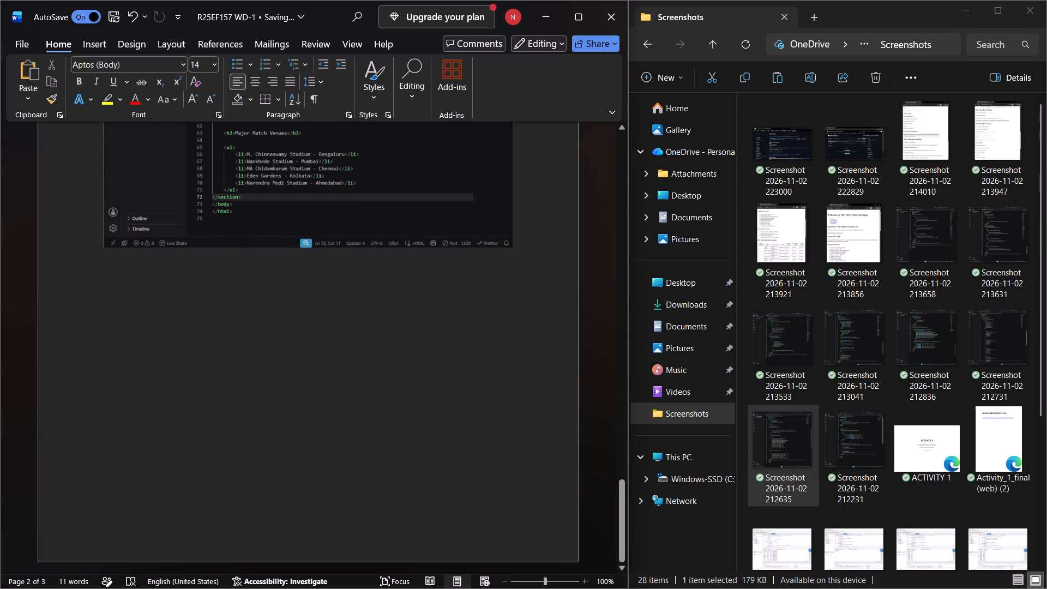
{"action": "scroll", "coordinate": [354, 452], "scroll_direction": "down", "scroll_amount": 3}
{"action": "left_click_drag", "start_coordinate": [1008, 356], "coordinate": [428, 444]}
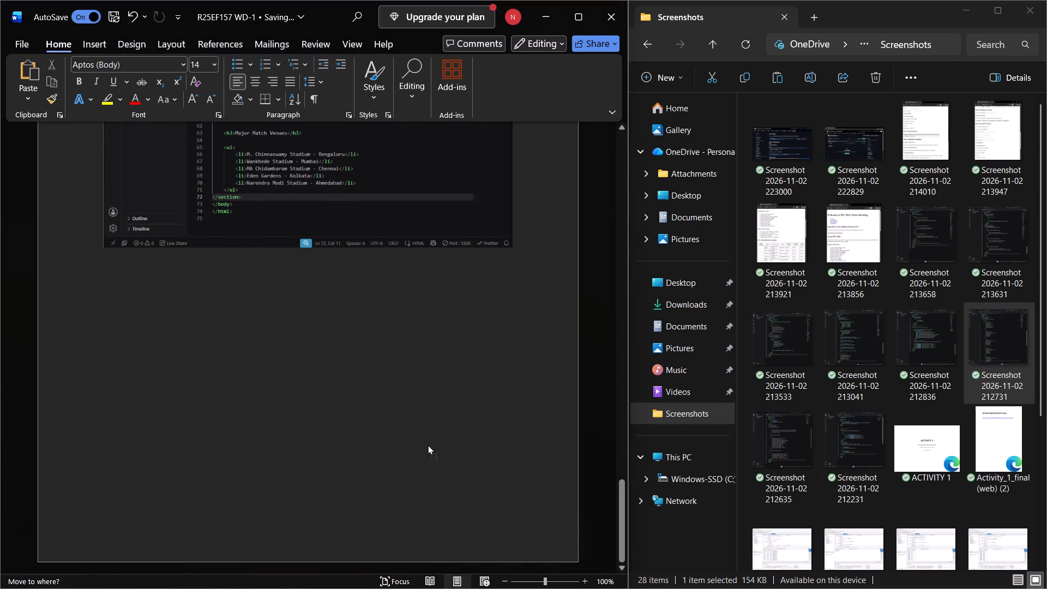
{"action": "left_click_drag", "start_coordinate": [428, 444], "coordinate": [246, 458]}
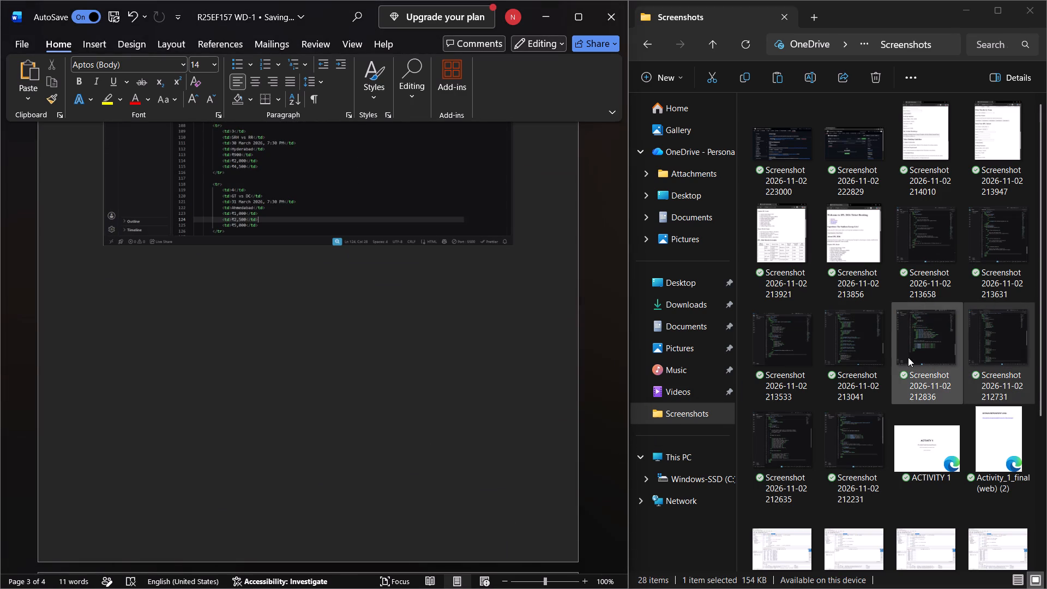
{"action": "left_click_drag", "start_coordinate": [909, 357], "coordinate": [188, 476]}
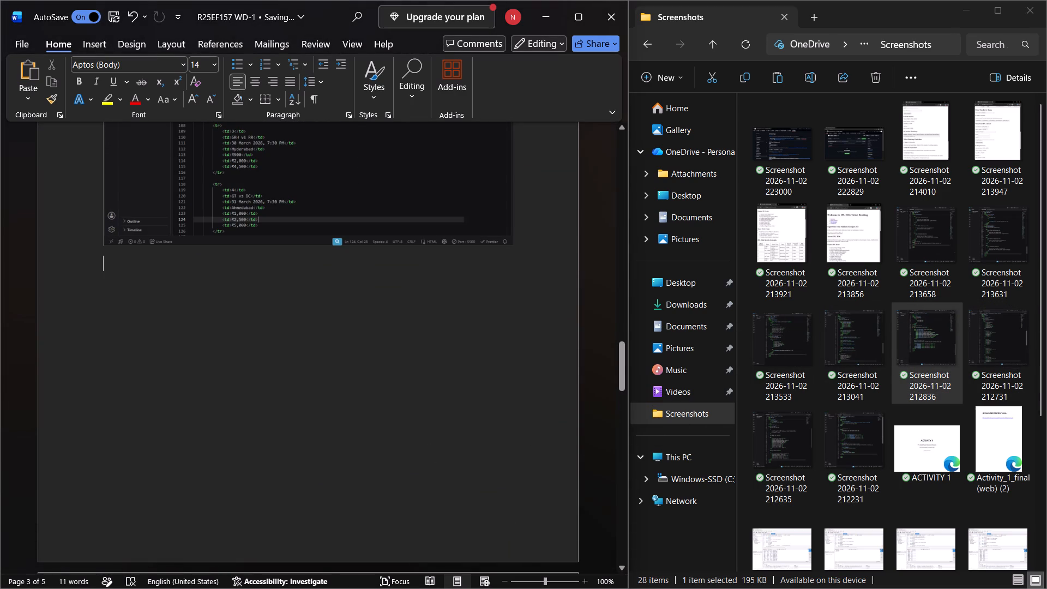
Check the placement and order of the inserted code screenshots from the document's second page through its last page.
{"action": "scroll", "coordinate": [282, 407], "scroll_direction": "up", "scroll_amount": 12}
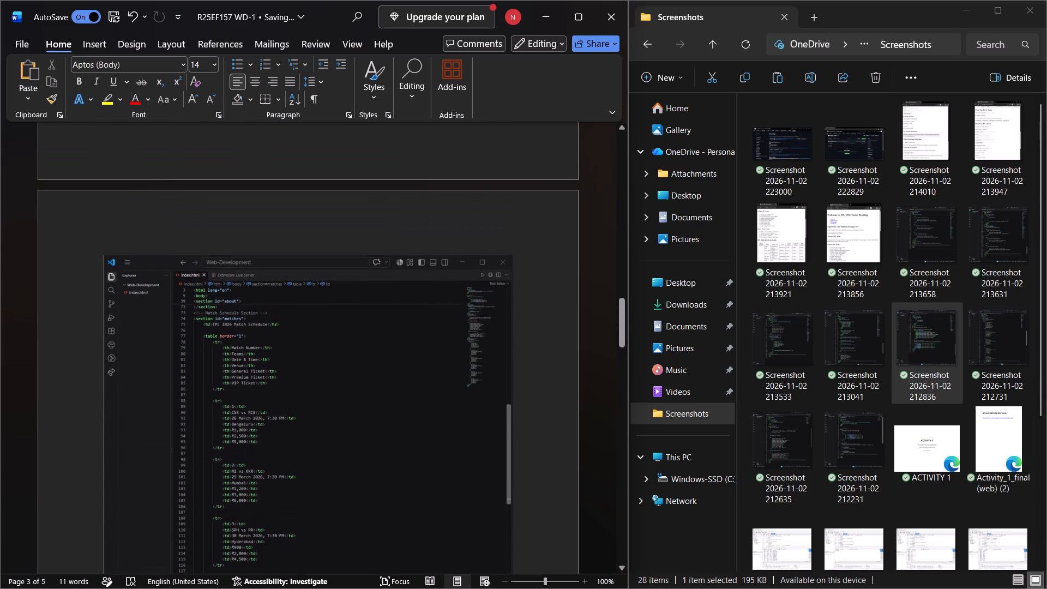
{"action": "scroll", "coordinate": [282, 407], "scroll_direction": "up", "scroll_amount": 17}
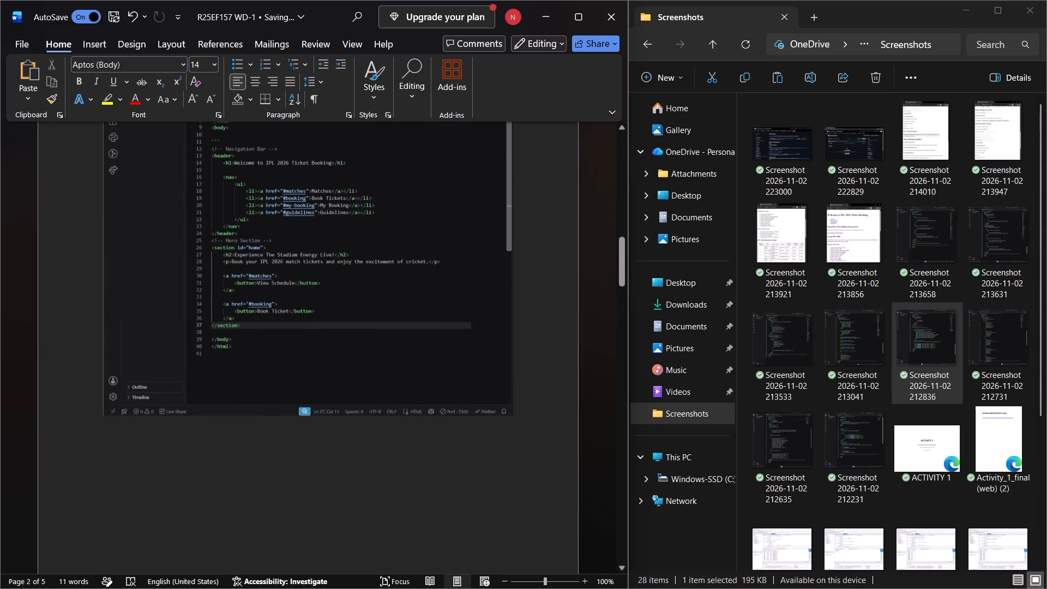
{"action": "scroll", "coordinate": [282, 407], "scroll_direction": "up", "scroll_amount": 20}
{"action": "scroll", "coordinate": [282, 407], "scroll_direction": "up", "scroll_amount": 6}
{"action": "scroll", "coordinate": [282, 407], "scroll_direction": "down", "scroll_amount": 10}
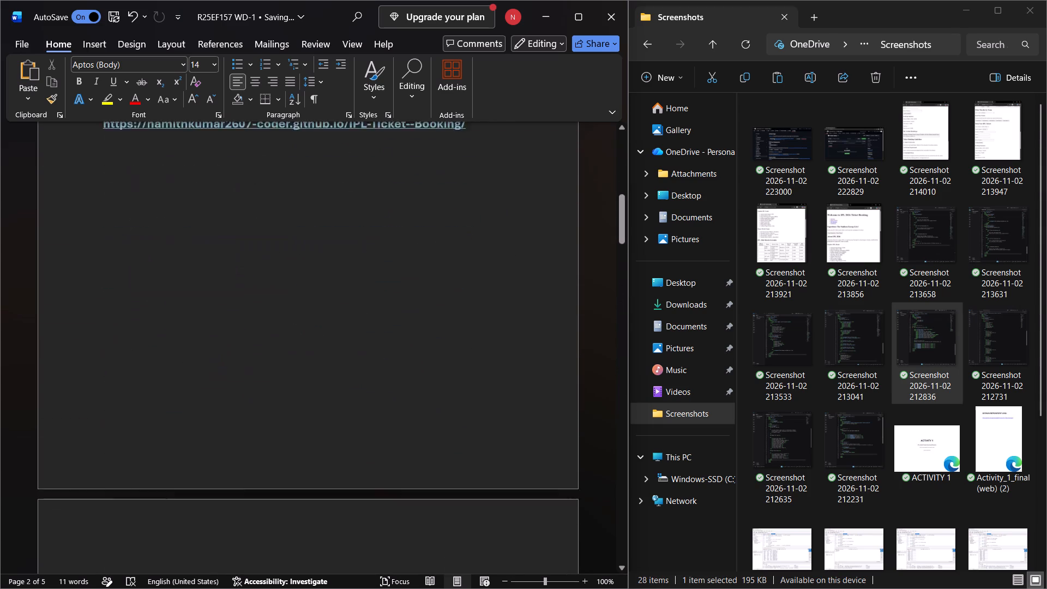
{"action": "scroll", "coordinate": [274, 451], "scroll_direction": "down", "scroll_amount": 20}
{"action": "scroll", "coordinate": [274, 451], "scroll_direction": "down", "scroll_amount": 20}
{"action": "scroll", "coordinate": [274, 451], "scroll_direction": "down", "scroll_amount": 3}
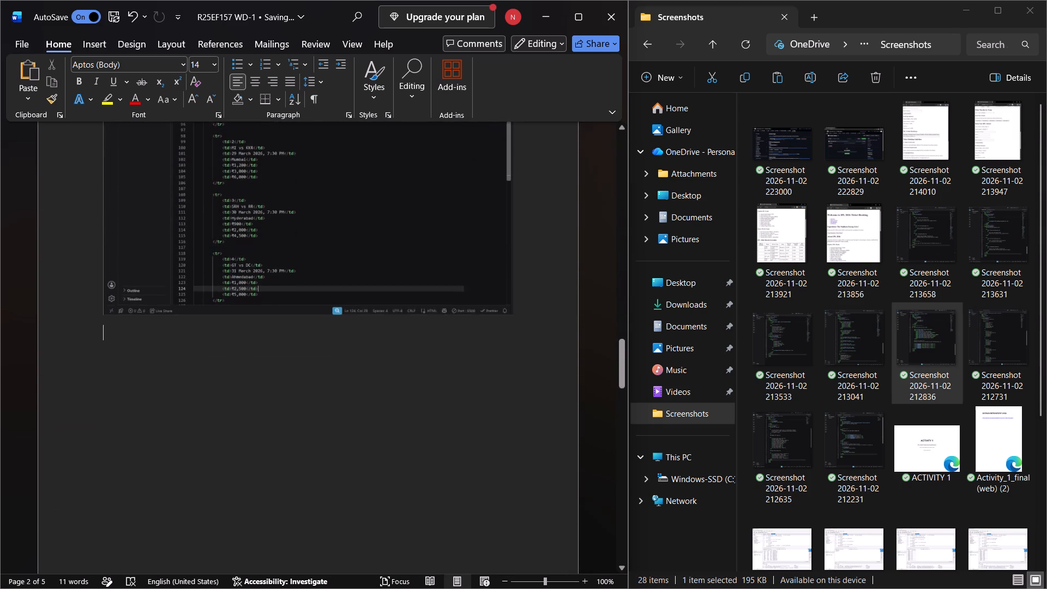
{"action": "scroll", "coordinate": [274, 480], "scroll_direction": "down", "scroll_amount": 15}
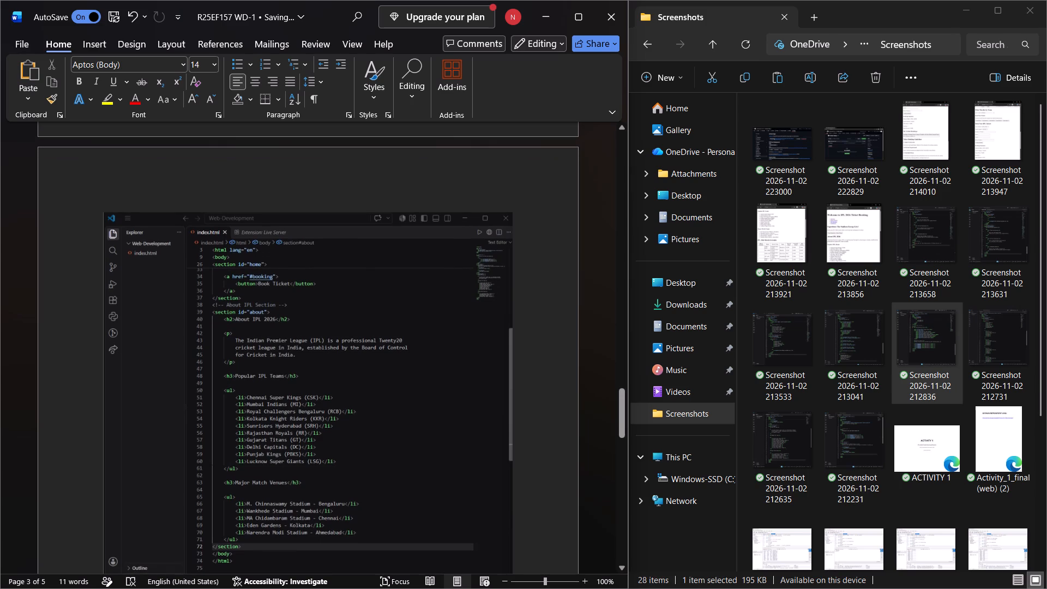
{"action": "scroll", "coordinate": [274, 480], "scroll_direction": "down", "scroll_amount": 20}
{"action": "scroll", "coordinate": [274, 480], "scroll_direction": "down", "scroll_amount": 6}
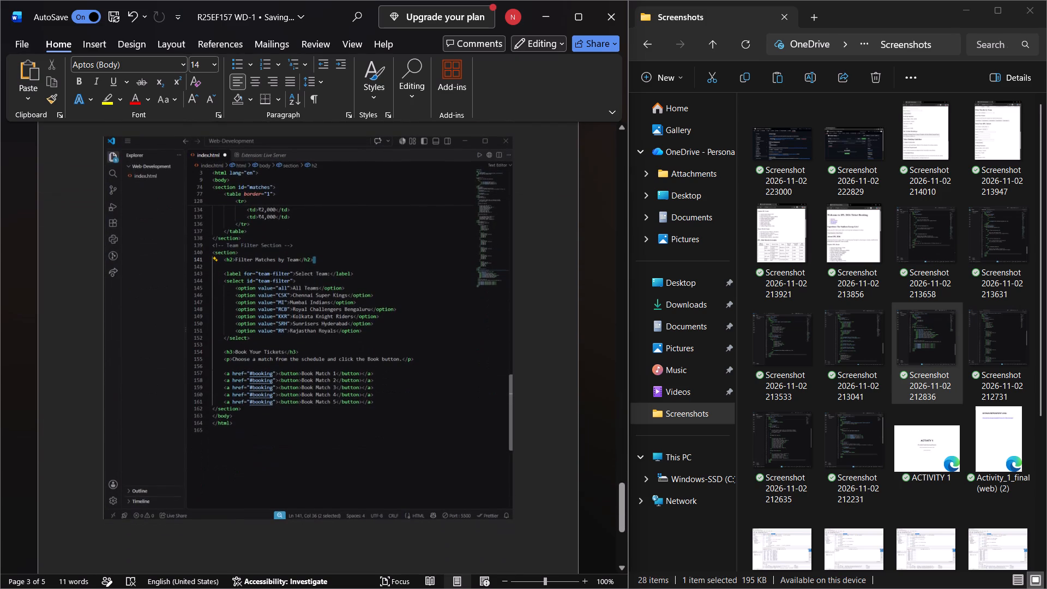
{"action": "scroll", "coordinate": [273, 496], "scroll_direction": "down", "scroll_amount": 2}
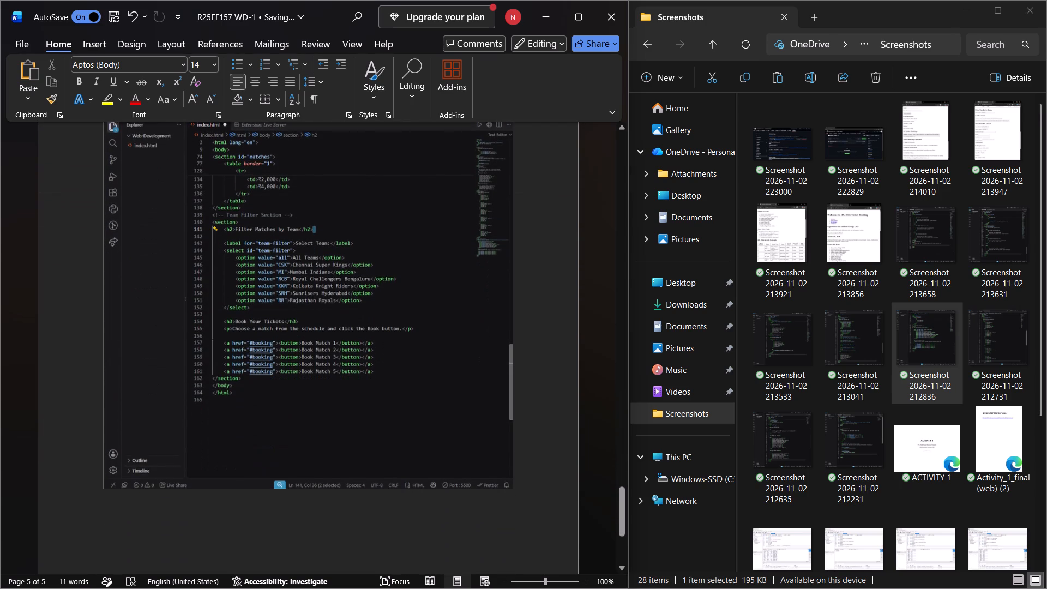
{"action": "scroll", "coordinate": [273, 496], "scroll_direction": "down", "scroll_amount": 14}
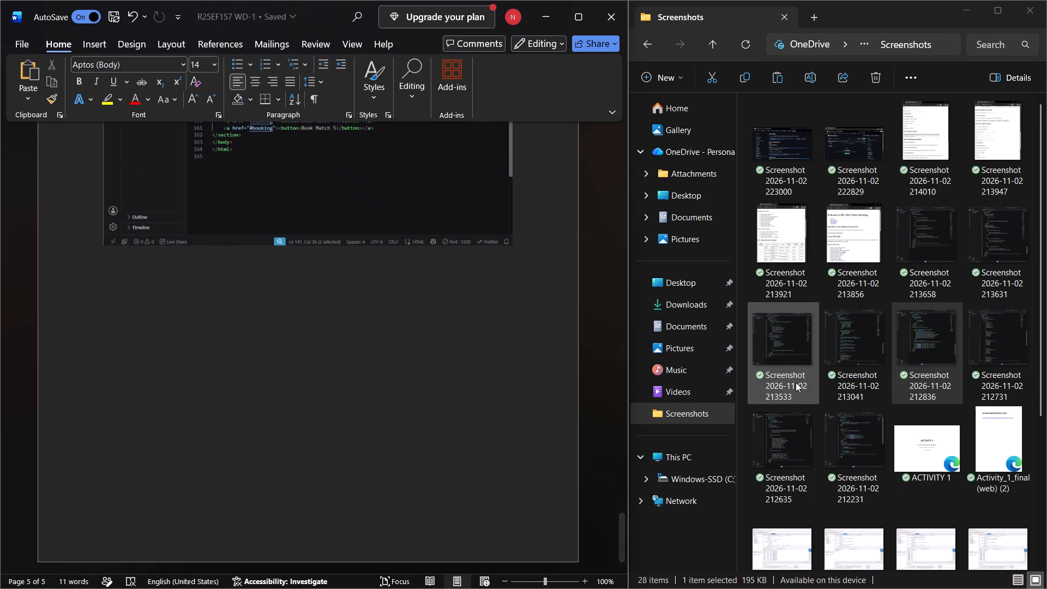
Insert code screenshots 213041, 213533, 213631 and 213658 one after another in the blank space below the page 5 code screenshot.
{"action": "left_click_drag", "start_coordinate": [858, 345], "coordinate": [459, 407]}
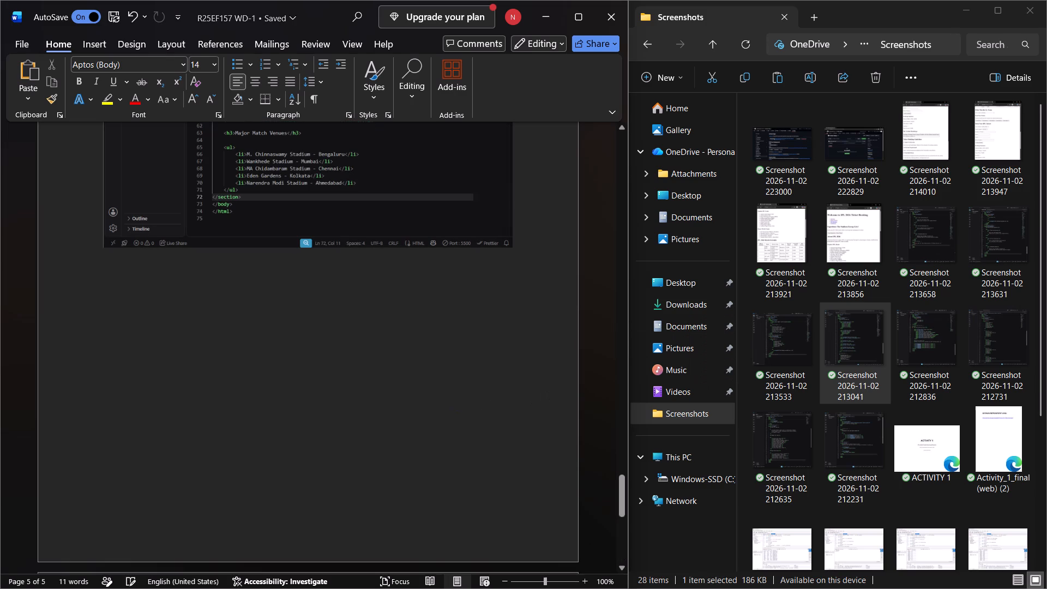
{"action": "left_click_drag", "start_coordinate": [791, 348], "coordinate": [444, 406]}
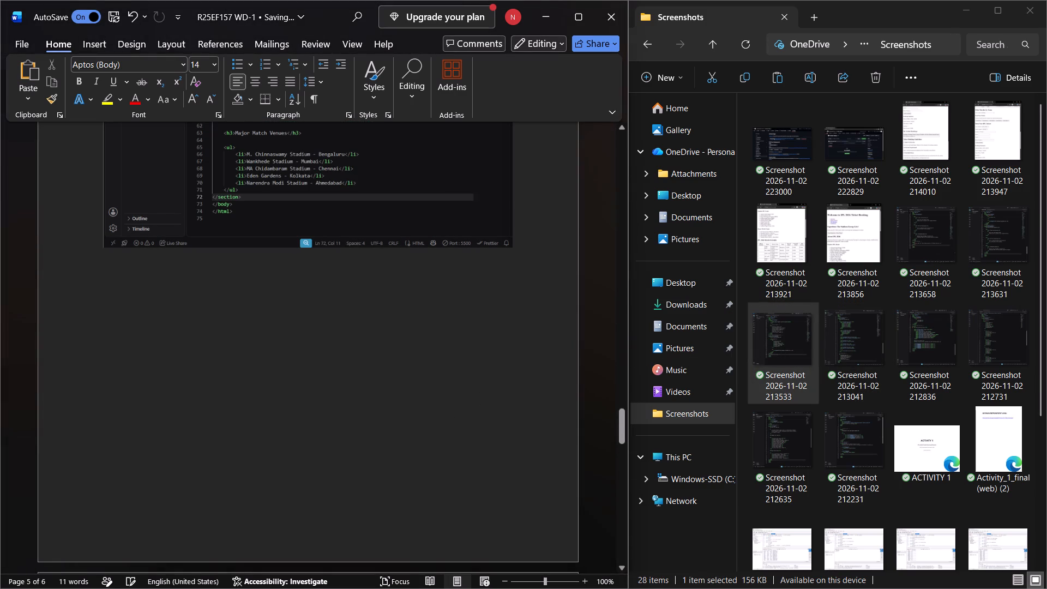
{"action": "left_click_drag", "start_coordinate": [1024, 255], "coordinate": [334, 451]}
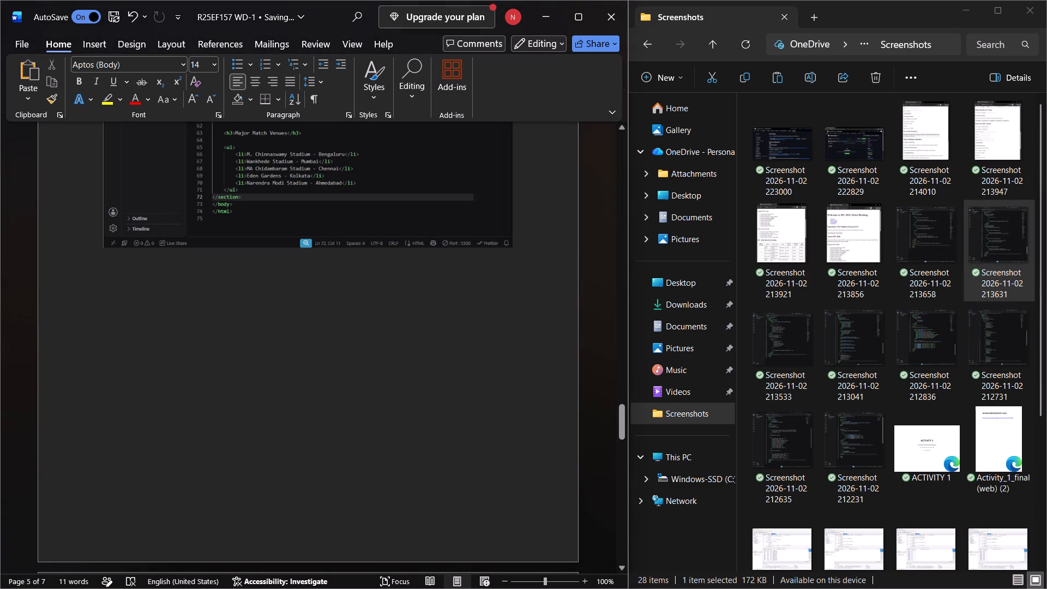
{"action": "left_click_drag", "start_coordinate": [914, 235], "coordinate": [286, 450]}
Insert website screenshots 213856, 213921, 213947 and 214010 one after another in the blank space on page 5.
{"action": "left_click_drag", "start_coordinate": [870, 247], "coordinate": [353, 422]}
{"action": "left_click_drag", "start_coordinate": [810, 251], "coordinate": [478, 371]}
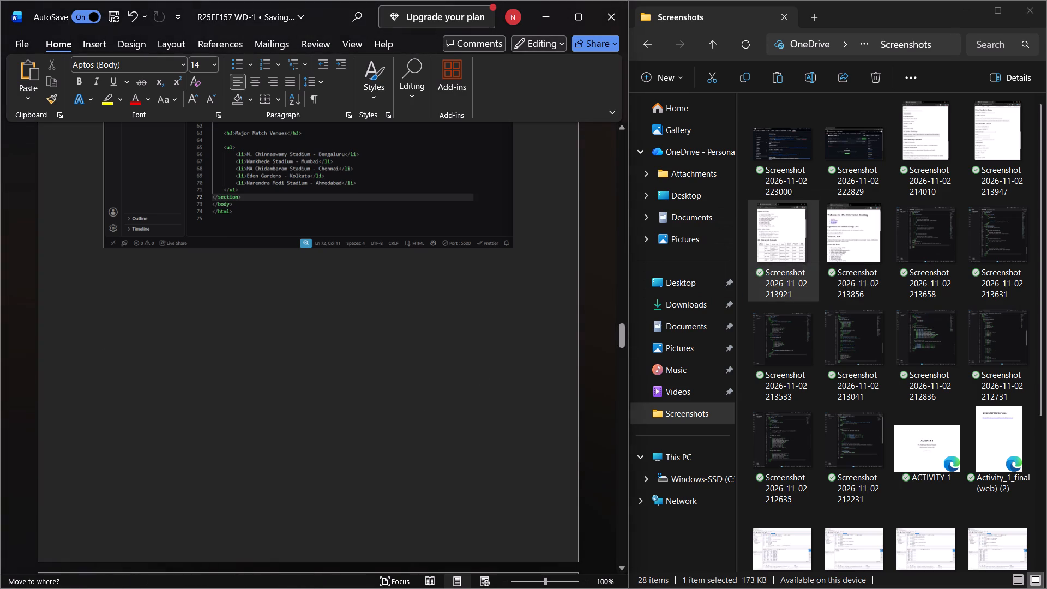
{"action": "left_click_drag", "start_coordinate": [1013, 138], "coordinate": [381, 411]}
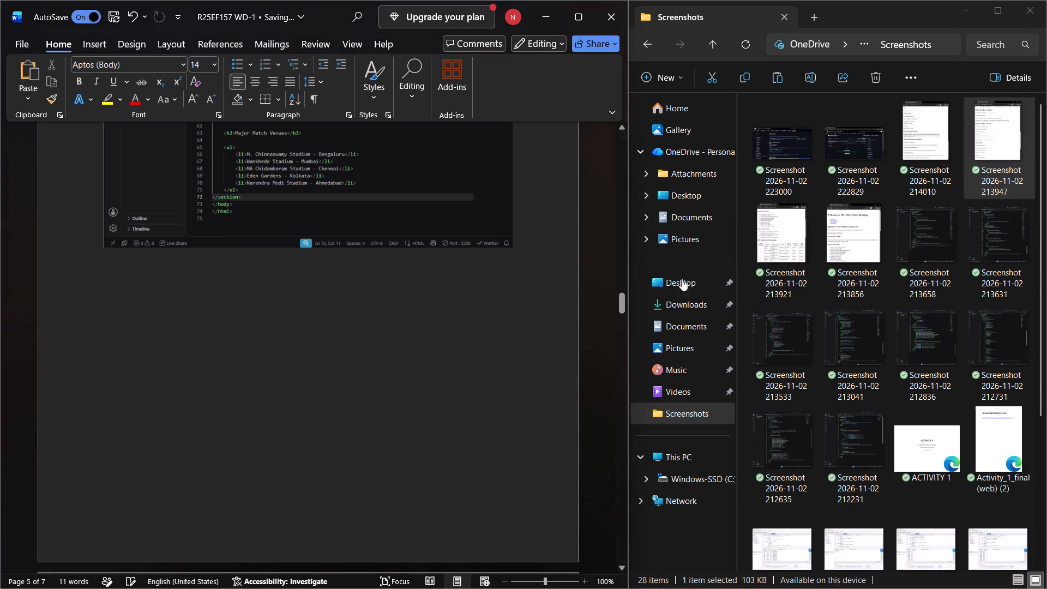
{"action": "left_click_drag", "start_coordinate": [922, 167], "coordinate": [333, 412]}
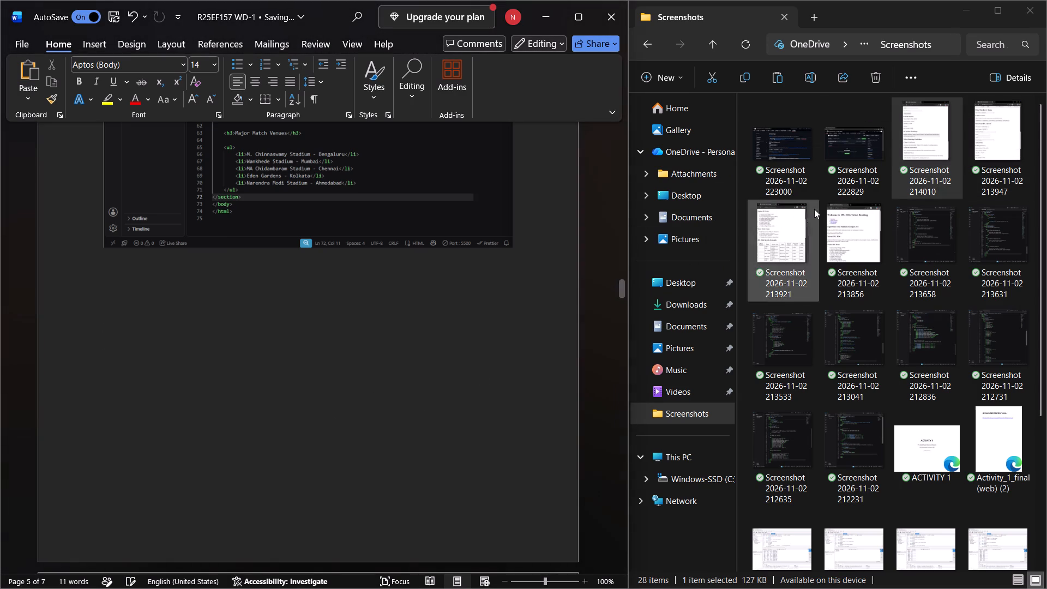
Insert the GitHub screenshots 222829 and 223000 from the Screenshots folder in the blank space on page 5.
{"action": "left_click_drag", "start_coordinate": [875, 146], "coordinate": [428, 359]}
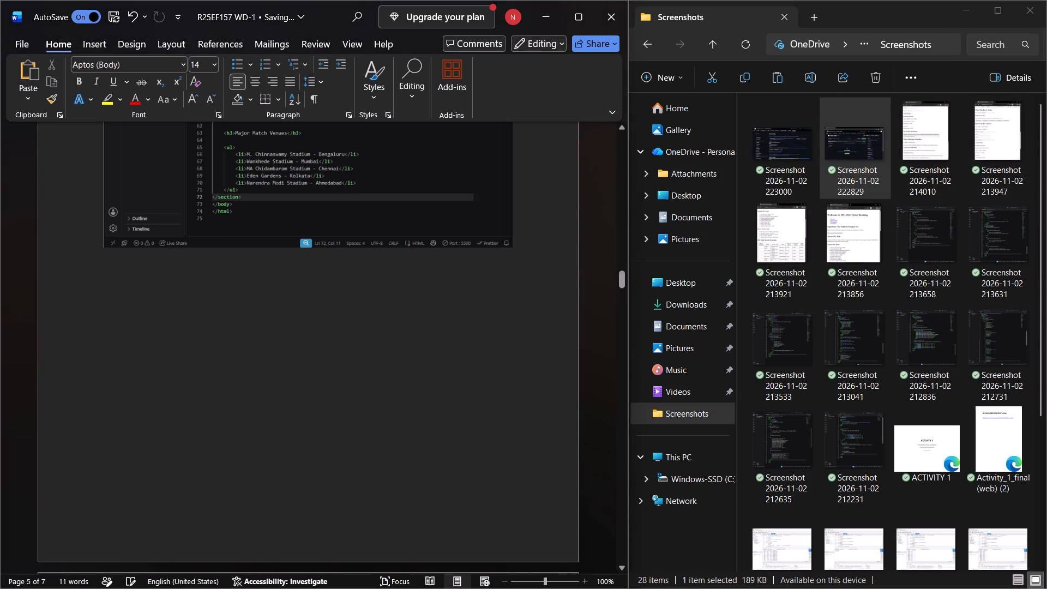
{"action": "left_click_drag", "start_coordinate": [774, 141], "coordinate": [377, 354]}
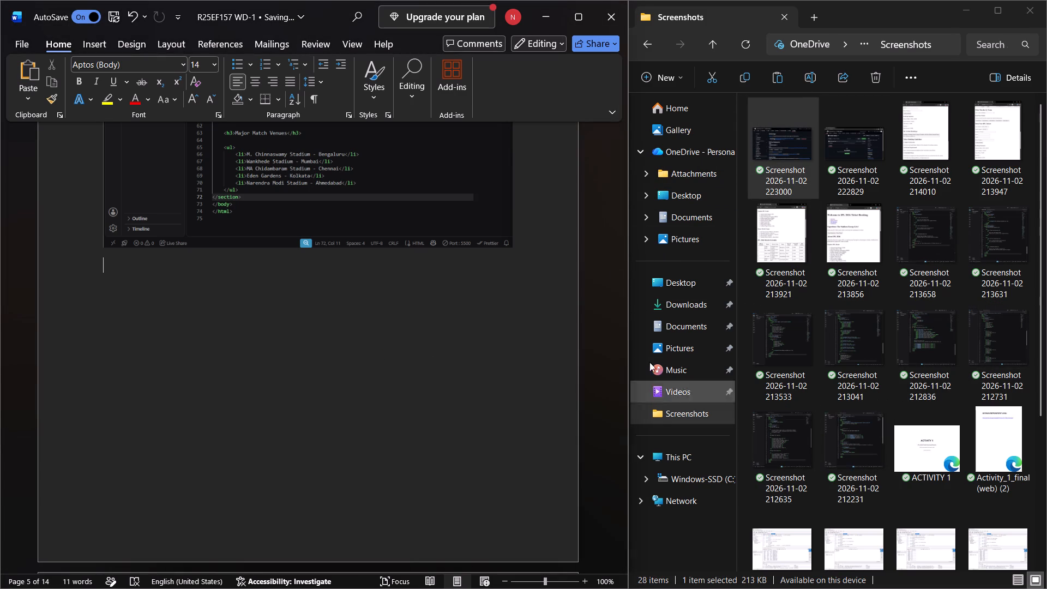
Review the order and page placement of all inserted screenshots throughout the Word document.
{"action": "scroll", "coordinate": [509, 281], "scroll_direction": "up", "scroll_amount": 14}
{"action": "scroll", "coordinate": [509, 588], "scroll_direction": "down", "scroll_amount": 9}
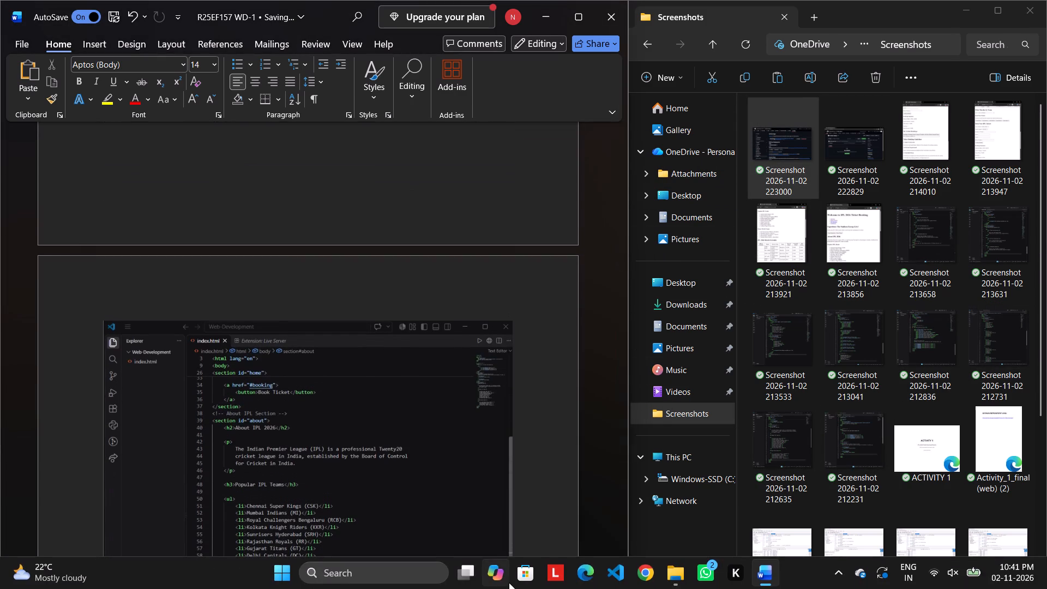
{"action": "scroll", "coordinate": [499, 542], "scroll_direction": "down", "scroll_amount": 15}
{"action": "scroll", "coordinate": [497, 529], "scroll_direction": "down", "scroll_amount": 18}
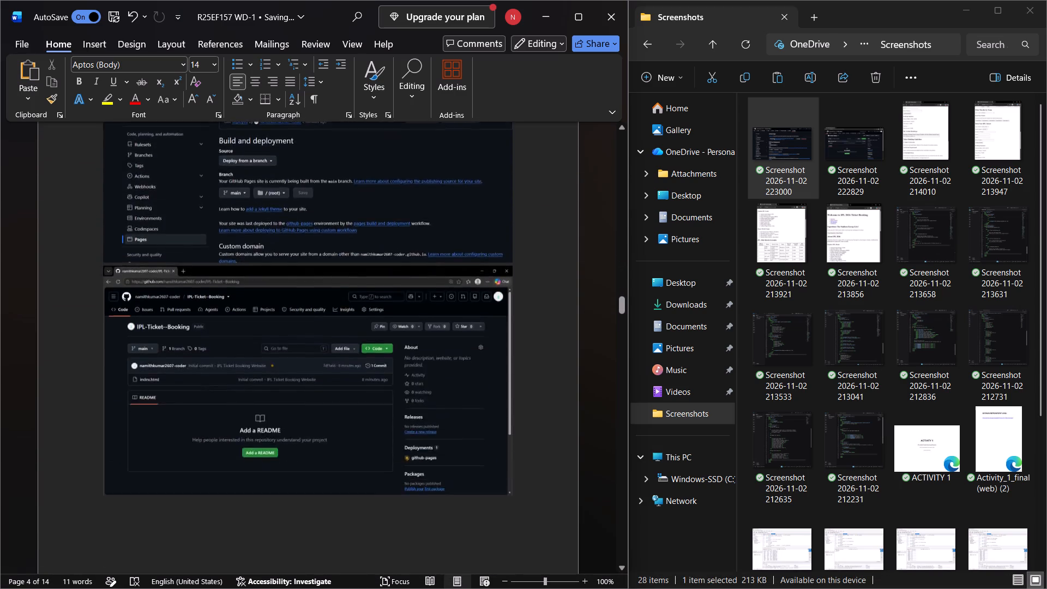
{"action": "scroll", "coordinate": [494, 514], "scroll_direction": "down", "scroll_amount": 20}
{"action": "scroll", "coordinate": [494, 514], "scroll_direction": "down", "scroll_amount": 4}
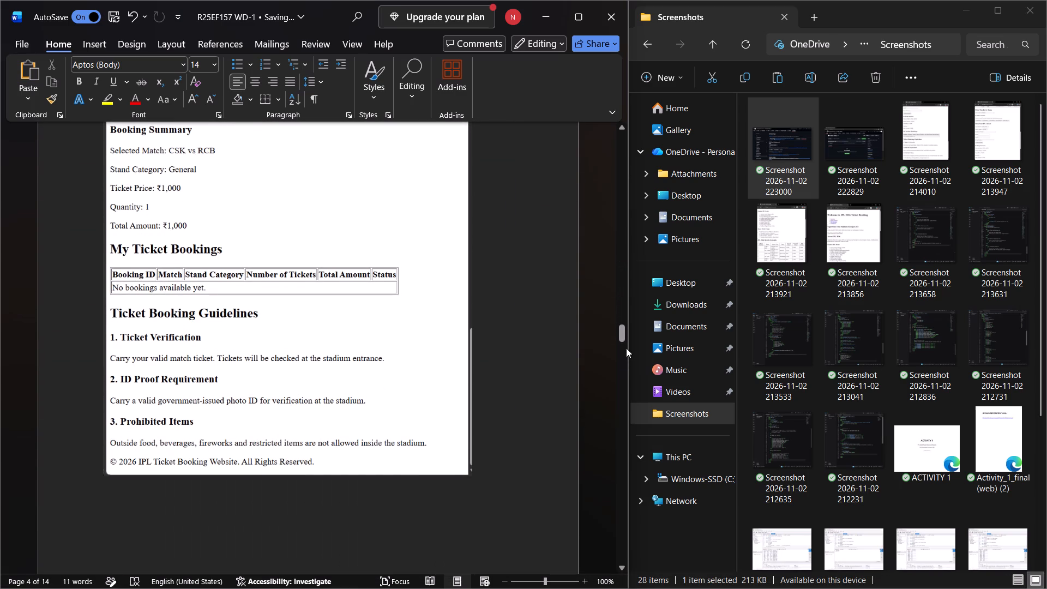
{"action": "left_click_drag", "start_coordinate": [621, 338], "coordinate": [644, 123]}
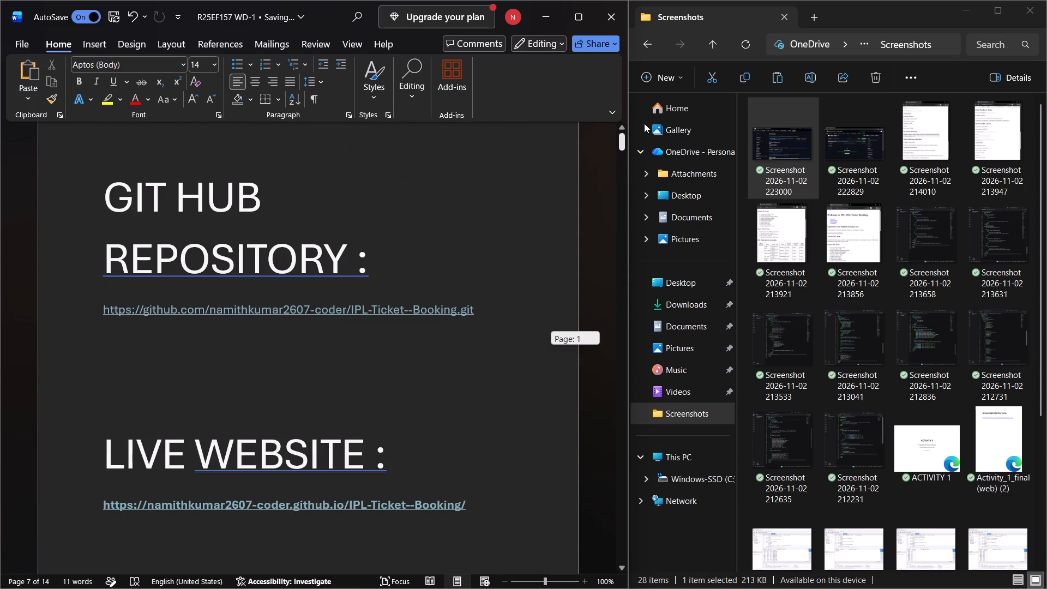
{"action": "left_click_drag", "start_coordinate": [644, 123], "coordinate": [612, 547]}
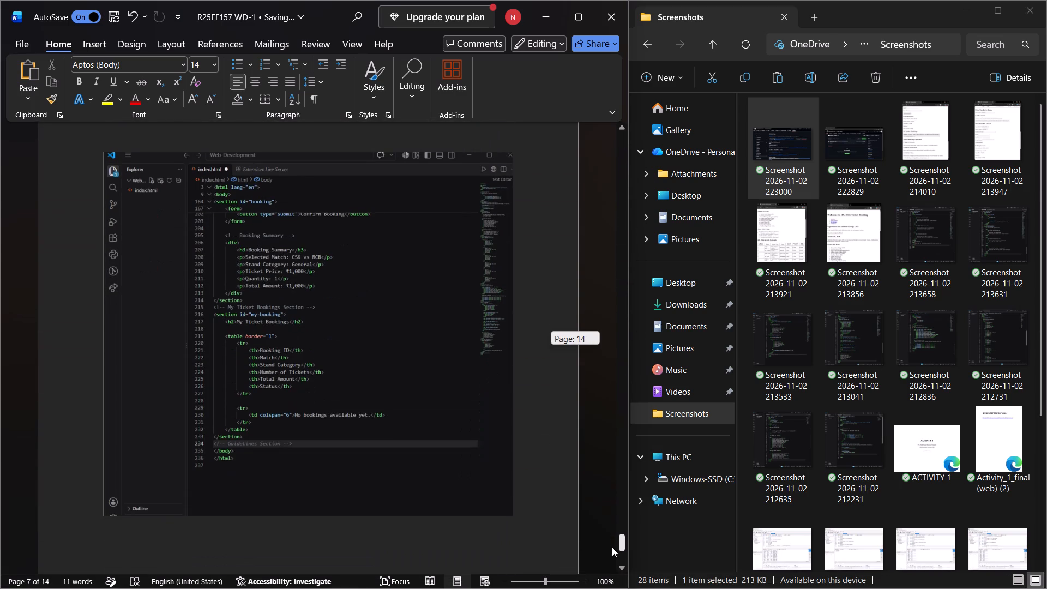
{"action": "left_click_drag", "start_coordinate": [612, 547], "coordinate": [630, 121]}
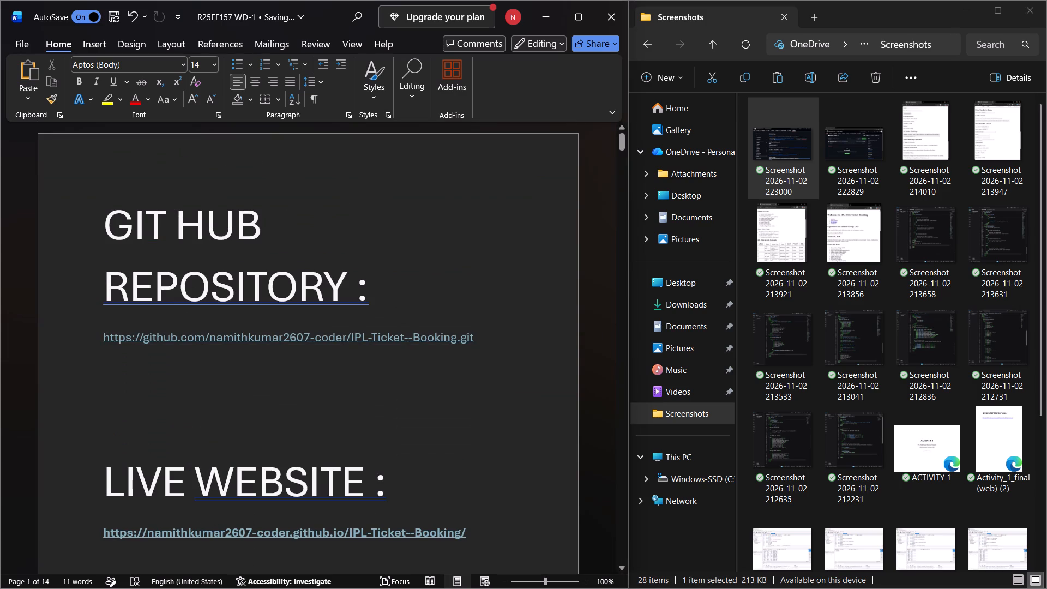
{"action": "left_click_drag", "start_coordinate": [622, 140], "coordinate": [583, 467]}
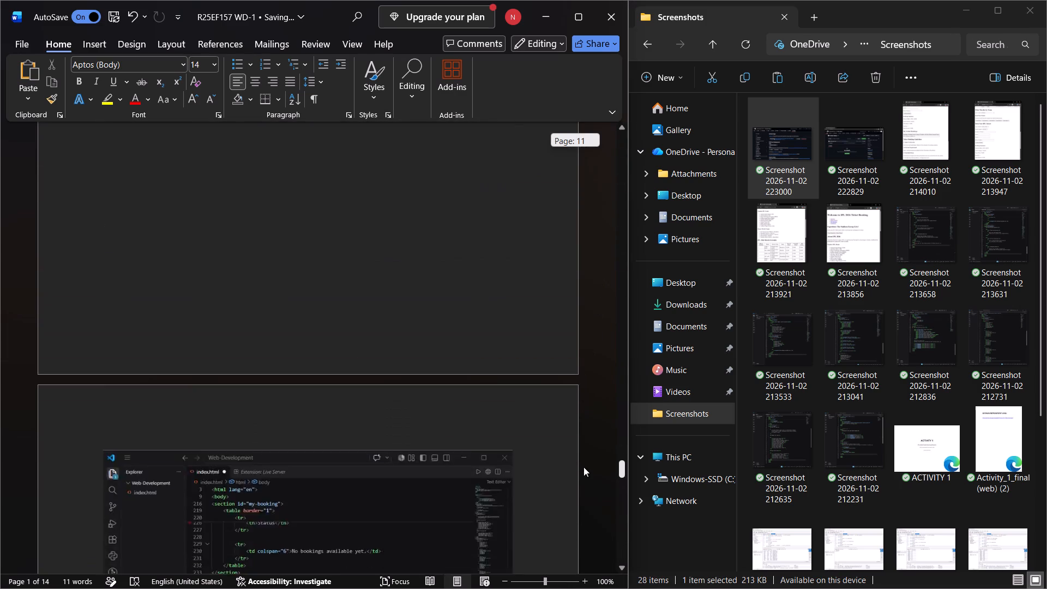
{"action": "left_click_drag", "start_coordinate": [583, 467], "coordinate": [583, 284]}
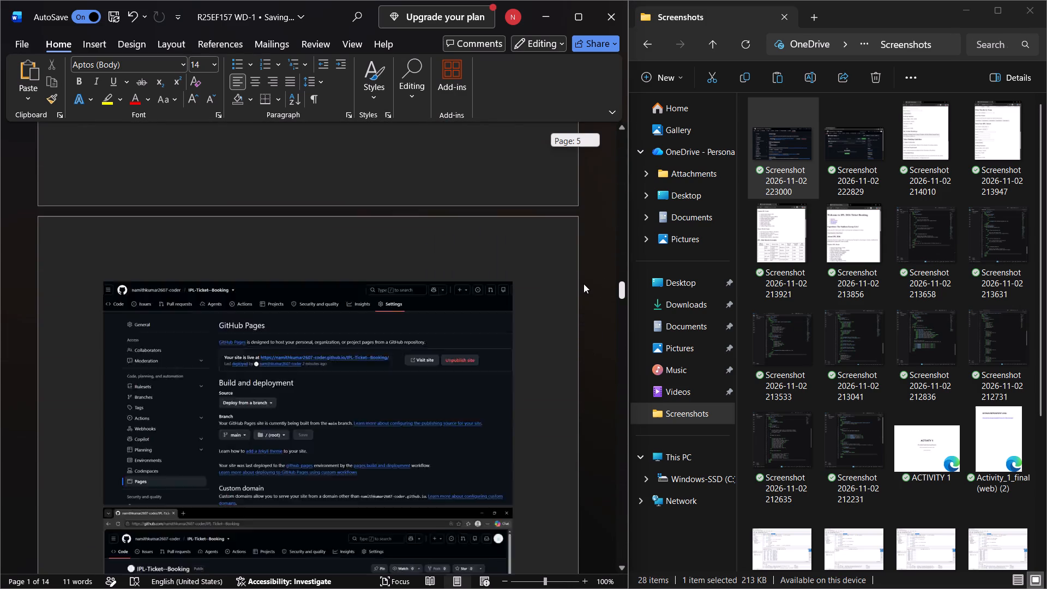
{"action": "left_click_drag", "start_coordinate": [583, 284], "coordinate": [583, 190]}
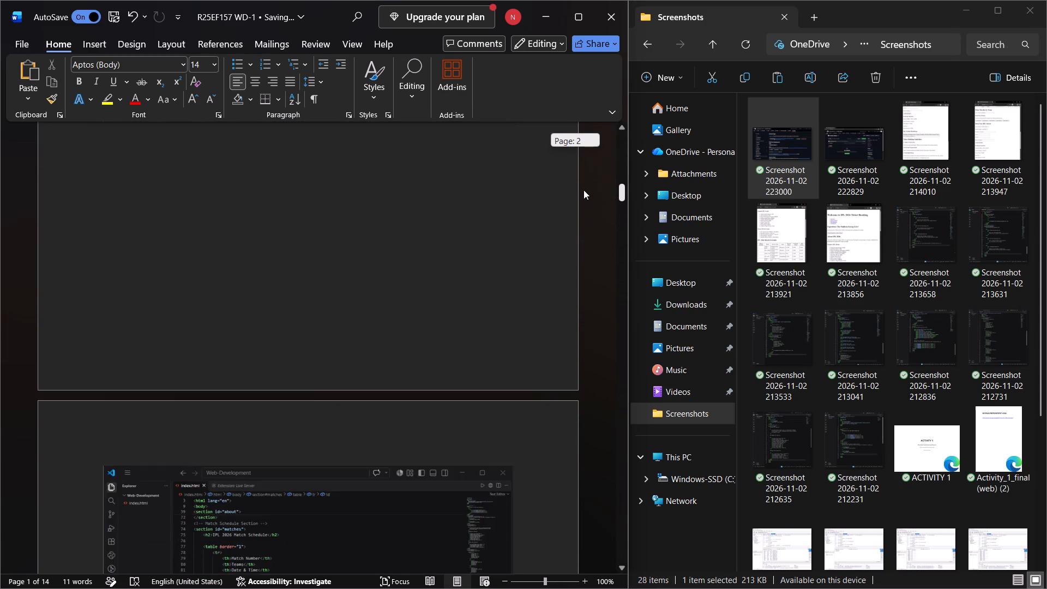
{"action": "left_click_drag", "start_coordinate": [583, 190], "coordinate": [539, 252]}
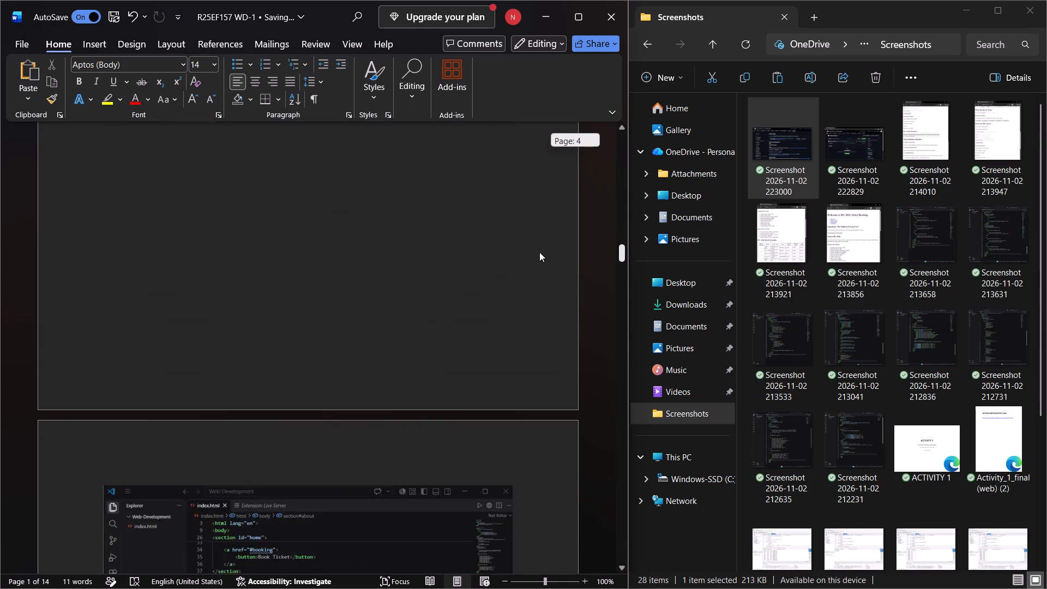
{"action": "left_click_drag", "start_coordinate": [539, 252], "coordinate": [574, 165]}
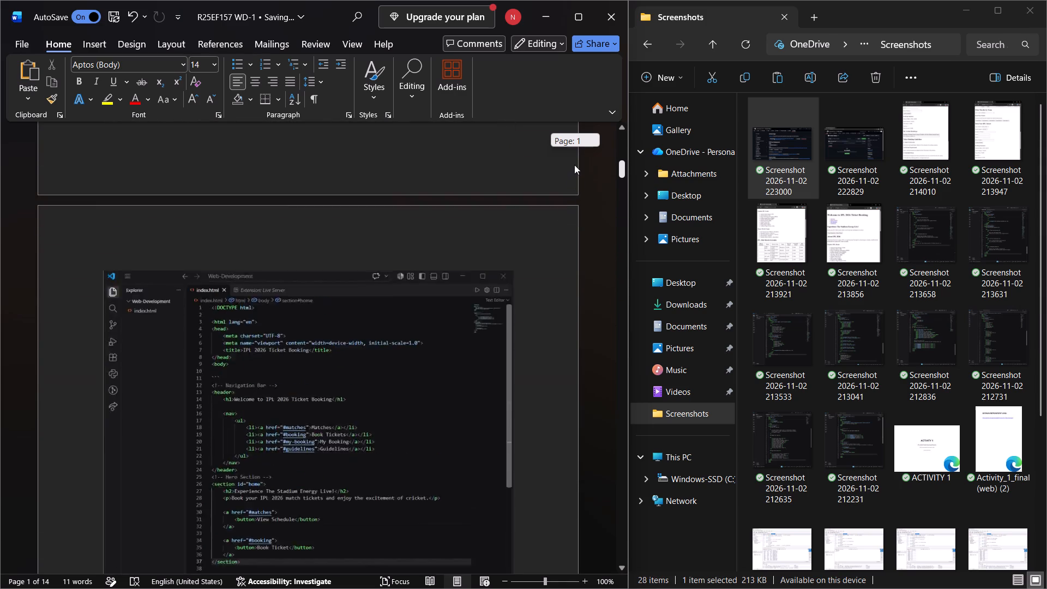
Enlarge the first code screenshot on page 2 by stretching its height and width to fill more of the page.
{"action": "left_click_drag", "start_coordinate": [574, 165], "coordinate": [573, 173]}
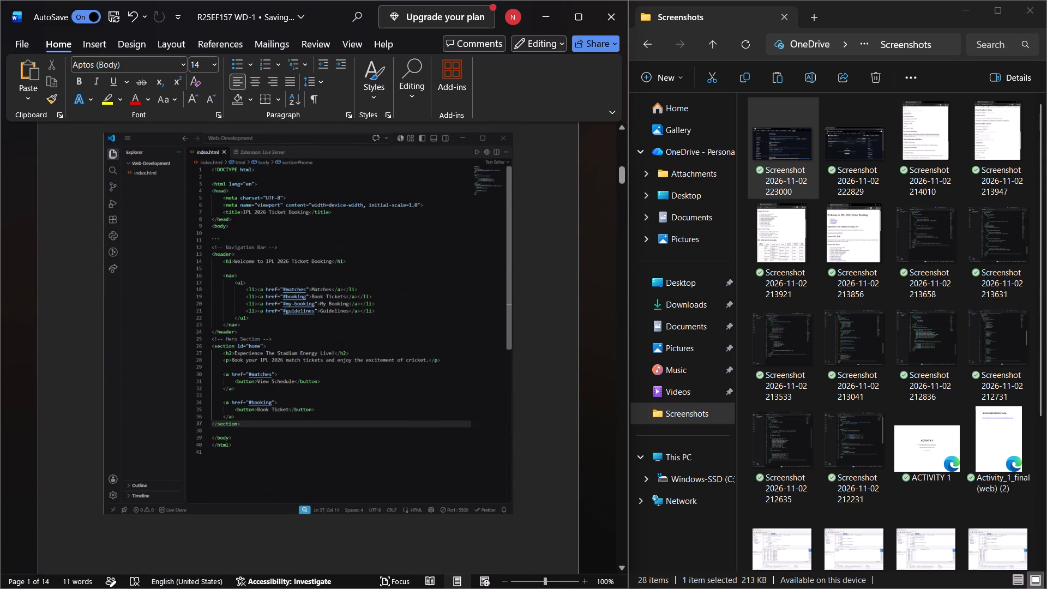
{"action": "left_click", "coordinate": [472, 341]}
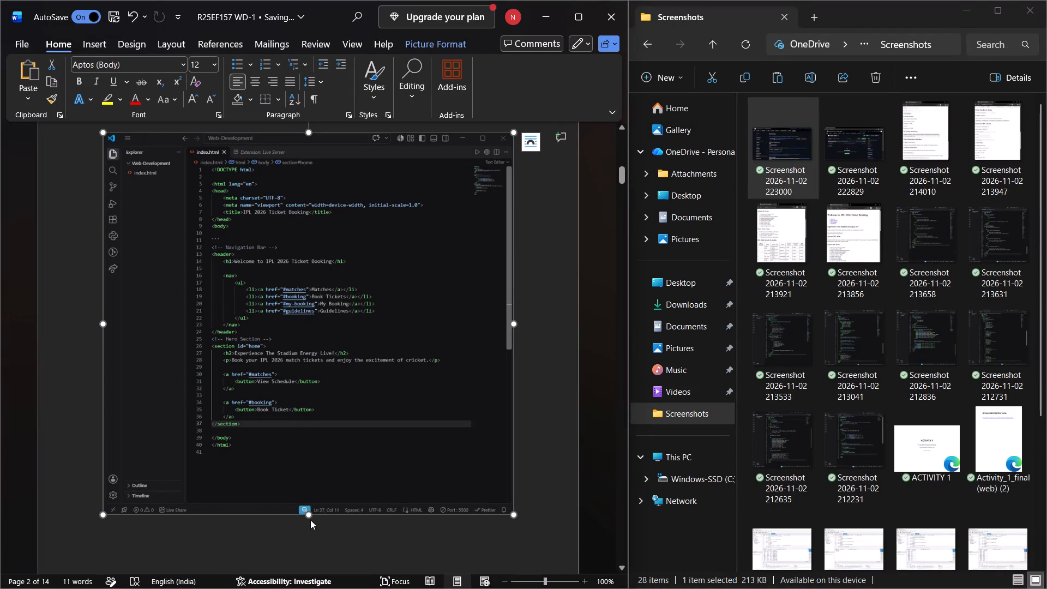
{"action": "left_click_drag", "start_coordinate": [309, 515], "coordinate": [294, 570]}
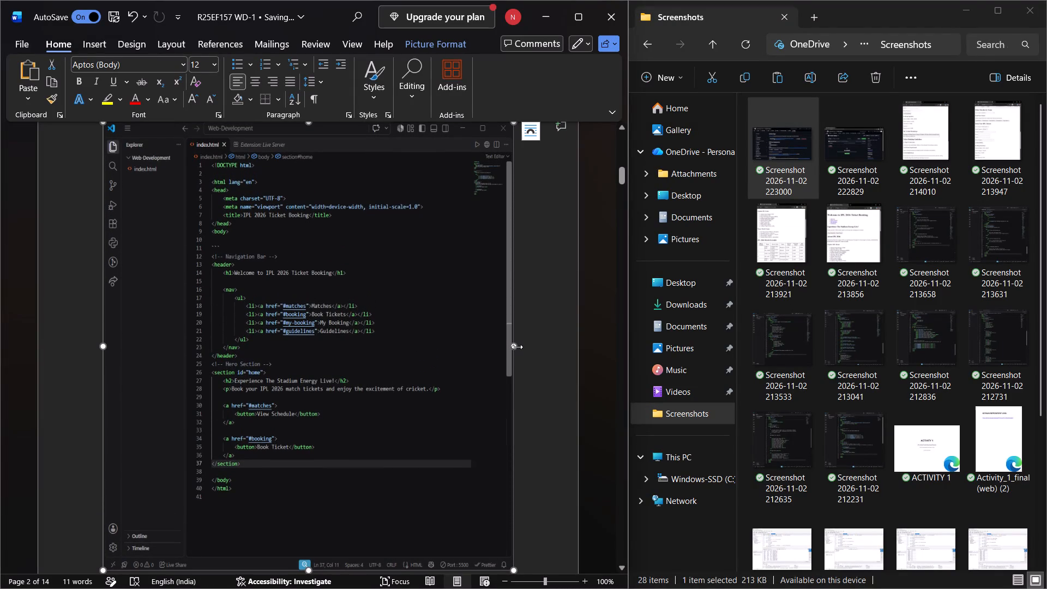
{"action": "left_click_drag", "start_coordinate": [517, 347], "coordinate": [546, 339]}
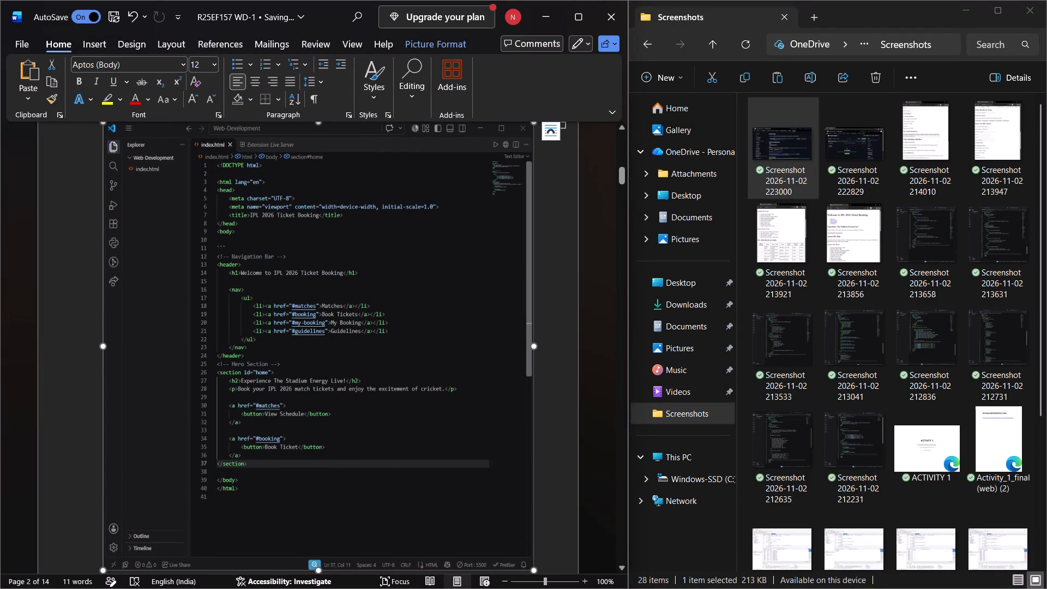
{"action": "left_click_drag", "start_coordinate": [106, 345], "coordinate": [94, 344]}
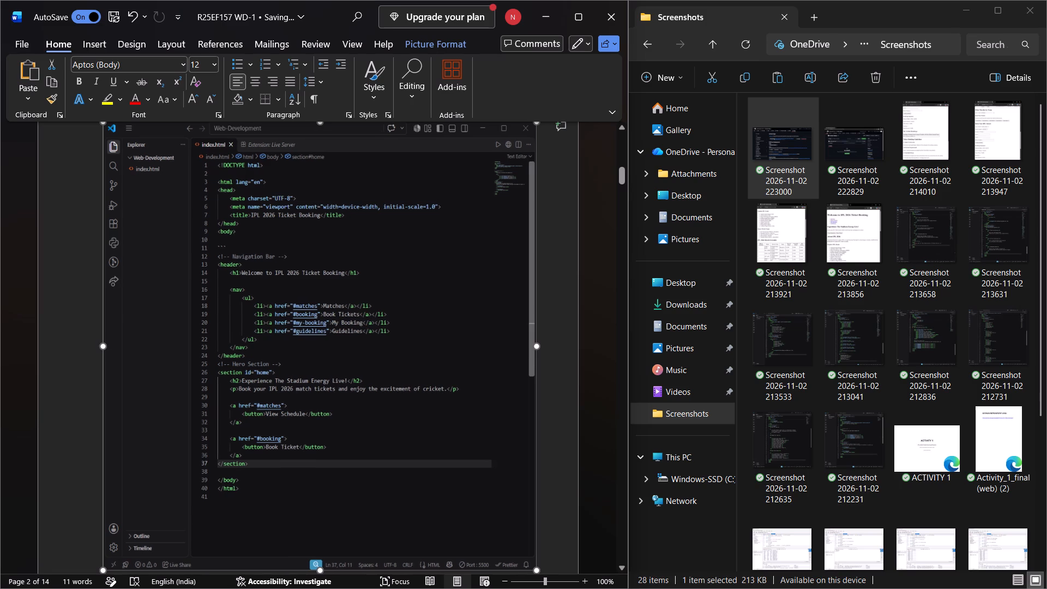
{"action": "left_click_drag", "start_coordinate": [94, 344], "coordinate": [93, 344]}
{"action": "left_click_drag", "start_coordinate": [103, 347], "coordinate": [103, 346]}
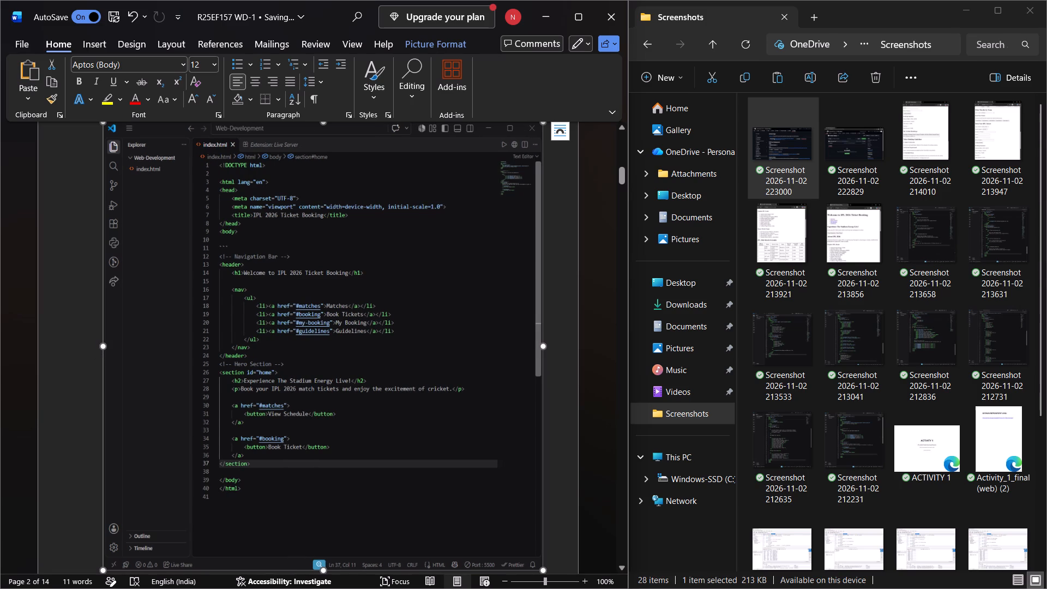
{"action": "left_click_drag", "start_coordinate": [103, 346], "coordinate": [114, 347]}
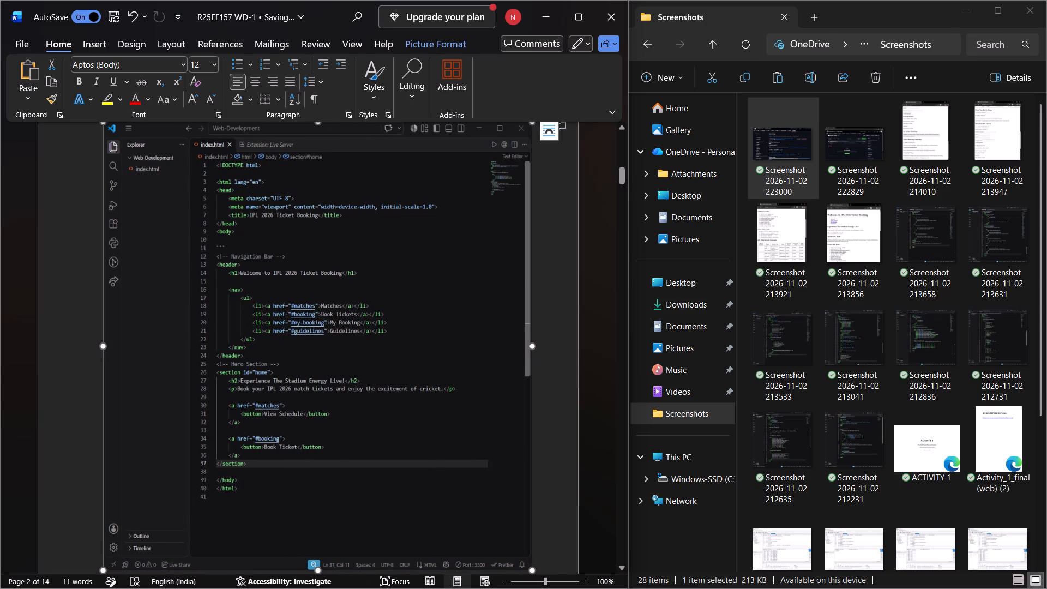
Stretch the first code screenshot on page 2 further down toward the bottom of the page.
{"action": "left_click_drag", "start_coordinate": [145, 348], "coordinate": [131, 345]}
{"action": "left_click_drag", "start_coordinate": [131, 340], "coordinate": [131, 324]}
{"action": "scroll", "coordinate": [483, 359], "scroll_direction": "down", "scroll_amount": 1}
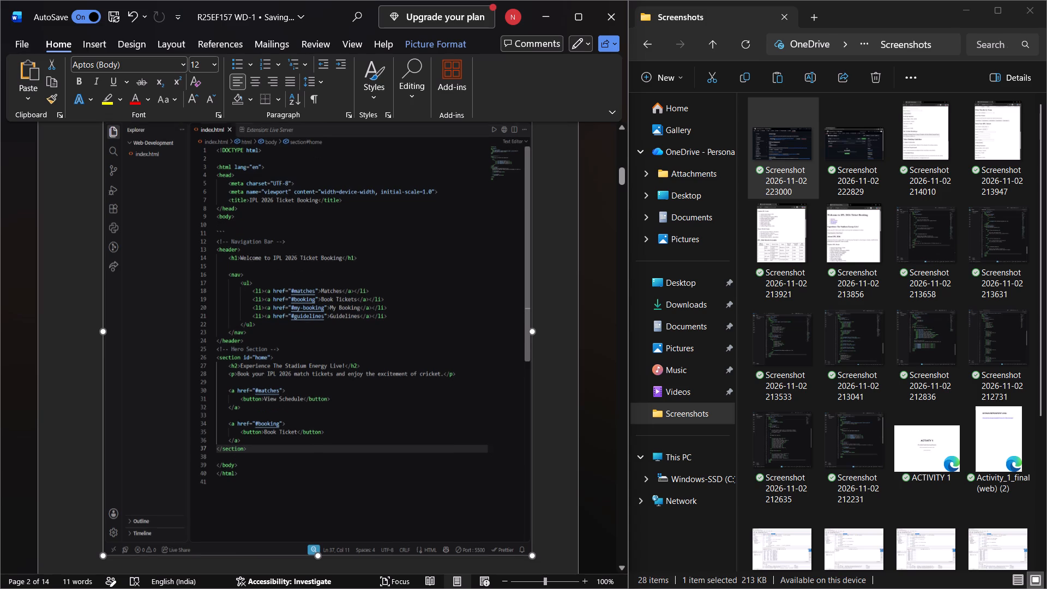
{"action": "scroll", "coordinate": [483, 359], "scroll_direction": "down", "scroll_amount": 4}
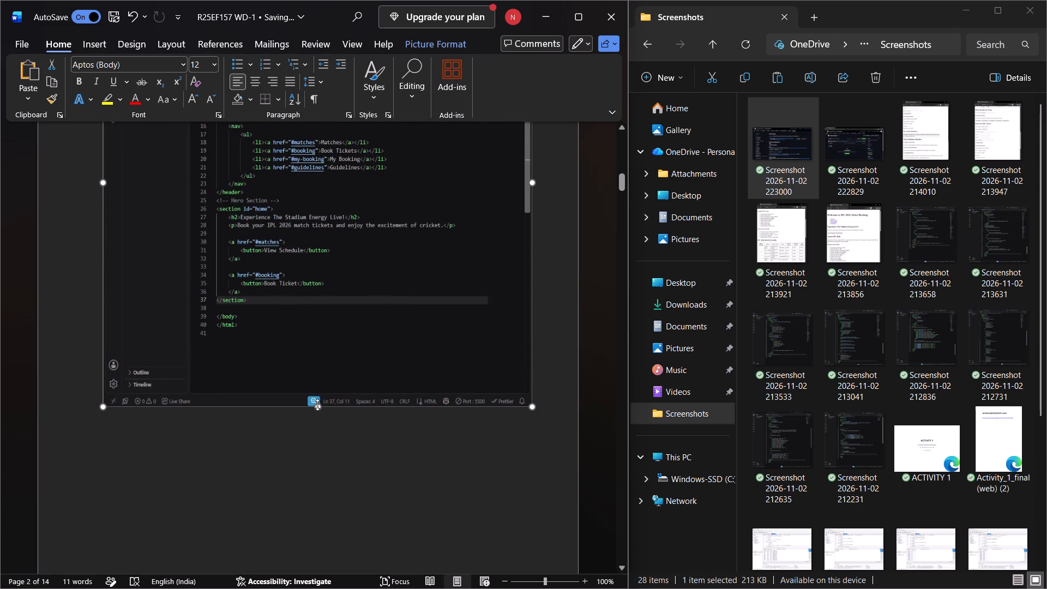
{"action": "left_click_drag", "start_coordinate": [317, 405], "coordinate": [311, 497]}
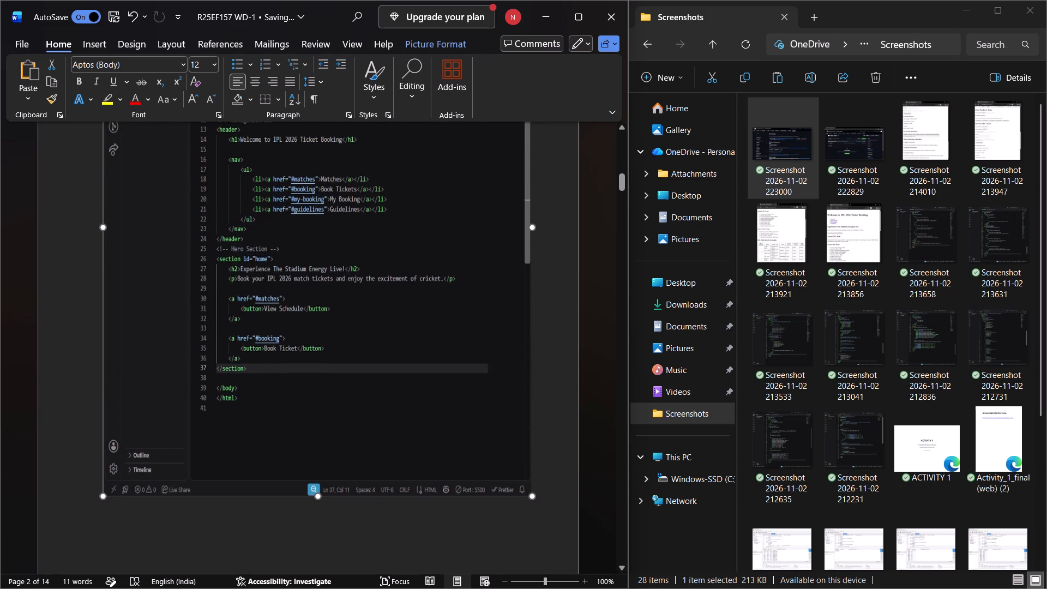
Stretch the height of the match schedule code screenshot on page 3 to fill more of the page.
{"action": "scroll", "coordinate": [318, 434], "scroll_direction": "up", "scroll_amount": 4}
{"action": "scroll", "coordinate": [338, 376], "scroll_direction": "up", "scroll_amount": 16}
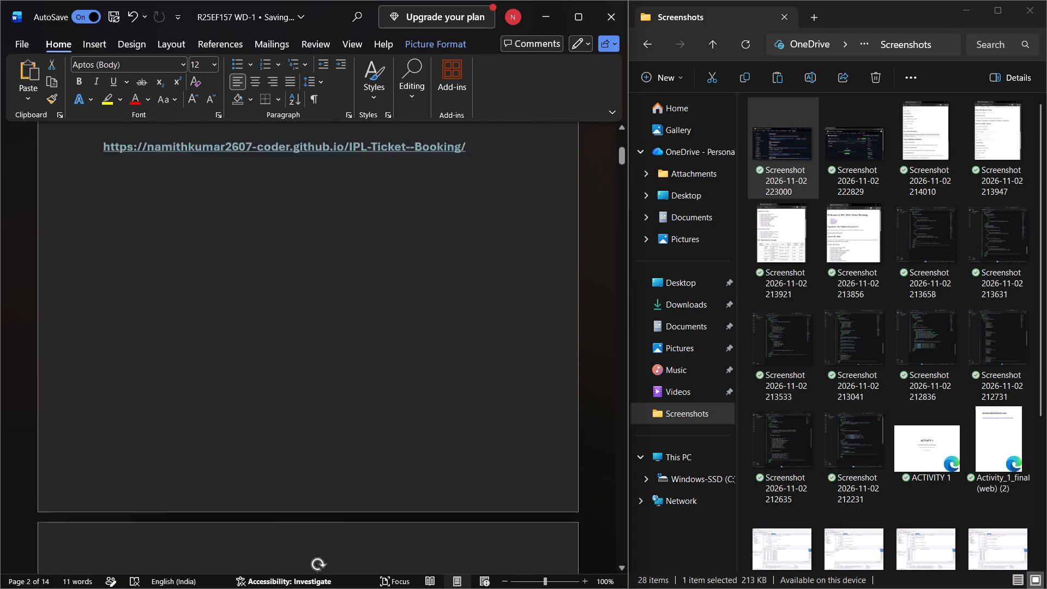
{"action": "scroll", "coordinate": [338, 376], "scroll_direction": "up", "scroll_amount": 6}
{"action": "scroll", "coordinate": [338, 376], "scroll_direction": "down", "scroll_amount": 20}
{"action": "scroll", "coordinate": [338, 376], "scroll_direction": "down", "scroll_amount": 9}
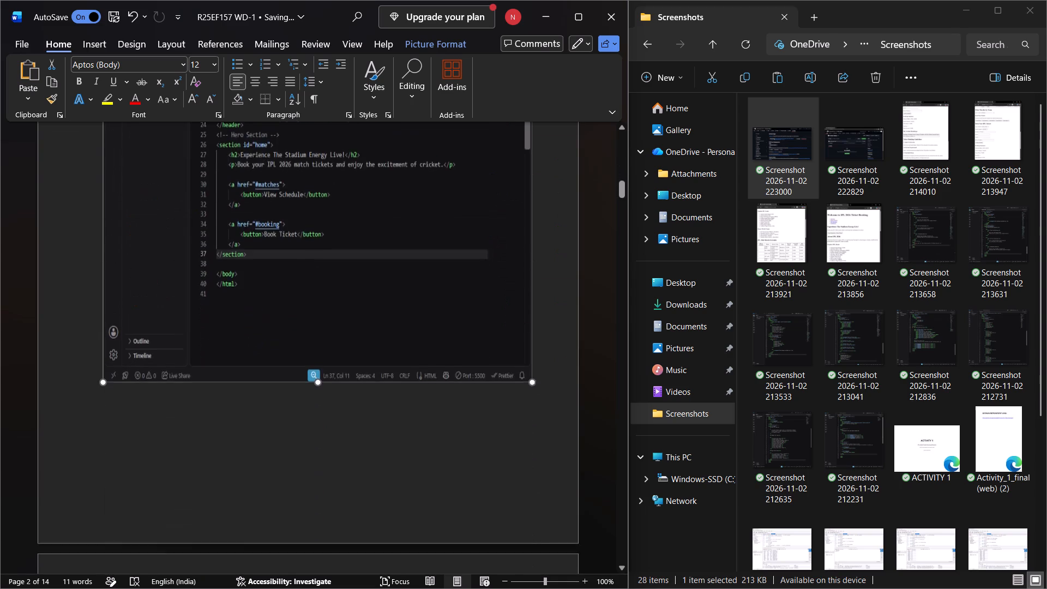
{"action": "scroll", "coordinate": [338, 376], "scroll_direction": "down", "scroll_amount": 18}
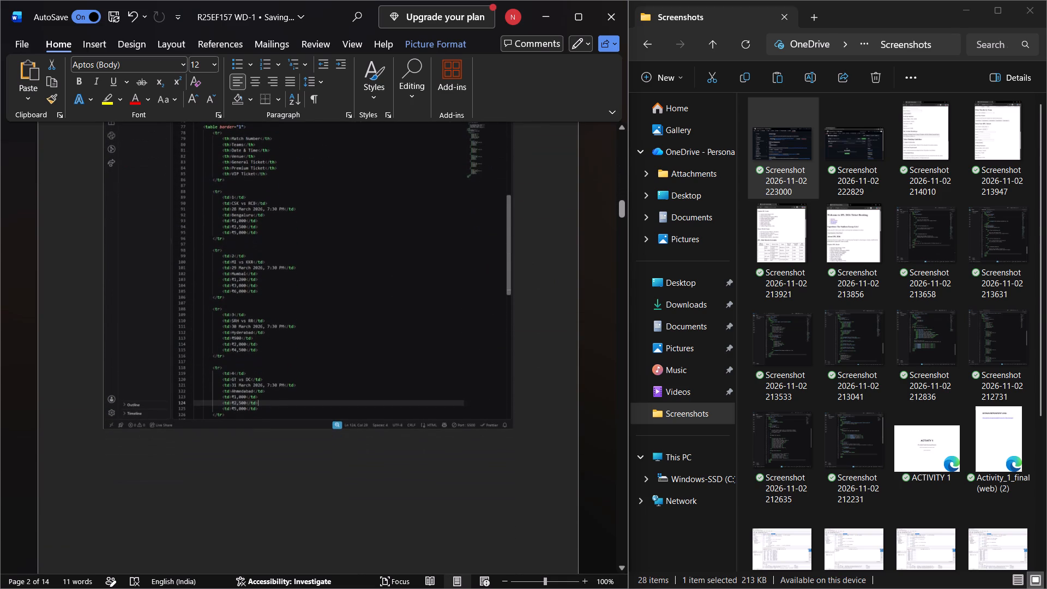
{"action": "left_click", "coordinate": [329, 415]}
{"action": "left_click_drag", "start_coordinate": [314, 430], "coordinate": [299, 478]}
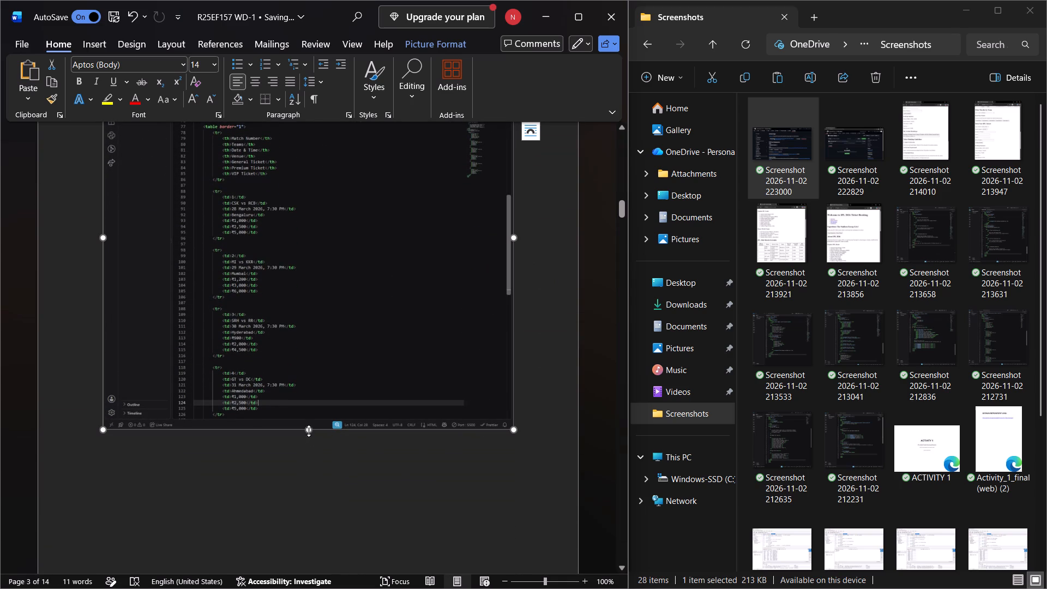
{"action": "left_click_drag", "start_coordinate": [309, 430], "coordinate": [303, 524]}
{"action": "scroll", "coordinate": [306, 477], "scroll_direction": "down", "scroll_amount": 3}
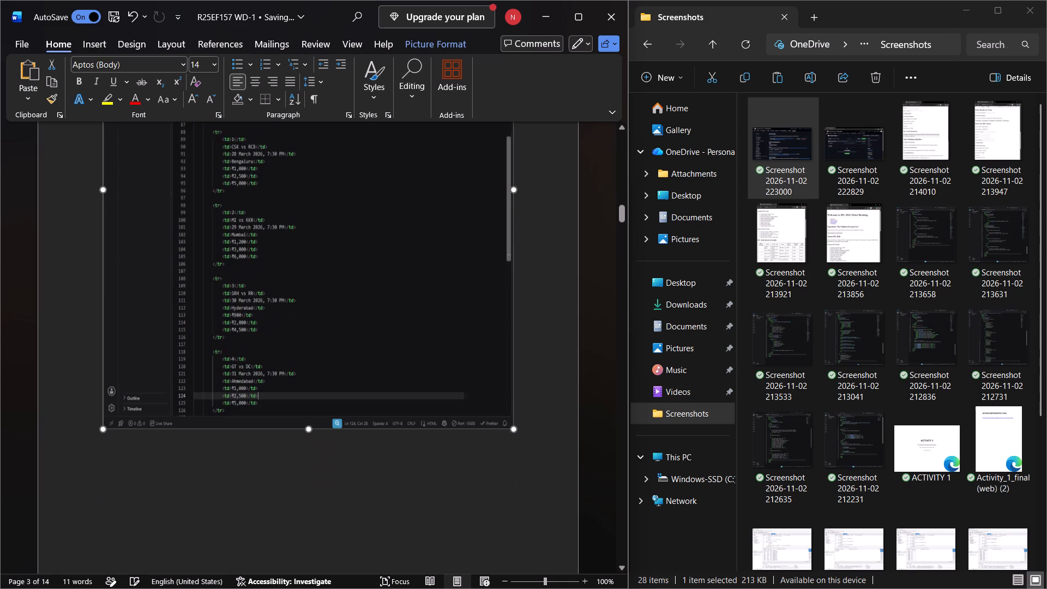
{"action": "scroll", "coordinate": [310, 451], "scroll_direction": "down", "scroll_amount": 2}
{"action": "scroll", "coordinate": [310, 398], "scroll_direction": "down", "scroll_amount": 2}
{"action": "left_click_drag", "start_coordinate": [308, 298], "coordinate": [309, 417]}
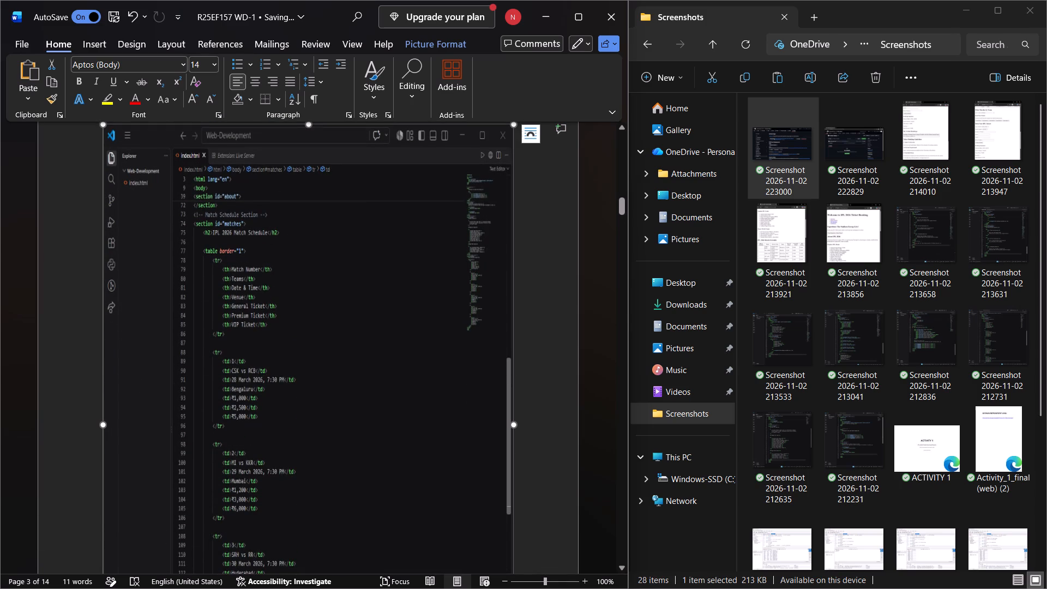
Widen the match schedule code screenshot on page 3 toward the right edge of the page.
{"action": "left_click_drag", "start_coordinate": [515, 425], "coordinate": [549, 424]}
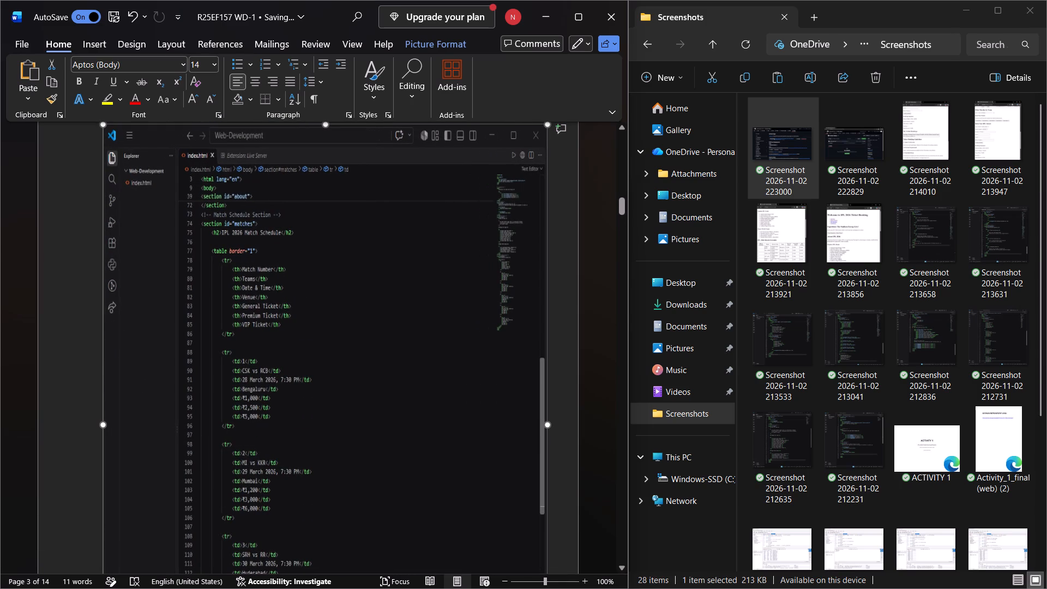
{"action": "left_click_drag", "start_coordinate": [549, 424], "coordinate": [551, 423]}
{"action": "left_click", "coordinate": [403, 327]}
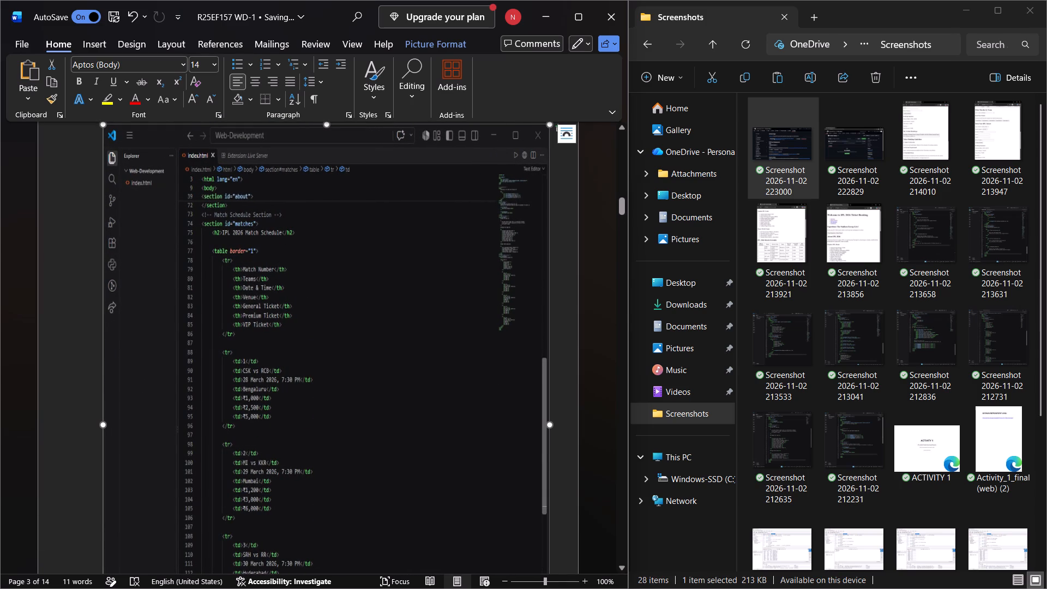
Reduce the height of the match schedule code screenshot slightly to leave more space at the bottom of page 3.
{"action": "scroll", "coordinate": [403, 325], "scroll_direction": "up", "scroll_amount": 4}
{"action": "scroll", "coordinate": [403, 325], "scroll_direction": "down", "scroll_amount": 6}
{"action": "scroll", "coordinate": [403, 325], "scroll_direction": "up", "scroll_amount": 3}
{"action": "scroll", "coordinate": [403, 354], "scroll_direction": "down", "scroll_amount": 5}
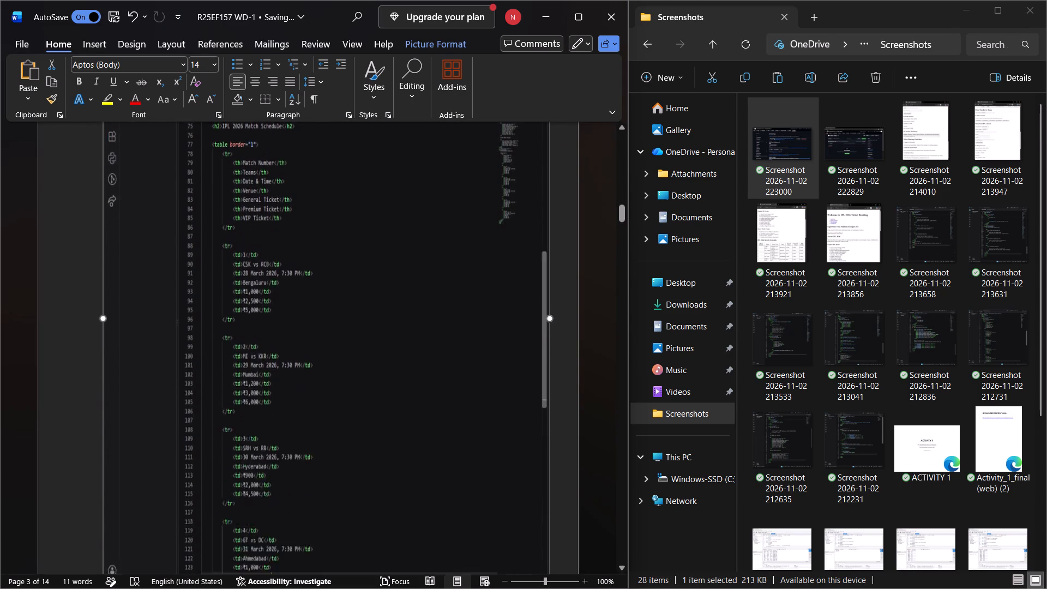
{"action": "scroll", "coordinate": [403, 354], "scroll_direction": "down", "scroll_amount": 9}
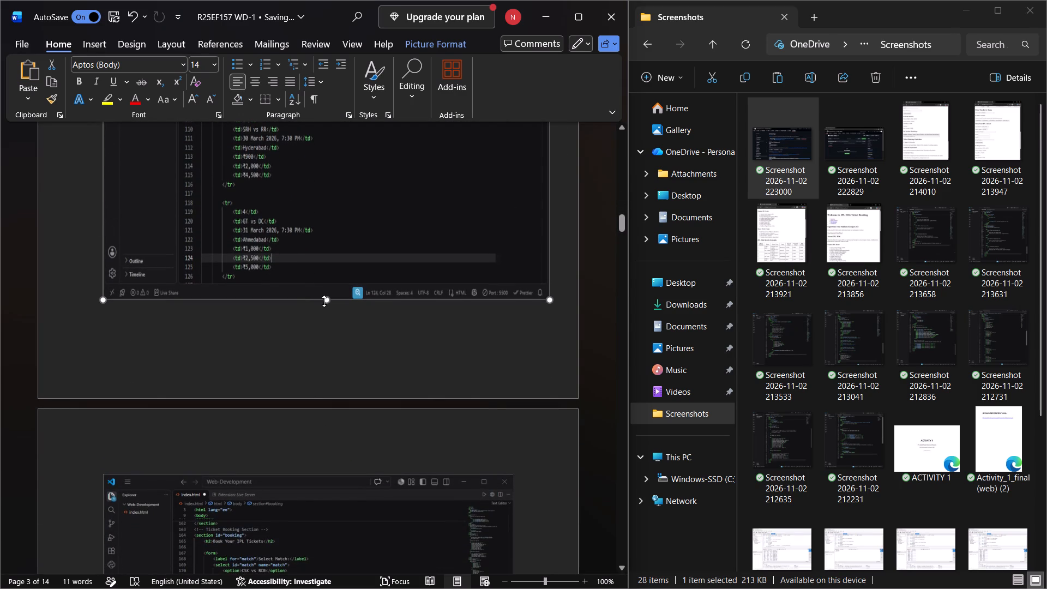
{"action": "left_click_drag", "start_coordinate": [324, 301], "coordinate": [326, 240]}
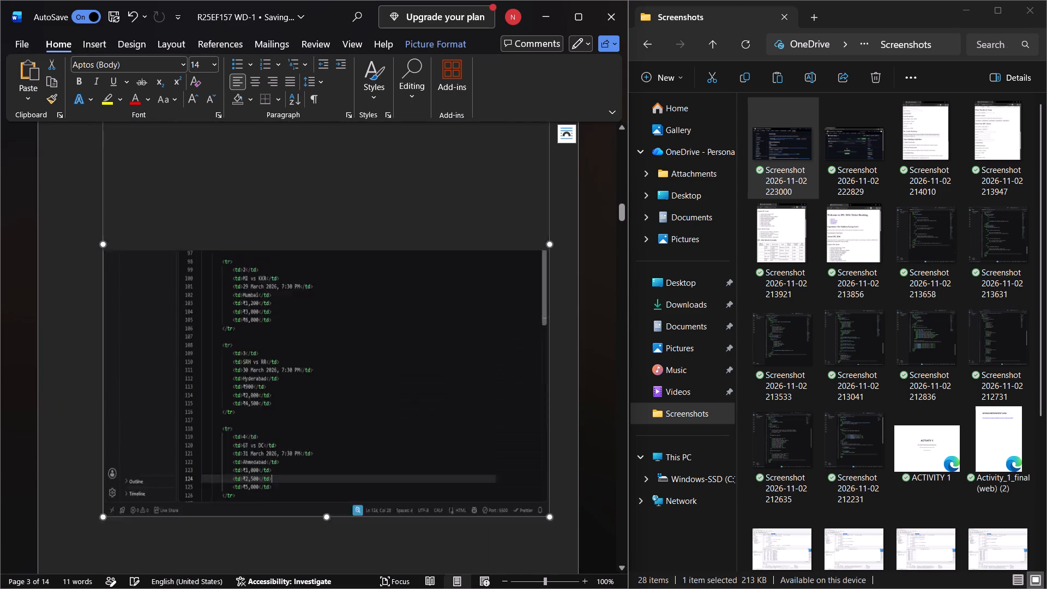
Close the Screenshots folder window and maximize the Word document window.
{"action": "scroll", "coordinate": [326, 327], "scroll_direction": "down", "scroll_amount": 6}
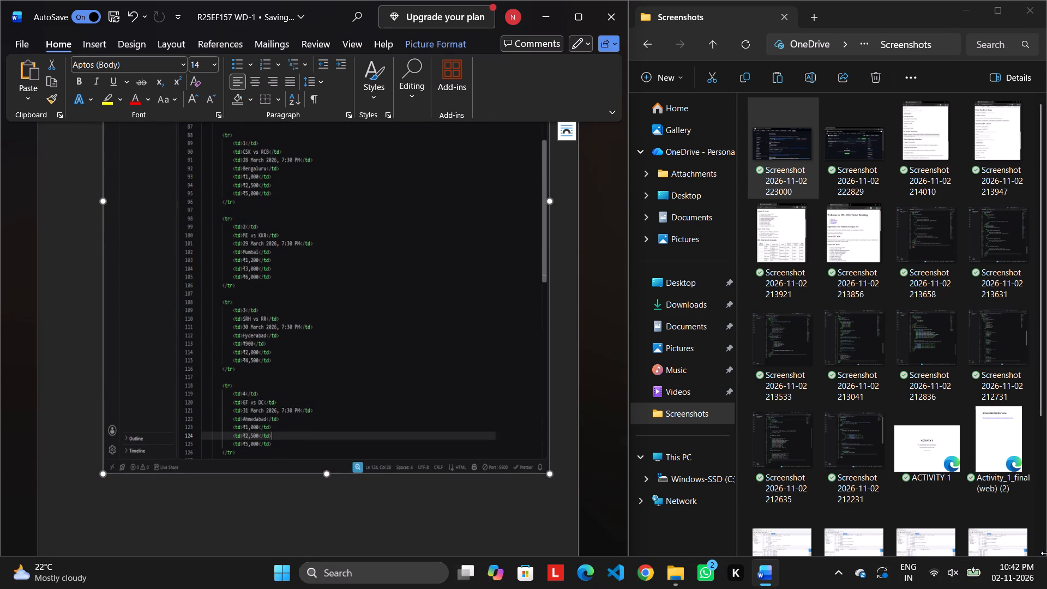
{"action": "scroll", "coordinate": [438, 267], "scroll_direction": "down", "scroll_amount": 4}
{"action": "scroll", "coordinate": [435, 263], "scroll_direction": "up", "scroll_amount": 9}
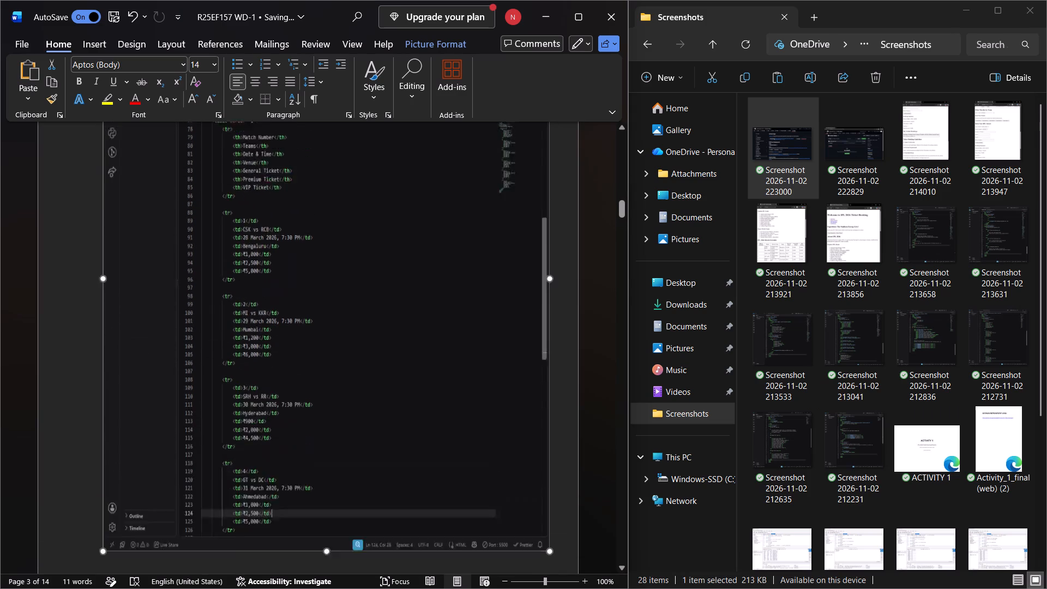
{"action": "scroll", "coordinate": [435, 261], "scroll_direction": "up", "scroll_amount": 20}
{"action": "scroll", "coordinate": [435, 261], "scroll_direction": "up", "scroll_amount": 1}
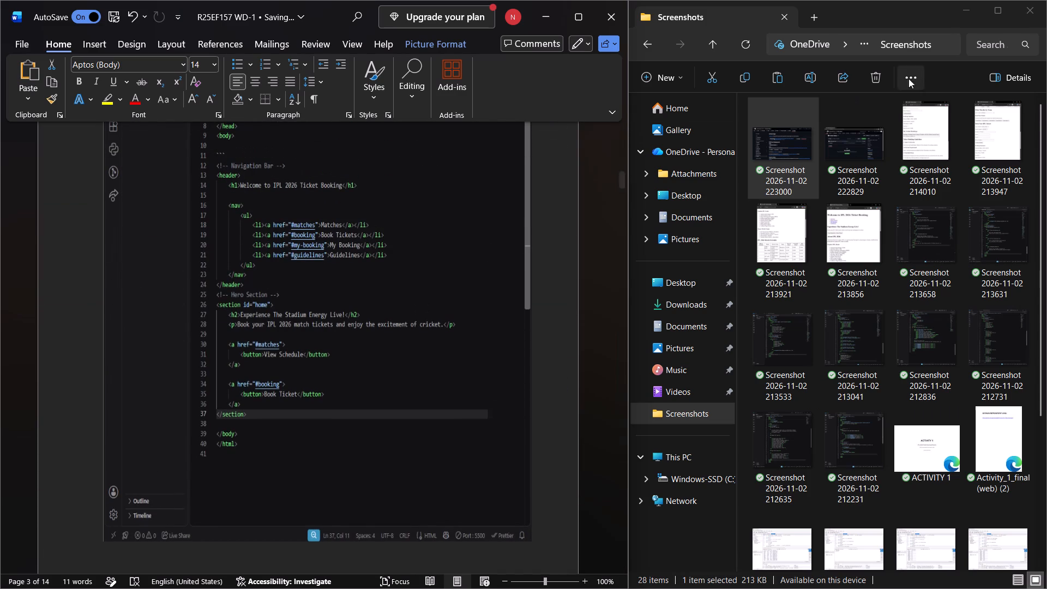
{"action": "left_click", "coordinate": [1028, 1]}
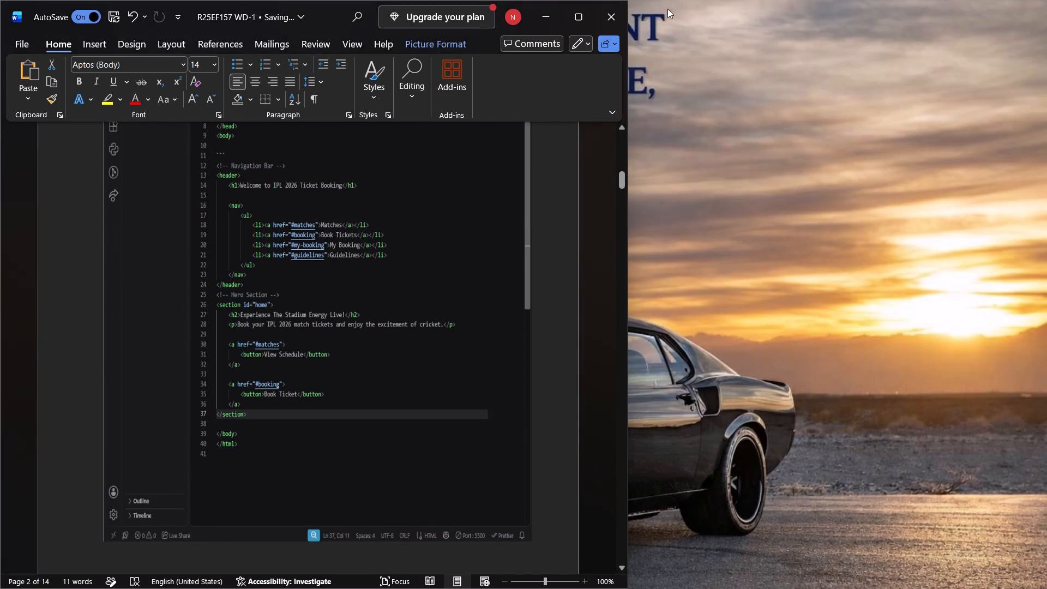
{"action": "left_click", "coordinate": [576, 5]}
Review the size and placement of the enlarged code screenshots on pages 2 and 3.
{"action": "scroll", "coordinate": [585, 288], "scroll_direction": "up", "scroll_amount": 3}
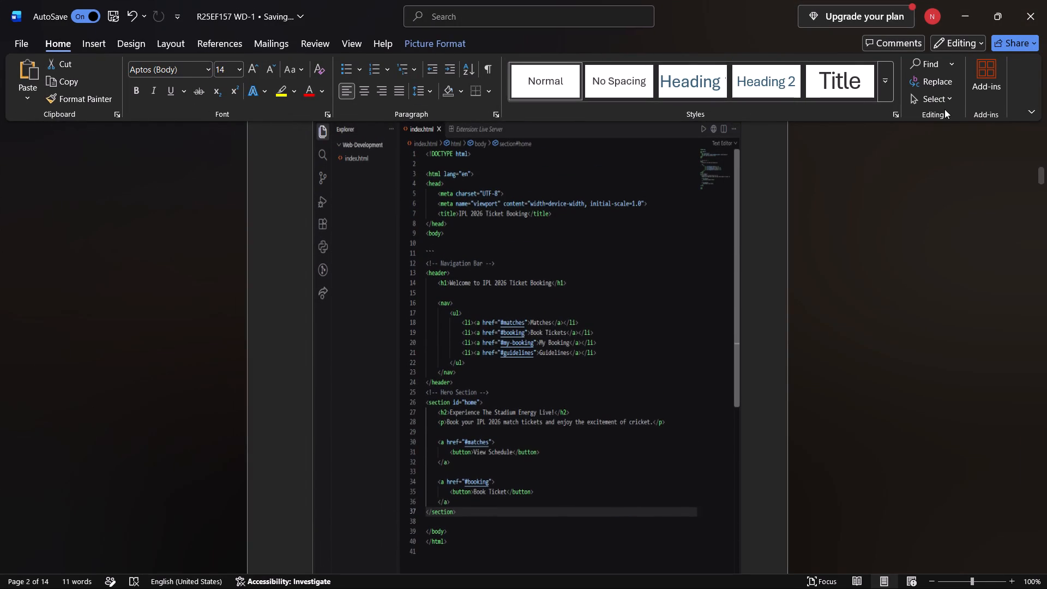
{"action": "left_click", "coordinate": [1033, 112]}
{"action": "left_click", "coordinate": [810, 232]}
{"action": "scroll", "coordinate": [693, 205], "scroll_direction": "up", "scroll_amount": 5}
{"action": "scroll", "coordinate": [692, 203], "scroll_direction": "up", "scroll_amount": 17}
{"action": "scroll", "coordinate": [692, 203], "scroll_direction": "down", "scroll_amount": 8}
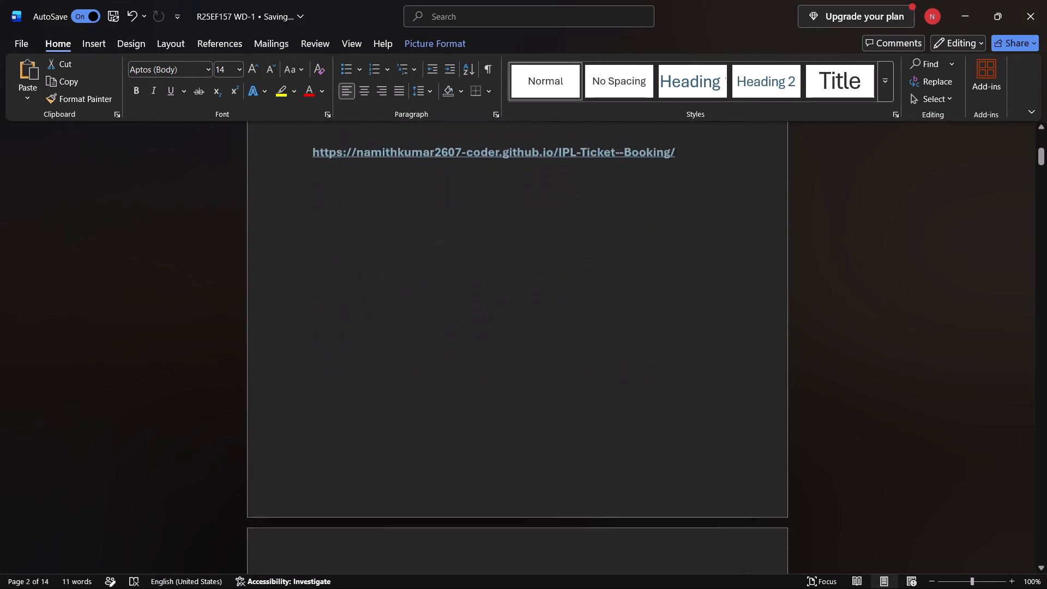
{"action": "scroll", "coordinate": [692, 203], "scroll_direction": "down", "scroll_amount": 17}
{"action": "scroll", "coordinate": [705, 170], "scroll_direction": "down", "scroll_amount": 5}
{"action": "scroll", "coordinate": [738, 332], "scroll_direction": "down", "scroll_amount": 4}
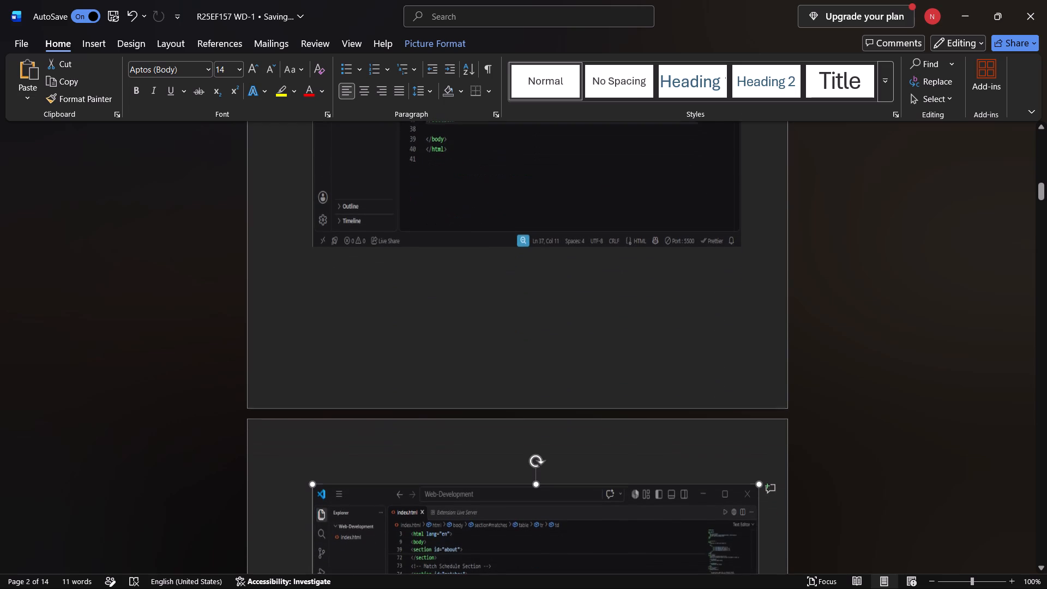
{"action": "scroll", "coordinate": [613, 268], "scroll_direction": "down", "scroll_amount": 16}
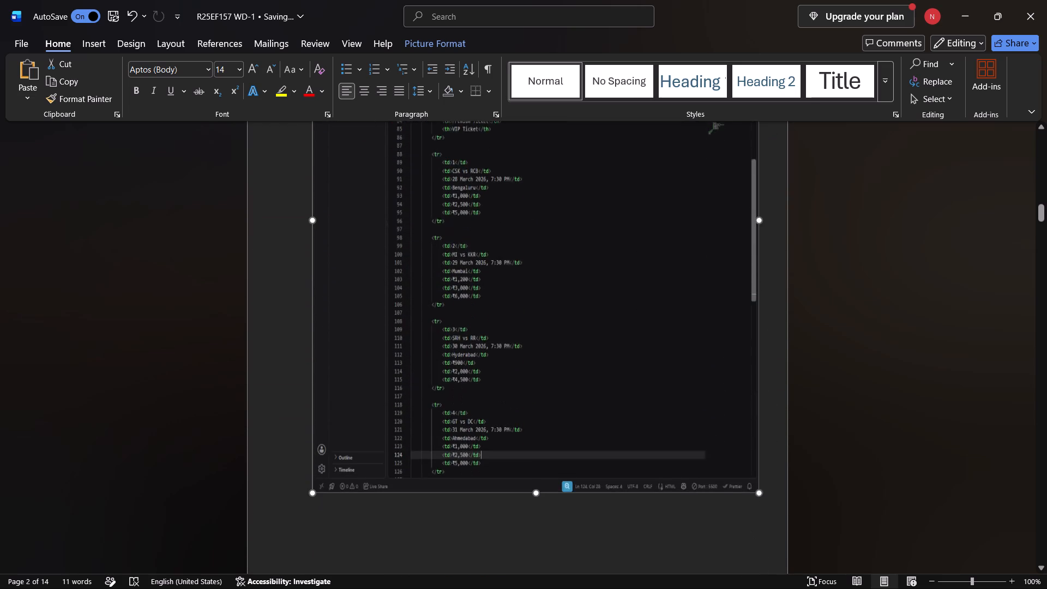
{"action": "scroll", "coordinate": [611, 284], "scroll_direction": "down", "scroll_amount": 4}
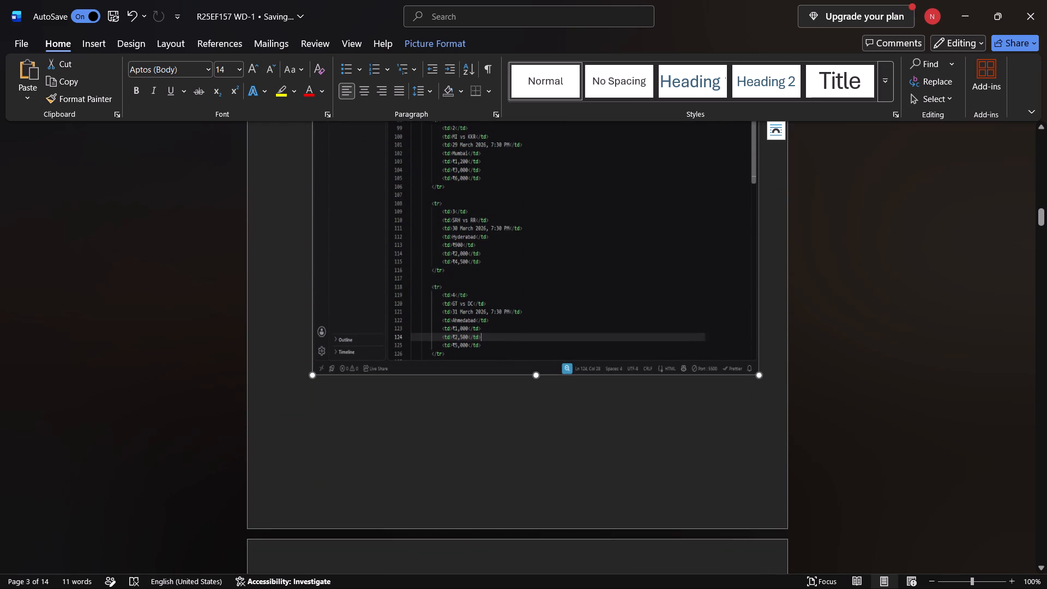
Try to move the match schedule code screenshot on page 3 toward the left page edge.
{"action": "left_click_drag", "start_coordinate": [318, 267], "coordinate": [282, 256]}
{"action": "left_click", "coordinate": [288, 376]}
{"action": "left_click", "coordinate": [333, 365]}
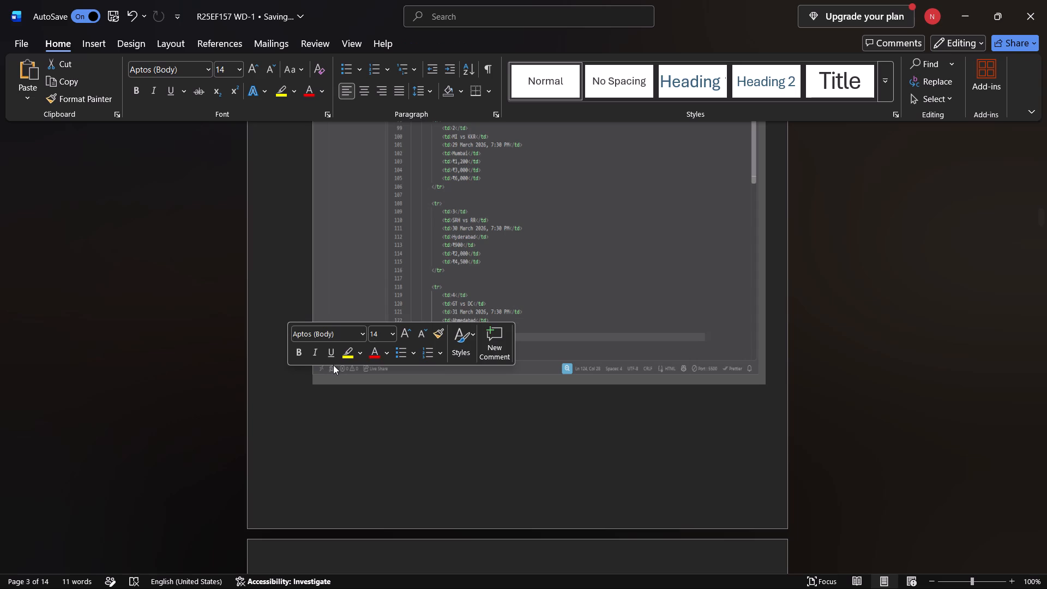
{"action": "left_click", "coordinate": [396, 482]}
Enlarge the match schedule code screenshot on page 3 slightly from its lower-left corner.
{"action": "left_click", "coordinate": [342, 362]}
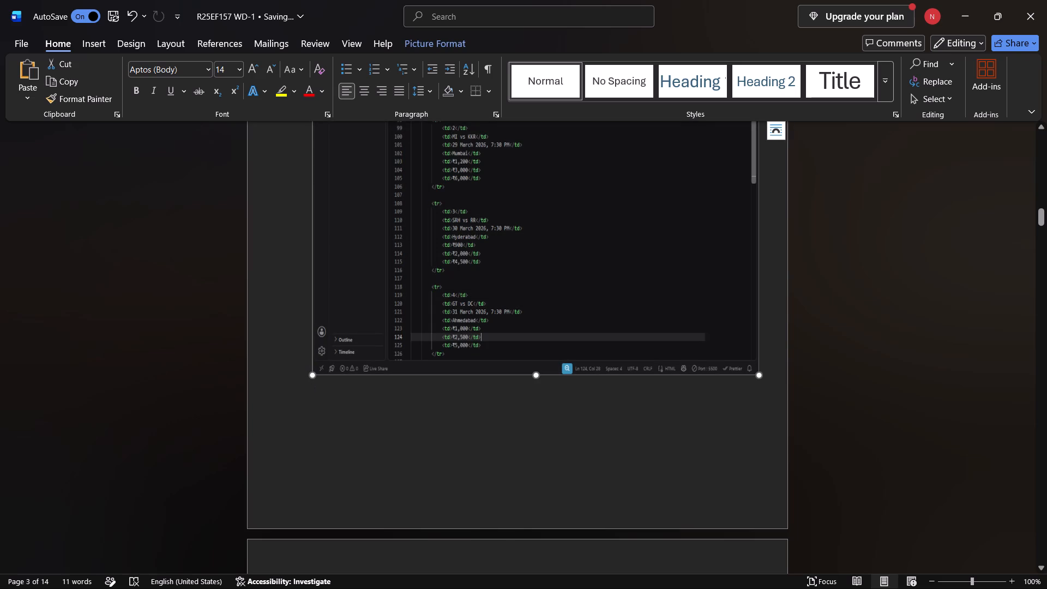
{"action": "left_click", "coordinate": [309, 374]}
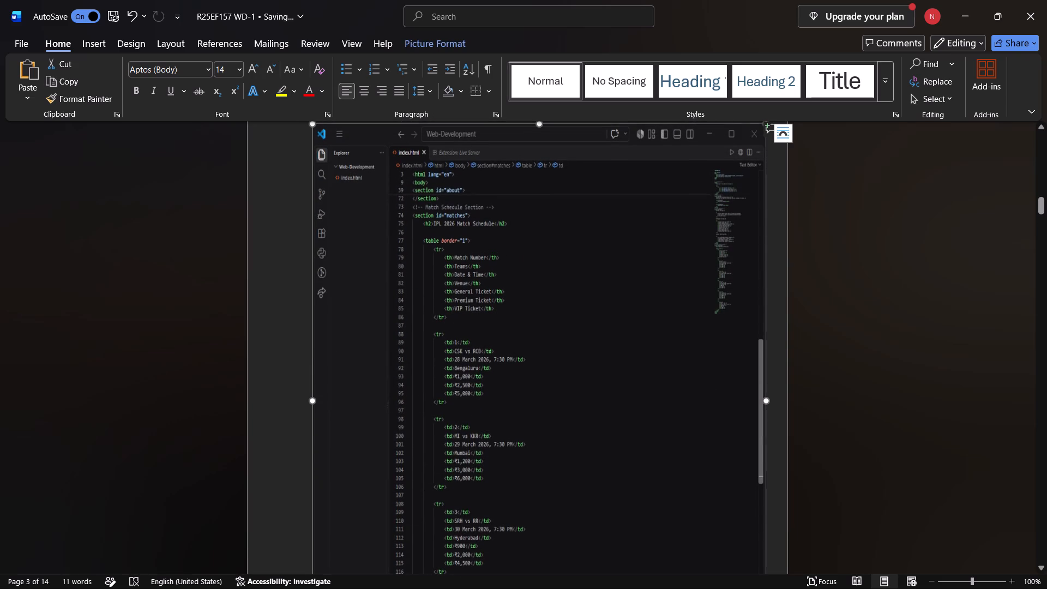
{"action": "left_click", "coordinate": [585, 315]}
Enlarge the ticket booking code screenshot on page 4, widening it slightly and stretching its height down the page.
{"action": "scroll", "coordinate": [600, 318], "scroll_direction": "down", "scroll_amount": 20}
{"action": "scroll", "coordinate": [592, 344], "scroll_direction": "down", "scroll_amount": 1}
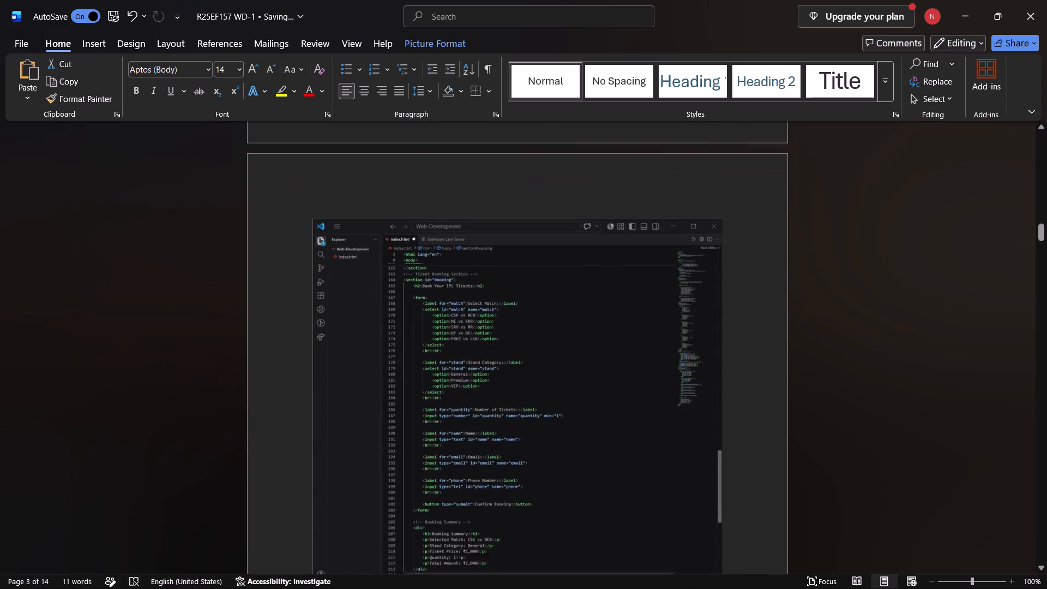
{"action": "scroll", "coordinate": [592, 344], "scroll_direction": "down", "scroll_amount": 5}
{"action": "left_click", "coordinate": [442, 351]}
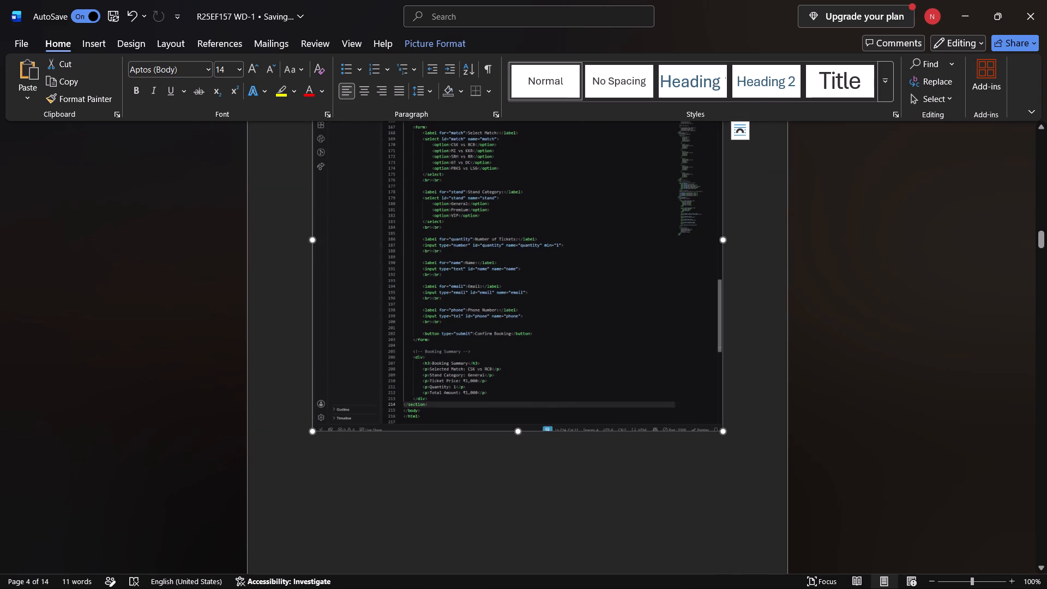
{"action": "left_click_drag", "start_coordinate": [310, 430], "coordinate": [303, 504]}
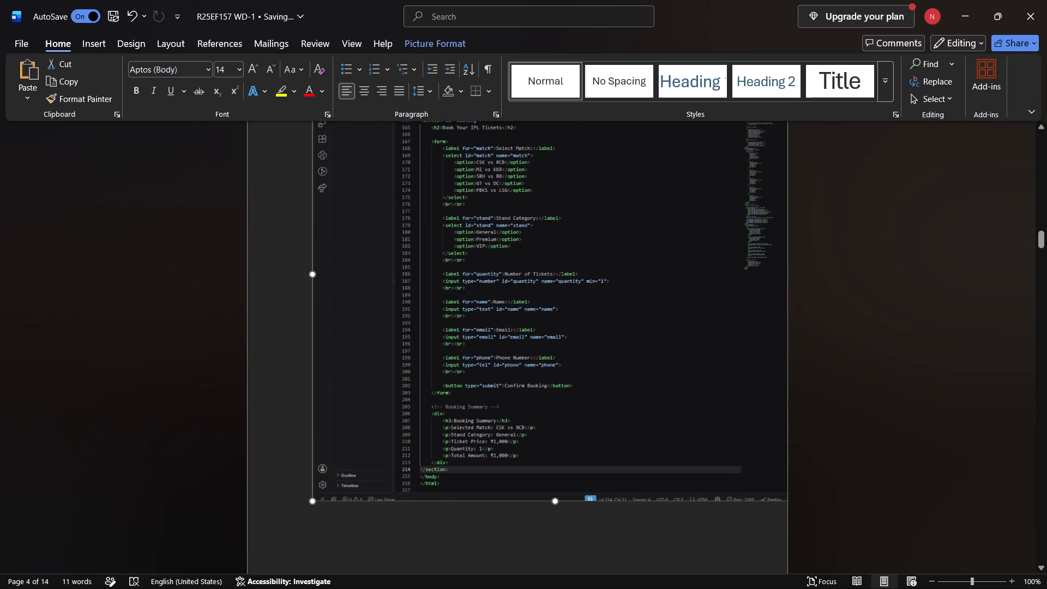
{"action": "left_click_drag", "start_coordinate": [303, 504], "coordinate": [326, 451]}
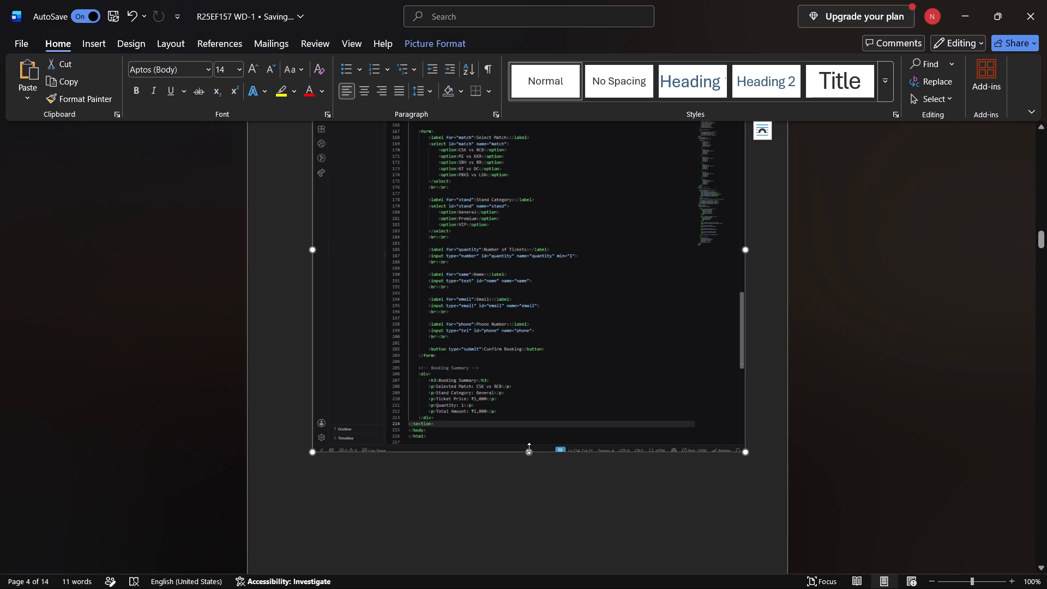
{"action": "left_click_drag", "start_coordinate": [529, 448], "coordinate": [498, 567]}
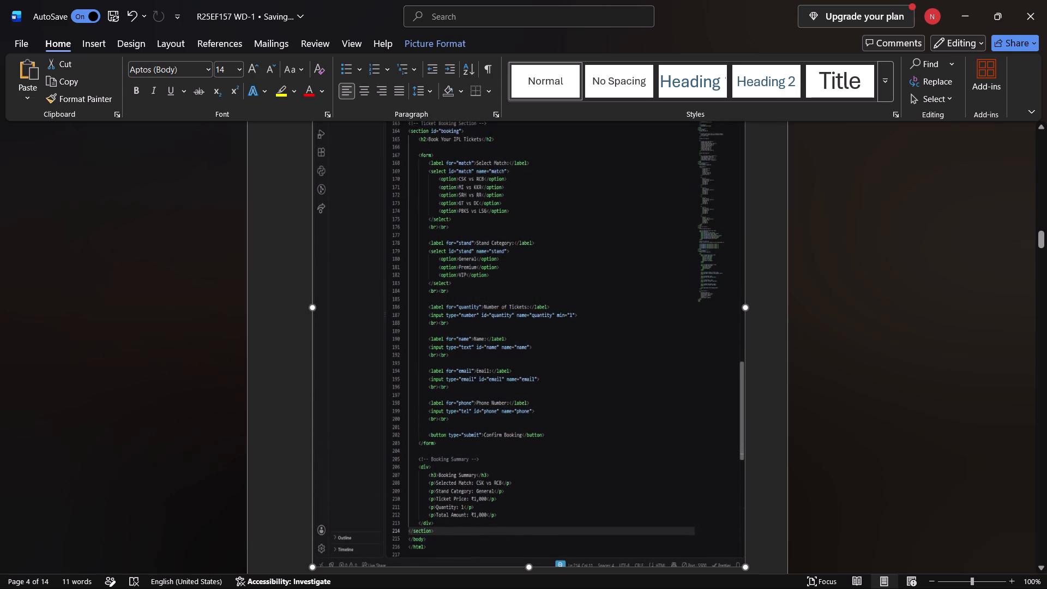
Stretch the ticket booking code screenshot further down page 4 and fine-tune its width within the page.
{"action": "scroll", "coordinate": [502, 476], "scroll_direction": "down", "scroll_amount": 8}
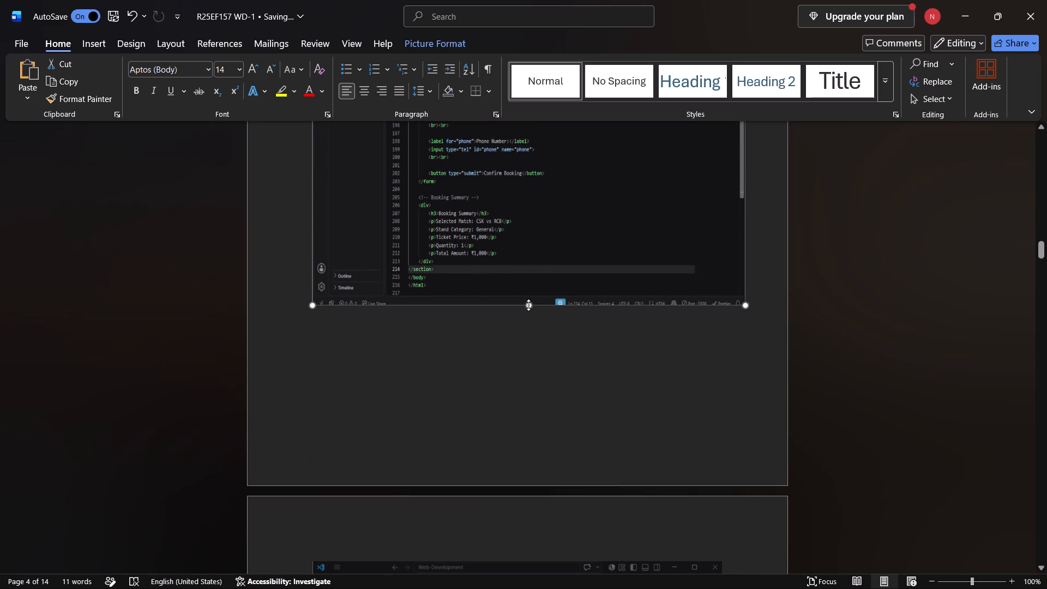
{"action": "left_click_drag", "start_coordinate": [528, 305], "coordinate": [516, 372]}
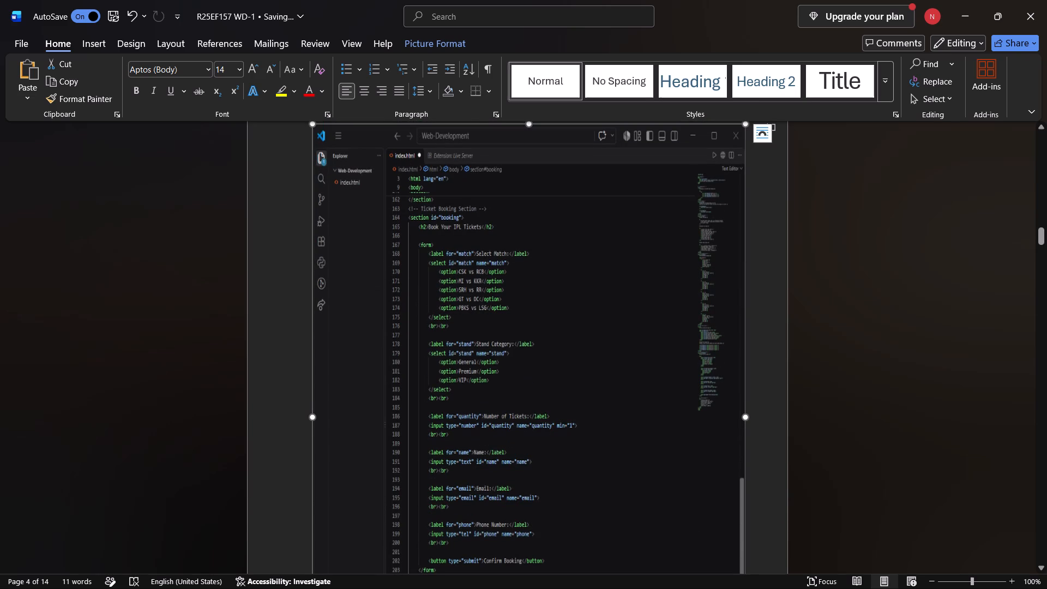
{"action": "left_click_drag", "start_coordinate": [747, 419], "coordinate": [755, 419]}
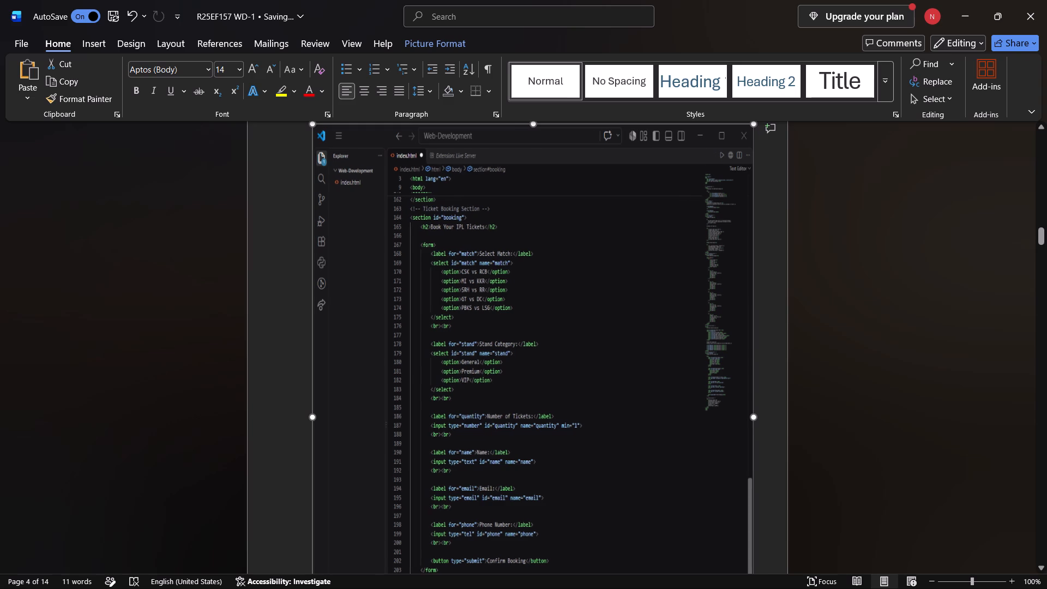
{"action": "left_click_drag", "start_coordinate": [755, 419], "coordinate": [766, 420]}
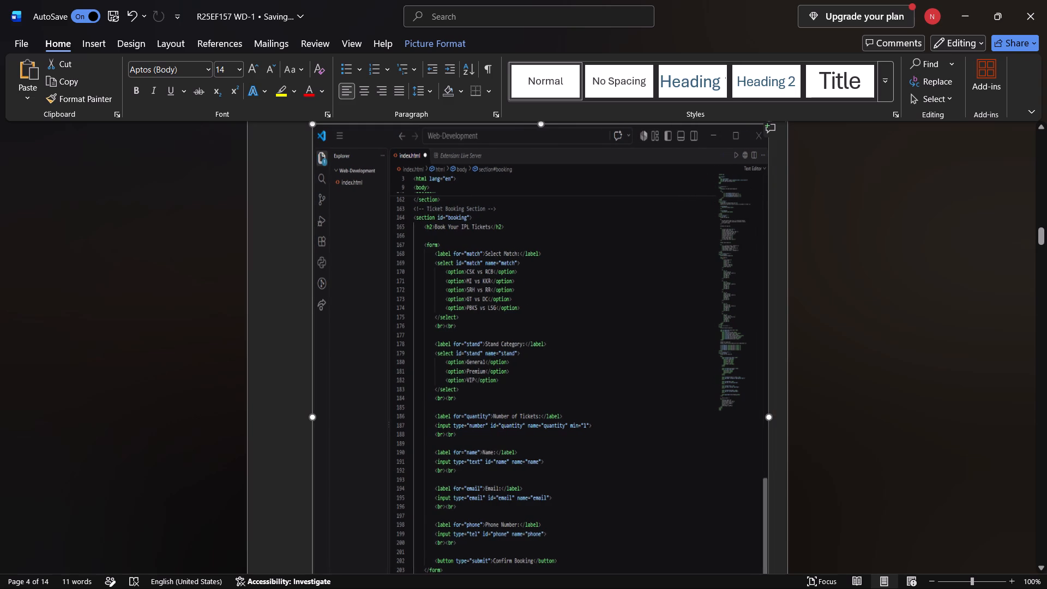
{"action": "left_click_drag", "start_coordinate": [766, 420], "coordinate": [766, 420]}
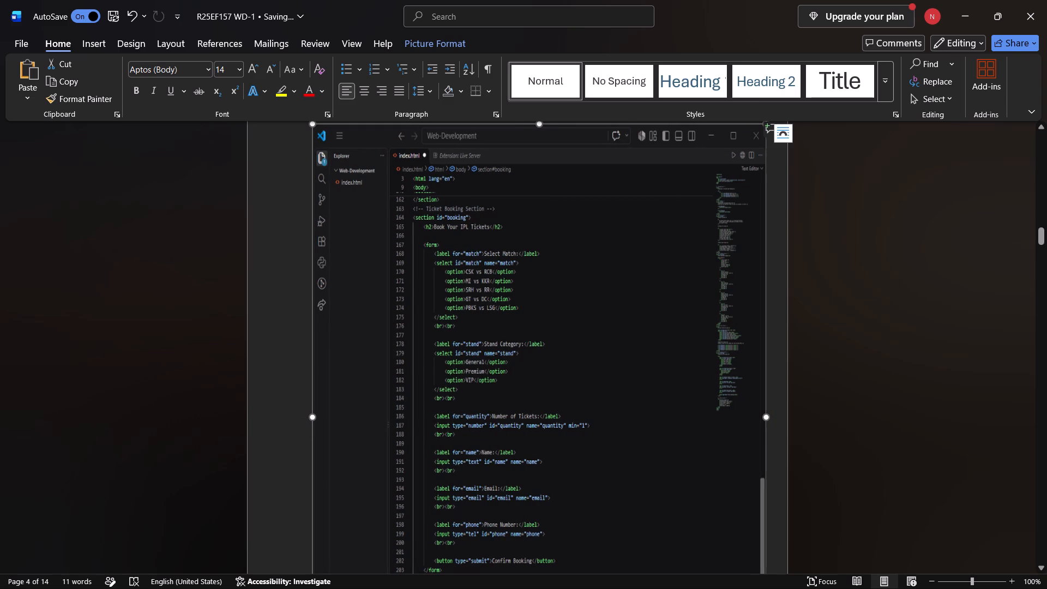
{"action": "left_click_drag", "start_coordinate": [312, 417], "coordinate": [276, 409]}
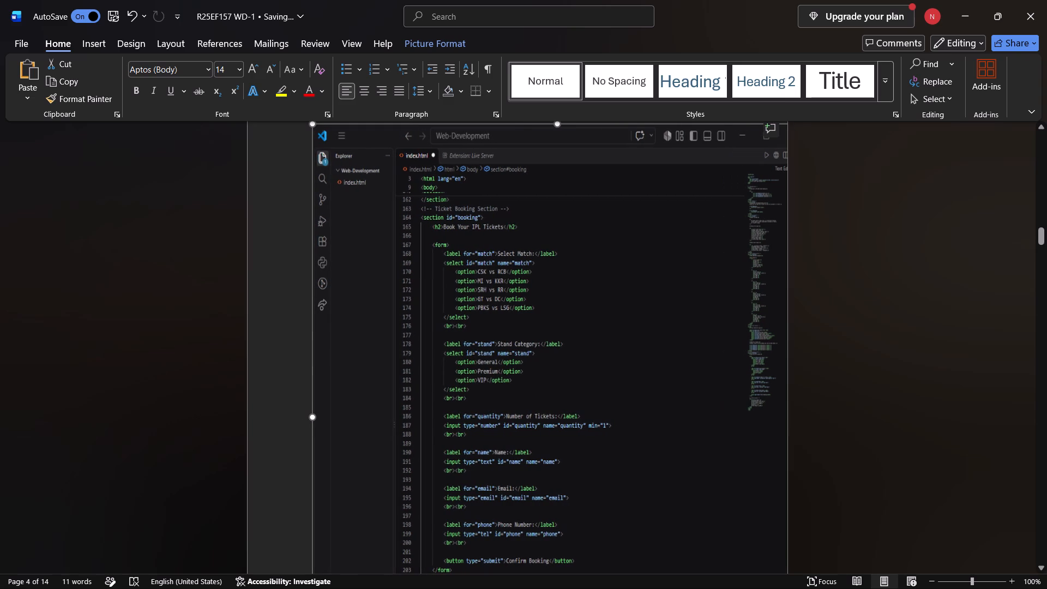
{"action": "left_click_drag", "start_coordinate": [276, 409], "coordinate": [332, 425]}
Stretch the About IPL code screenshot on page 5 downward so it fills more of the page height.
{"action": "scroll", "coordinate": [453, 348], "scroll_direction": "down", "scroll_amount": 14}
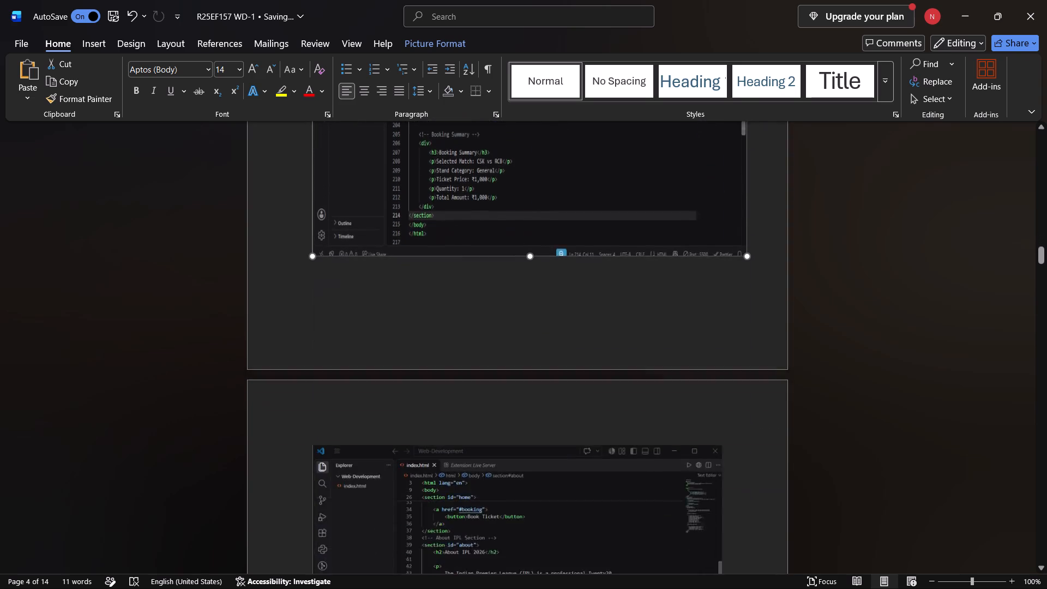
{"action": "scroll", "coordinate": [459, 315], "scroll_direction": "down", "scroll_amount": 10}
{"action": "left_click", "coordinate": [568, 296]}
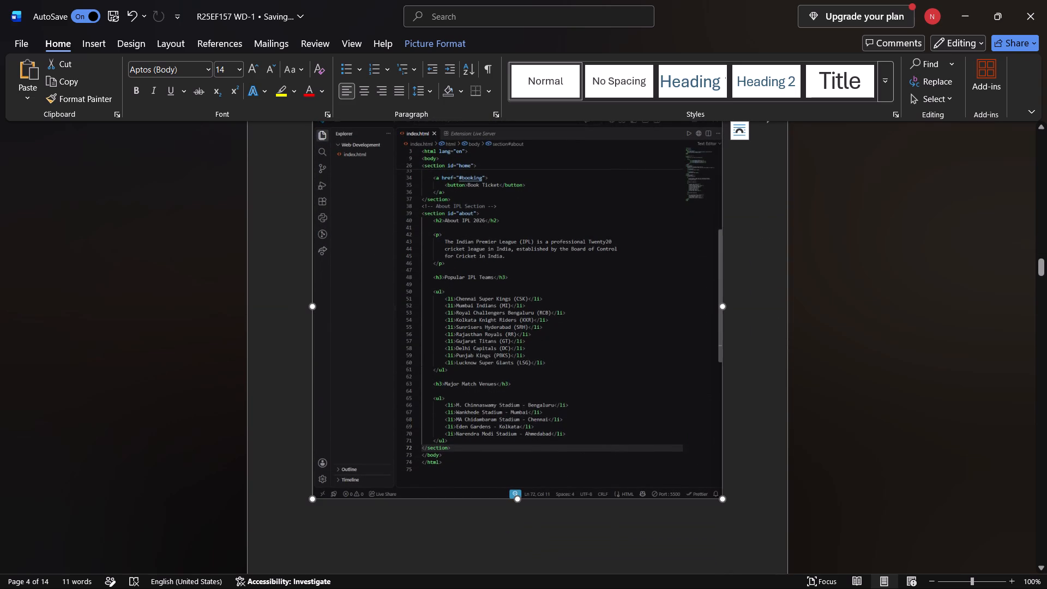
{"action": "scroll", "coordinate": [568, 304], "scroll_direction": "down", "scroll_amount": 14}
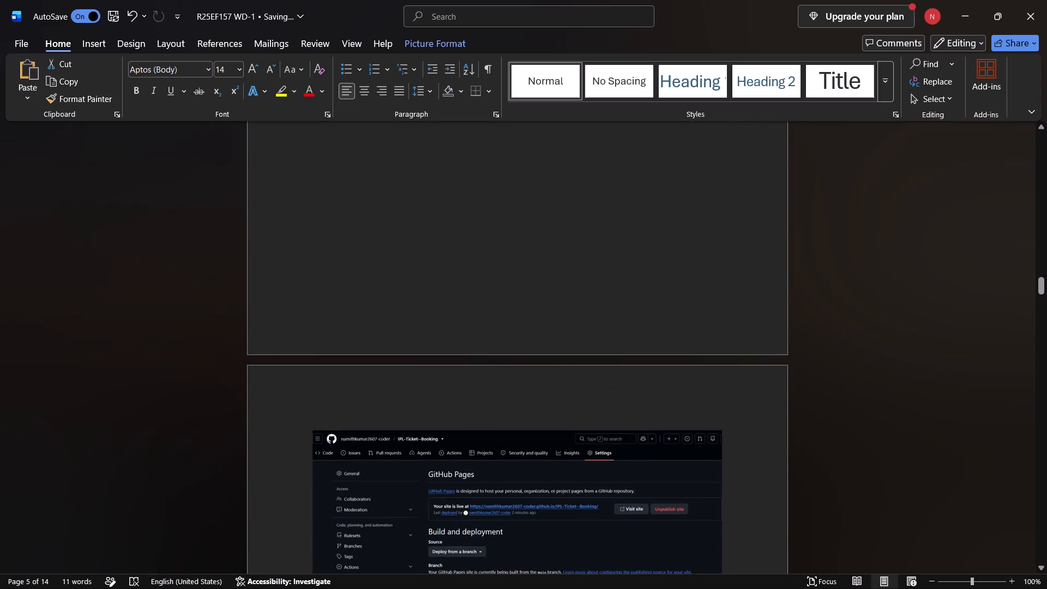
{"action": "scroll", "coordinate": [565, 314], "scroll_direction": "up", "scroll_amount": 8}
{"action": "left_click_drag", "start_coordinate": [516, 303], "coordinate": [521, 542]}
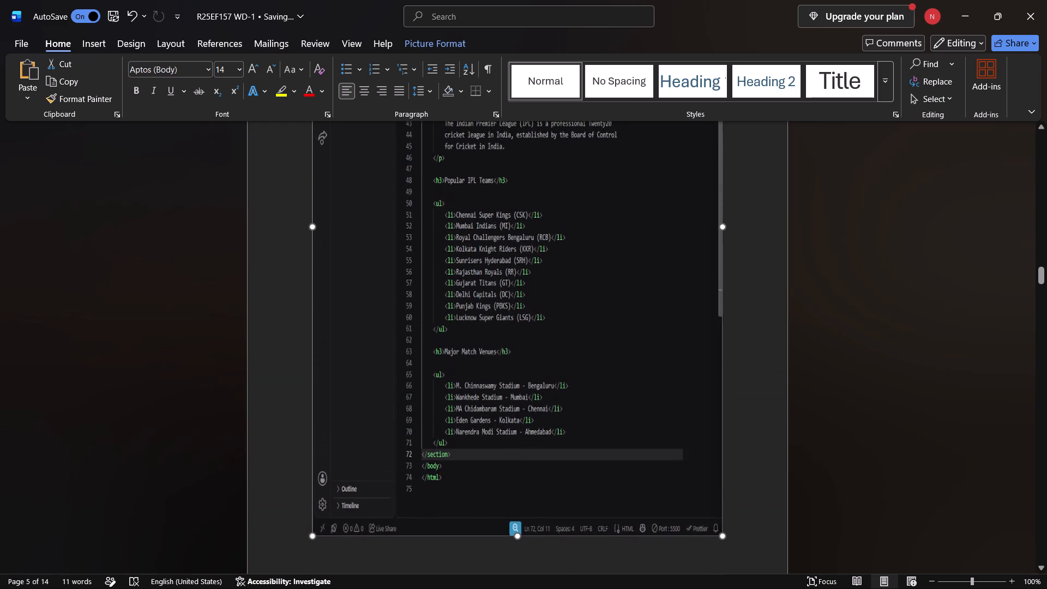
{"action": "left_click_drag", "start_coordinate": [521, 542], "coordinate": [521, 553]}
{"action": "scroll", "coordinate": [514, 450], "scroll_direction": "down", "scroll_amount": 3}
{"action": "scroll", "coordinate": [514, 450], "scroll_direction": "up", "scroll_amount": 5}
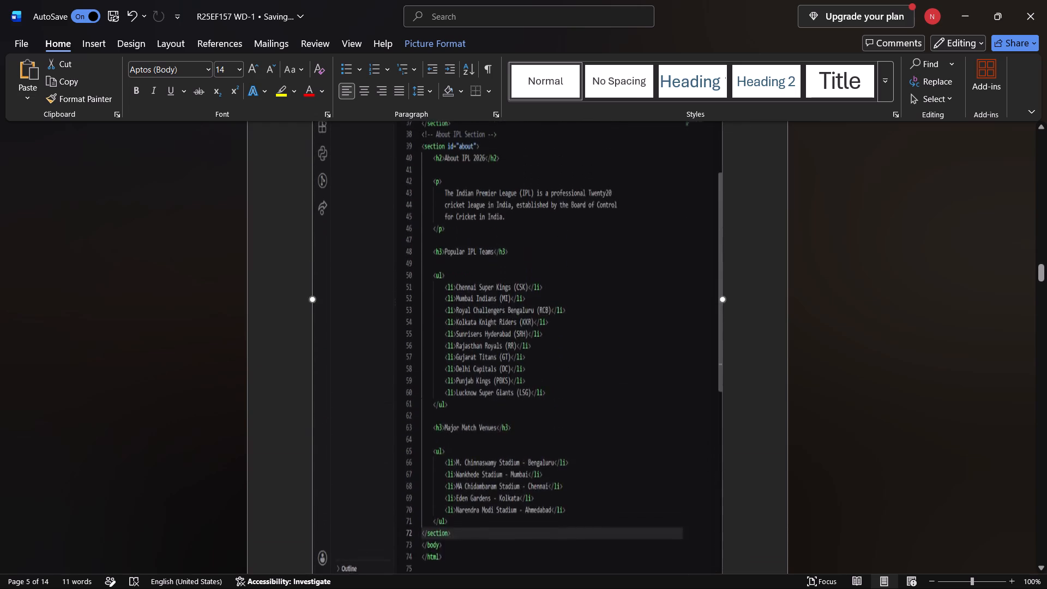
Widen the About IPL code screenshot on page 5 toward the right page edge.
{"action": "scroll", "coordinate": [514, 448], "scroll_direction": "up", "scroll_amount": 4}
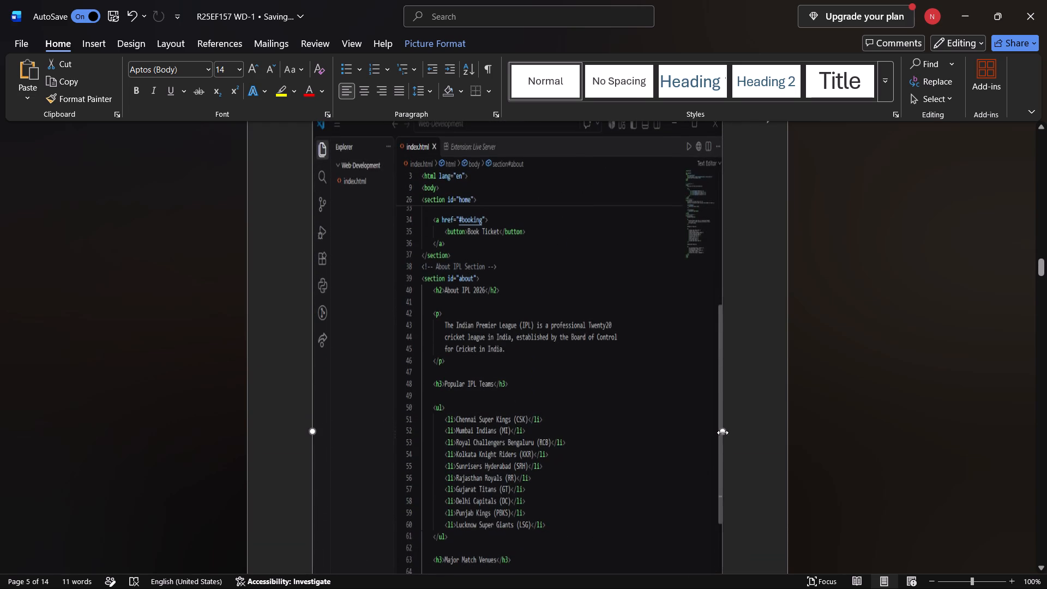
{"action": "left_click_drag", "start_coordinate": [723, 432], "coordinate": [748, 427]}
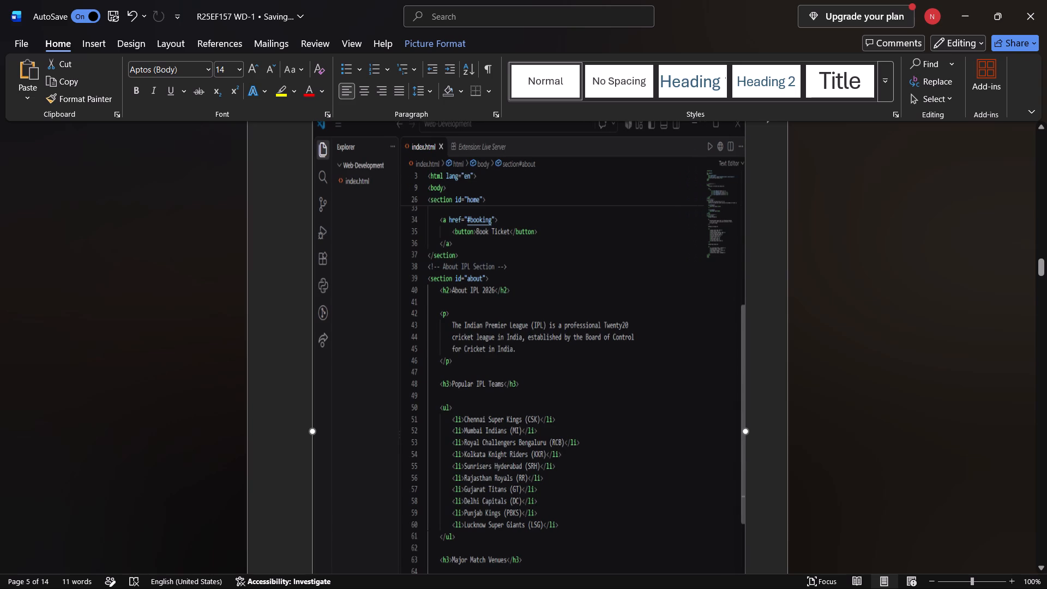
{"action": "left_click_drag", "start_coordinate": [748, 427], "coordinate": [763, 416]}
{"action": "scroll", "coordinate": [669, 291], "scroll_direction": "up", "scroll_amount": 4}
{"action": "scroll", "coordinate": [666, 289], "scroll_direction": "down", "scroll_amount": 8}
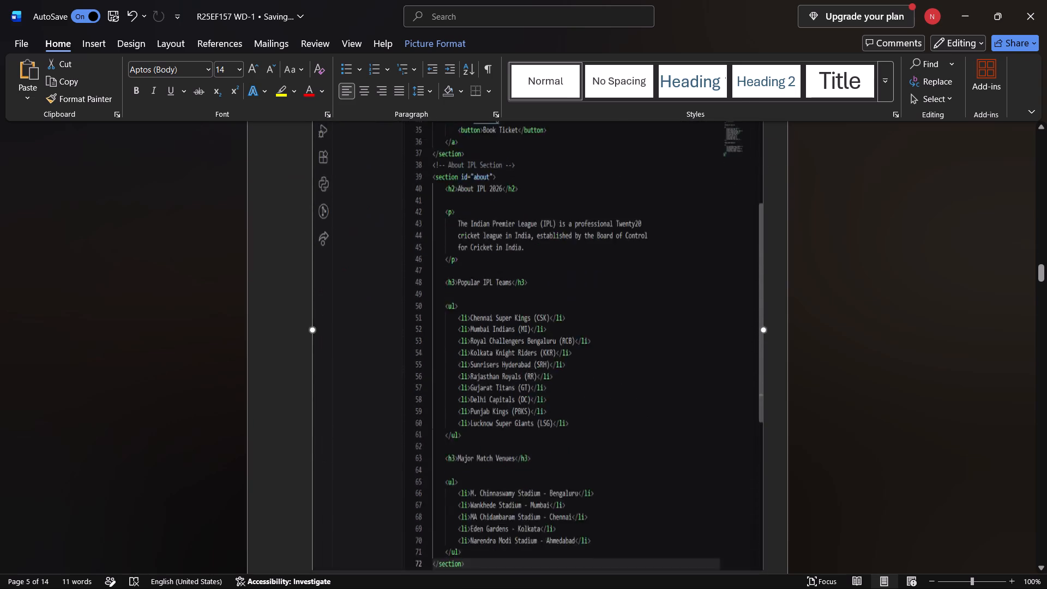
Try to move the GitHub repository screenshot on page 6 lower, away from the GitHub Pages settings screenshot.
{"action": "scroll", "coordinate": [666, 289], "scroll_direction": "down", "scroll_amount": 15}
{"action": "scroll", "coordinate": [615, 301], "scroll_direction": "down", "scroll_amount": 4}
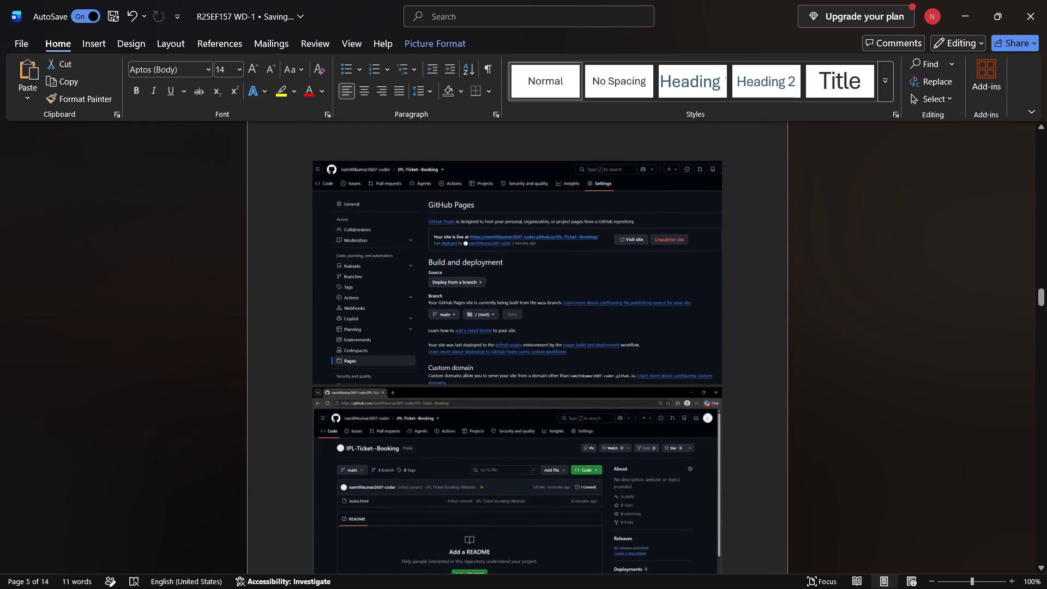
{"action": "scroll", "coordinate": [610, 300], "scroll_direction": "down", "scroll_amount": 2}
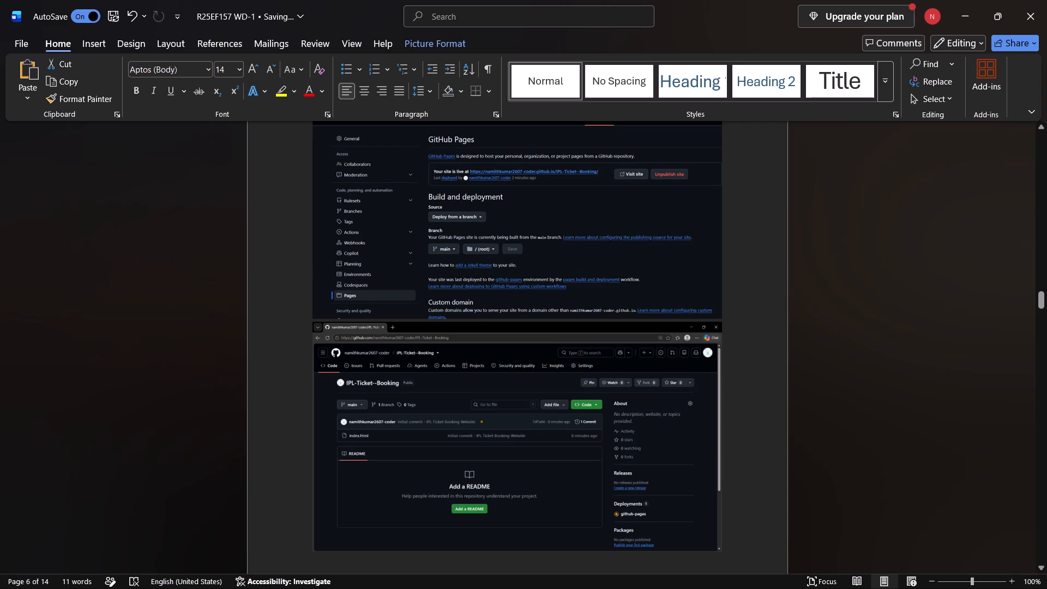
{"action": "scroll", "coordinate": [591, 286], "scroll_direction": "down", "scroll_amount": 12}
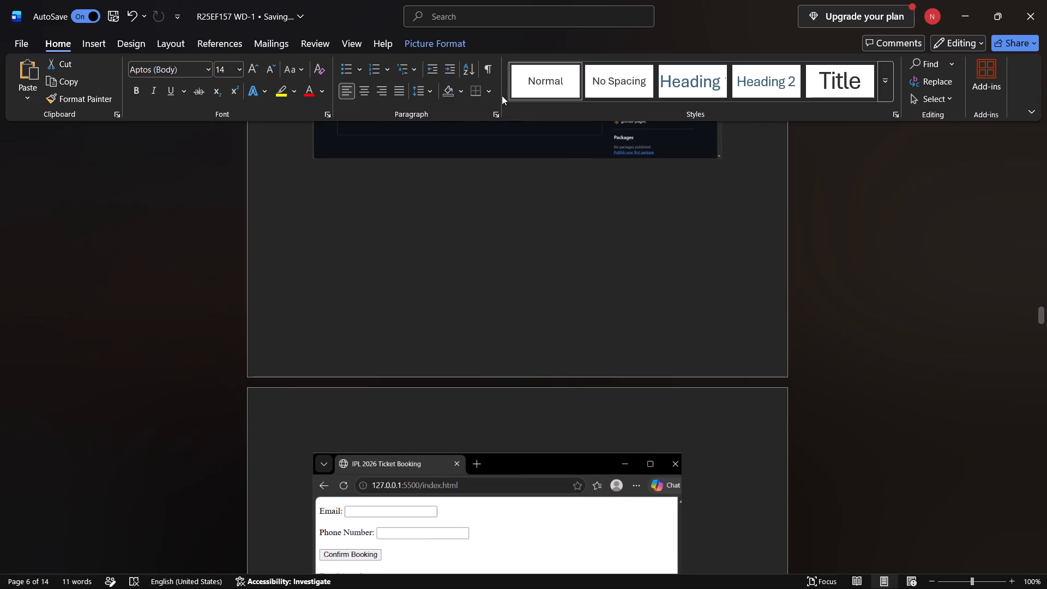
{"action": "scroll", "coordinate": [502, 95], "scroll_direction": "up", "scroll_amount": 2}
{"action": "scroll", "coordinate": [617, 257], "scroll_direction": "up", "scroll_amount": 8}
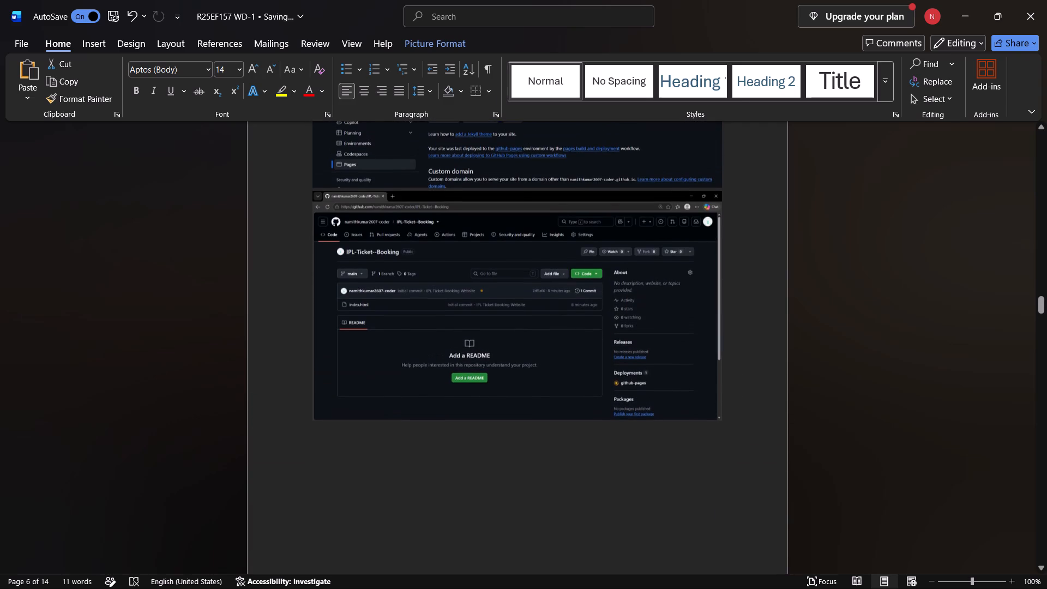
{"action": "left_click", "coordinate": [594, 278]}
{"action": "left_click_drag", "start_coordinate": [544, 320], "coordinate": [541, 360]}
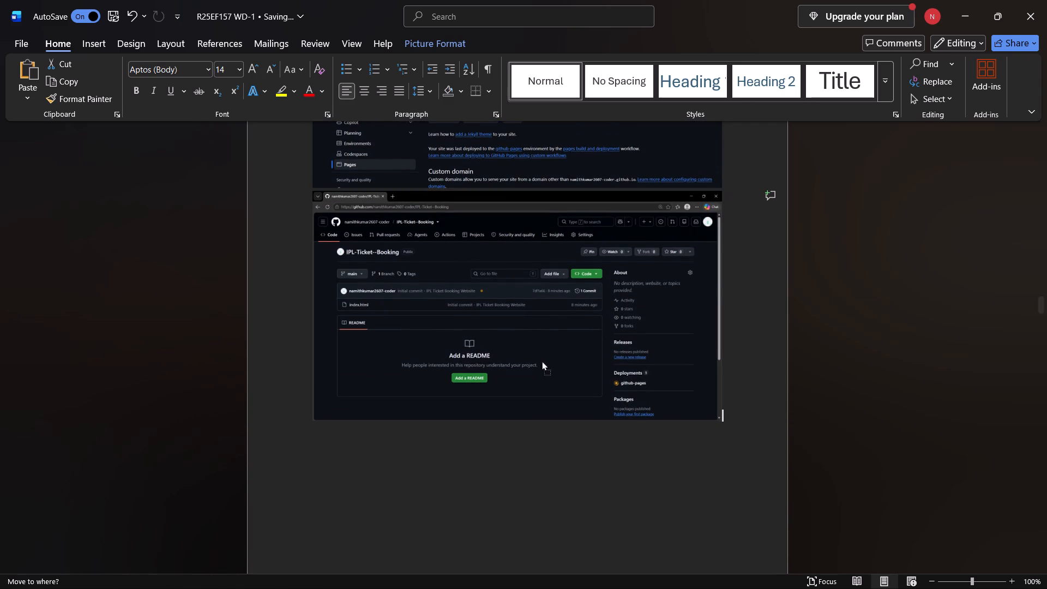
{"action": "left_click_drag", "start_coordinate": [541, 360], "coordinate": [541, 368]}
Insert blank lines between the GitHub Pages settings screenshot and the repository screenshot on page 6.
{"action": "left_click", "coordinate": [735, 155]}
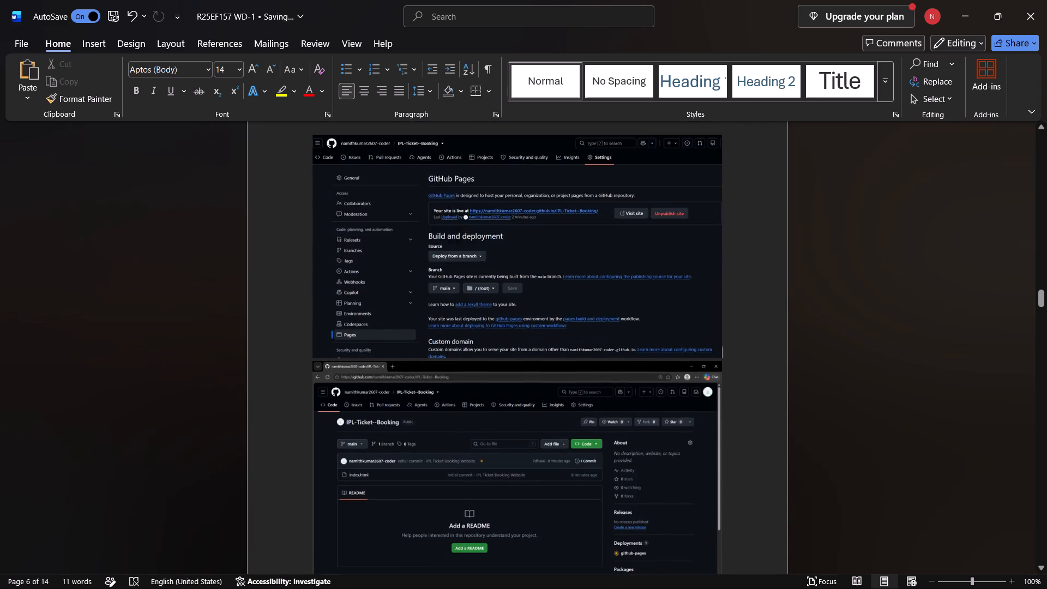
{"action": "left_click", "coordinate": [753, 336]}
{"action": "key", "text": "Return"}
{"action": "key", "text": "Return"}
{"action": "key", "text": "Return"}
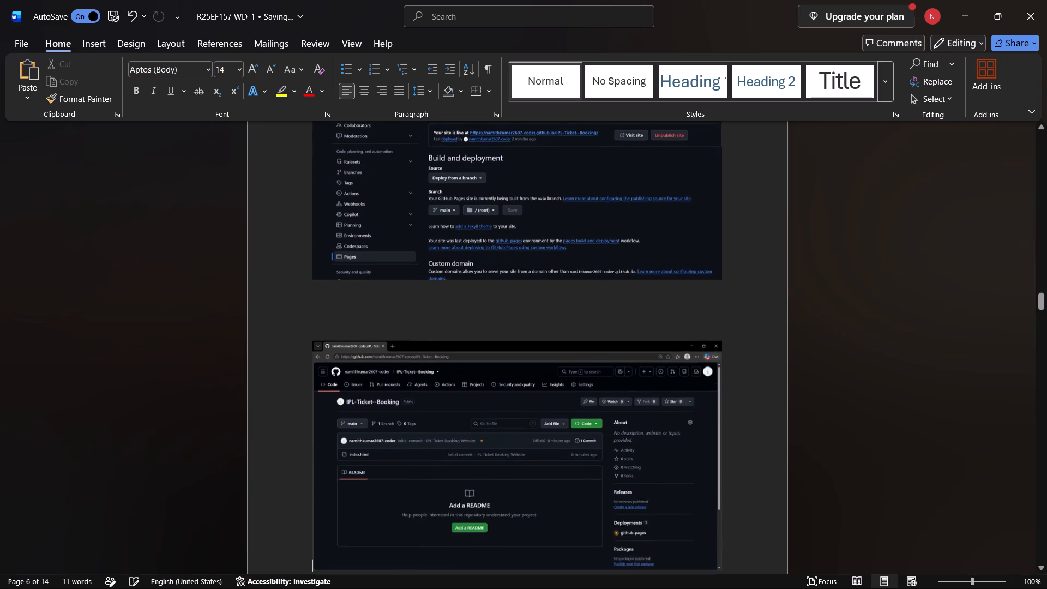
{"action": "key", "text": "Return"}
{"action": "key", "text": "Return"}
{"action": "scroll", "coordinate": [722, 300], "scroll_direction": "up", "scroll_amount": 4}
{"action": "scroll", "coordinate": [722, 300], "scroll_direction": "down", "scroll_amount": 12}
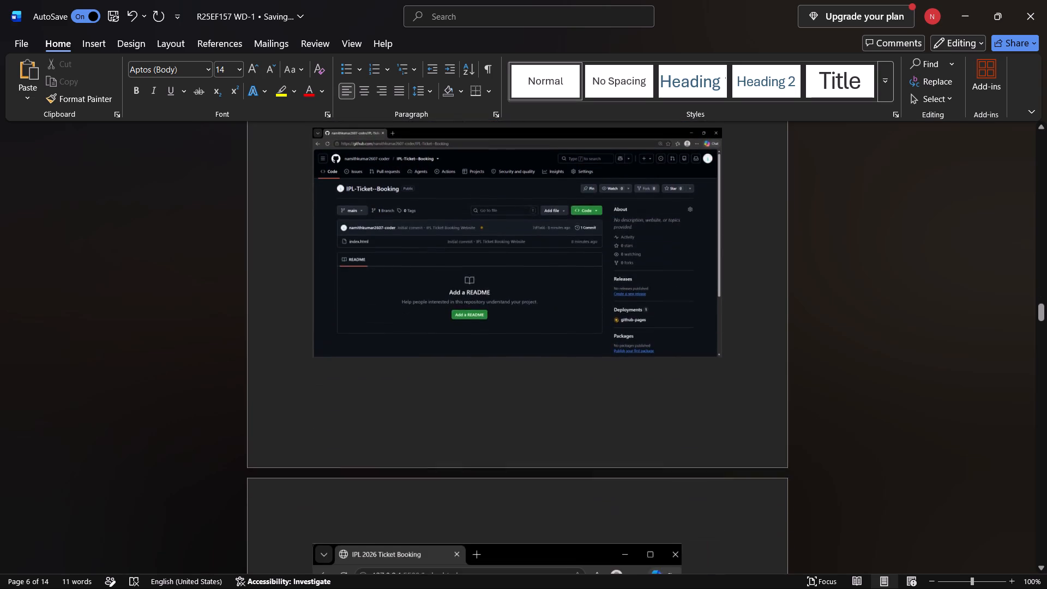
{"action": "key", "text": "Return"}
{"action": "scroll", "coordinate": [722, 300], "scroll_direction": "up", "scroll_amount": 5}
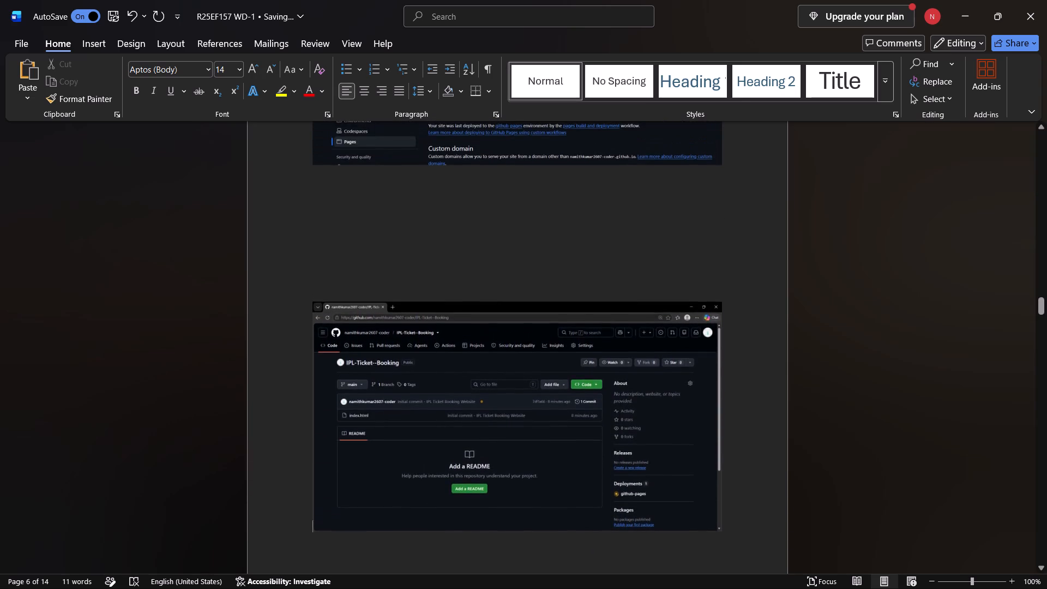
{"action": "scroll", "coordinate": [722, 300], "scroll_direction": "up", "scroll_amount": 7}
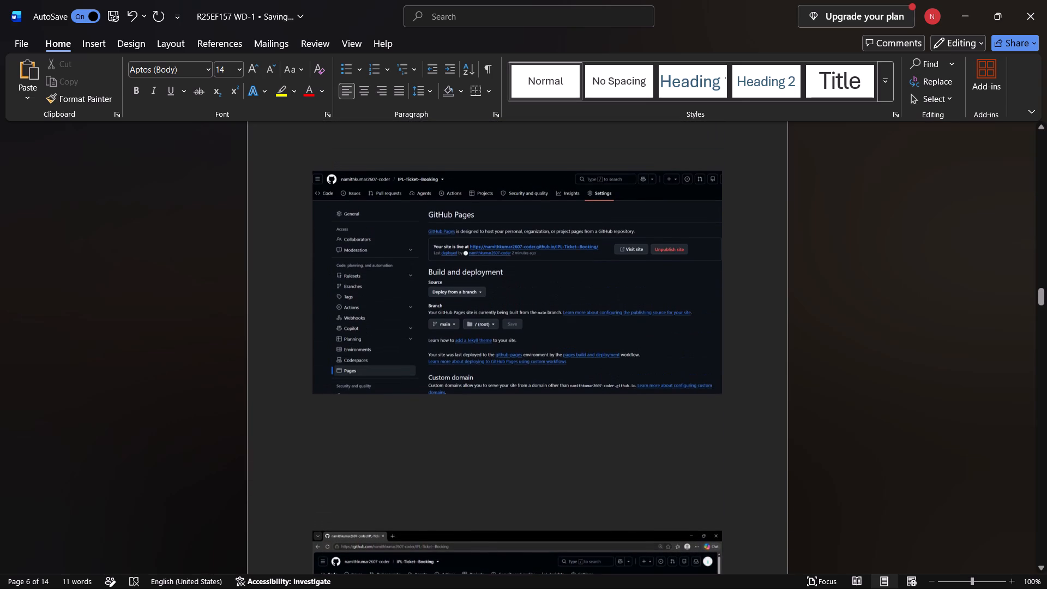
Review the size and order of the website and code screenshots from page 7 to page 14.
{"action": "scroll", "coordinate": [722, 300], "scroll_direction": "down", "scroll_amount": 20}
{"action": "scroll", "coordinate": [763, 378], "scroll_direction": "down", "scroll_amount": 3}
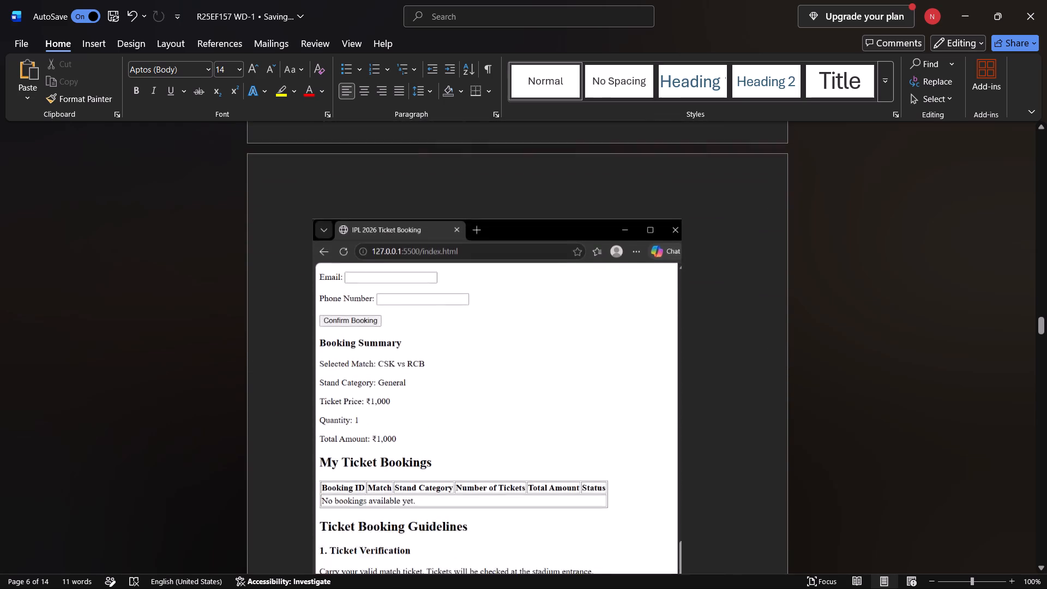
{"action": "scroll", "coordinate": [766, 388], "scroll_direction": "down", "scroll_amount": 20}
{"action": "scroll", "coordinate": [694, 386], "scroll_direction": "down", "scroll_amount": 6}
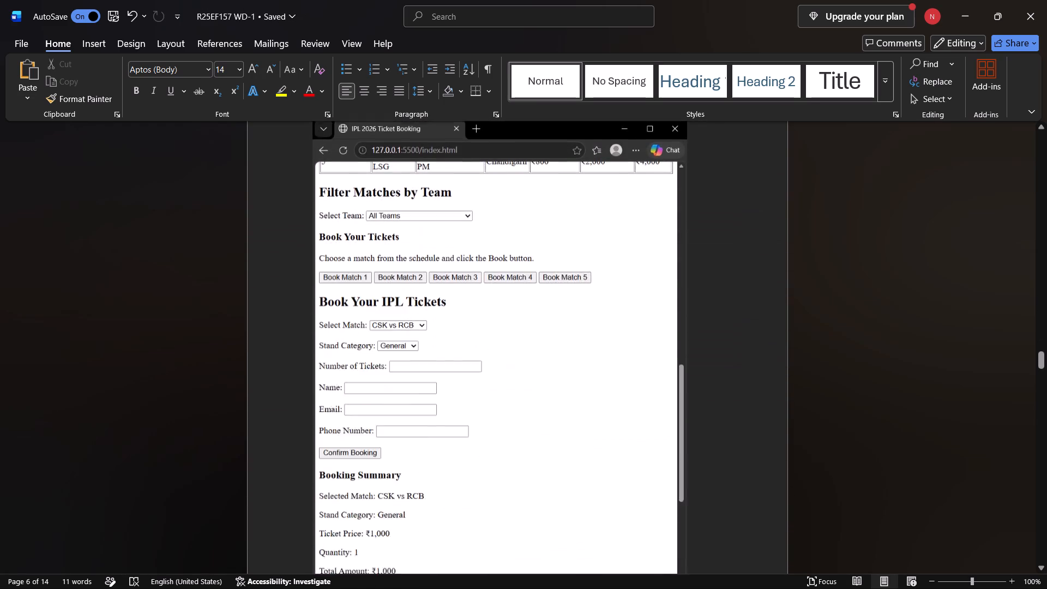
{"action": "scroll", "coordinate": [691, 380], "scroll_direction": "down", "scroll_amount": 15}
{"action": "scroll", "coordinate": [690, 375], "scroll_direction": "down", "scroll_amount": 19}
{"action": "scroll", "coordinate": [687, 359], "scroll_direction": "down", "scroll_amount": 18}
{"action": "scroll", "coordinate": [686, 358], "scroll_direction": "down", "scroll_amount": 6}
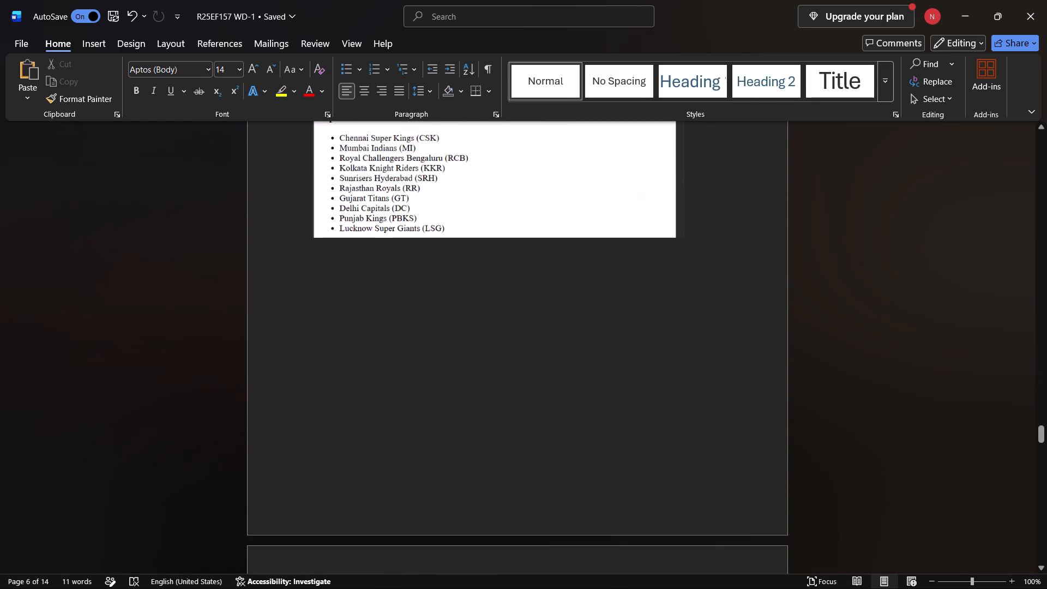
{"action": "scroll", "coordinate": [686, 358], "scroll_direction": "down", "scroll_amount": 19}
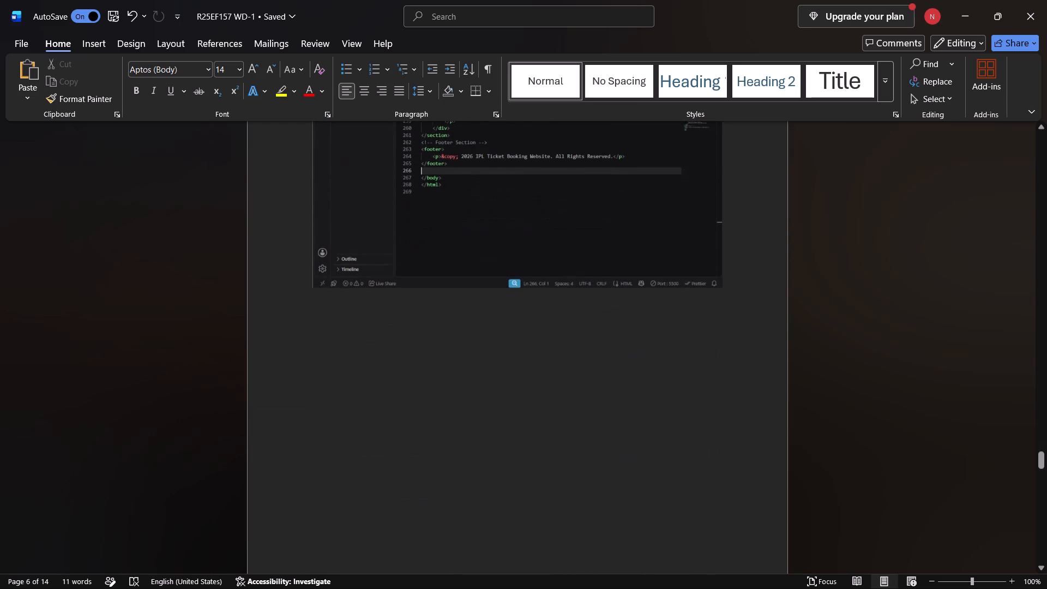
{"action": "scroll", "coordinate": [675, 346], "scroll_direction": "up", "scroll_amount": 9}
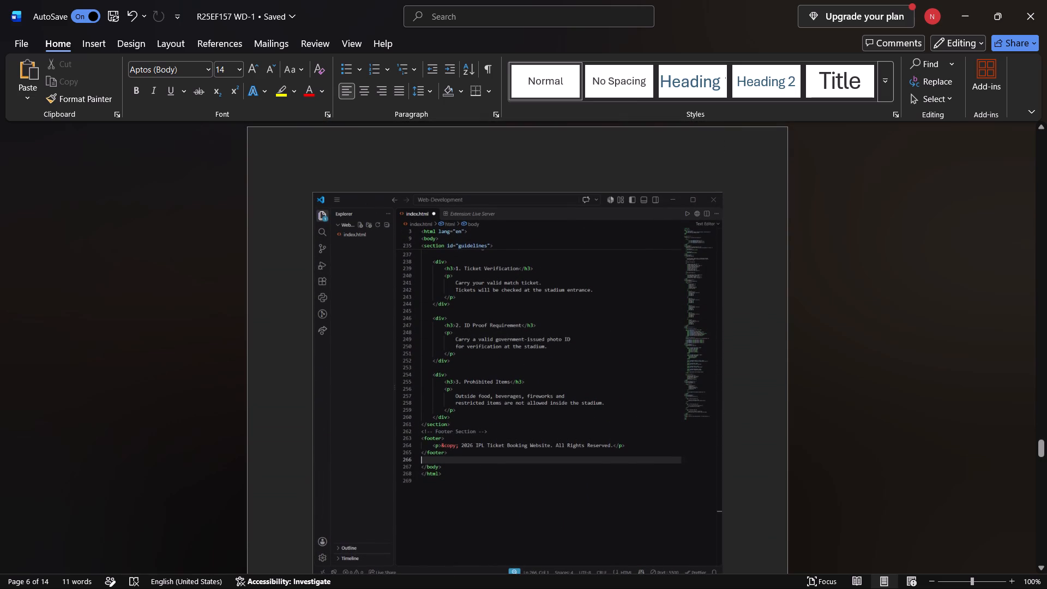
{"action": "scroll", "coordinate": [670, 309], "scroll_direction": "down", "scroll_amount": 20}
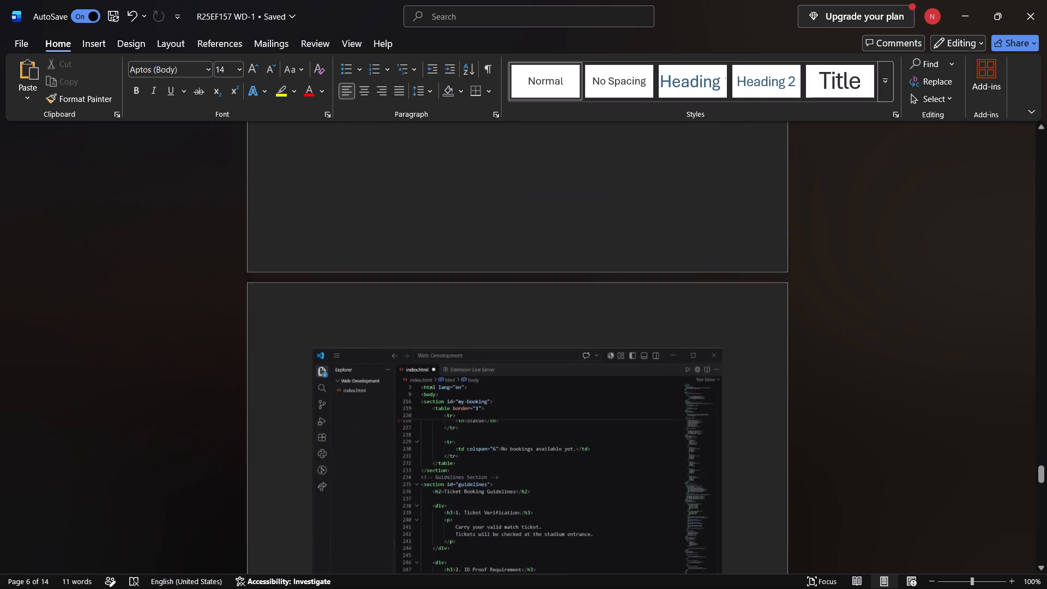
{"action": "scroll", "coordinate": [670, 309], "scroll_direction": "down", "scroll_amount": 20}
{"action": "scroll", "coordinate": [670, 309], "scroll_direction": "down", "scroll_amount": 20}
{"action": "scroll", "coordinate": [670, 309], "scroll_direction": "down", "scroll_amount": 4}
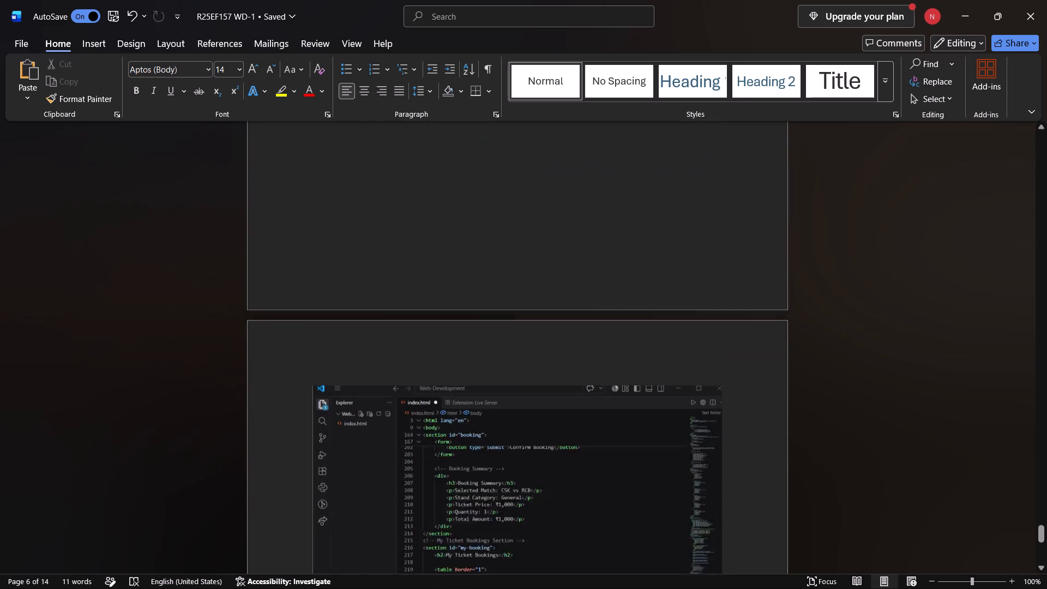
{"action": "scroll", "coordinate": [666, 286], "scroll_direction": "down", "scroll_amount": 20}
{"action": "scroll", "coordinate": [666, 286], "scroll_direction": "down", "scroll_amount": 16}
{"action": "scroll", "coordinate": [666, 280], "scroll_direction": "up", "scroll_amount": 1}
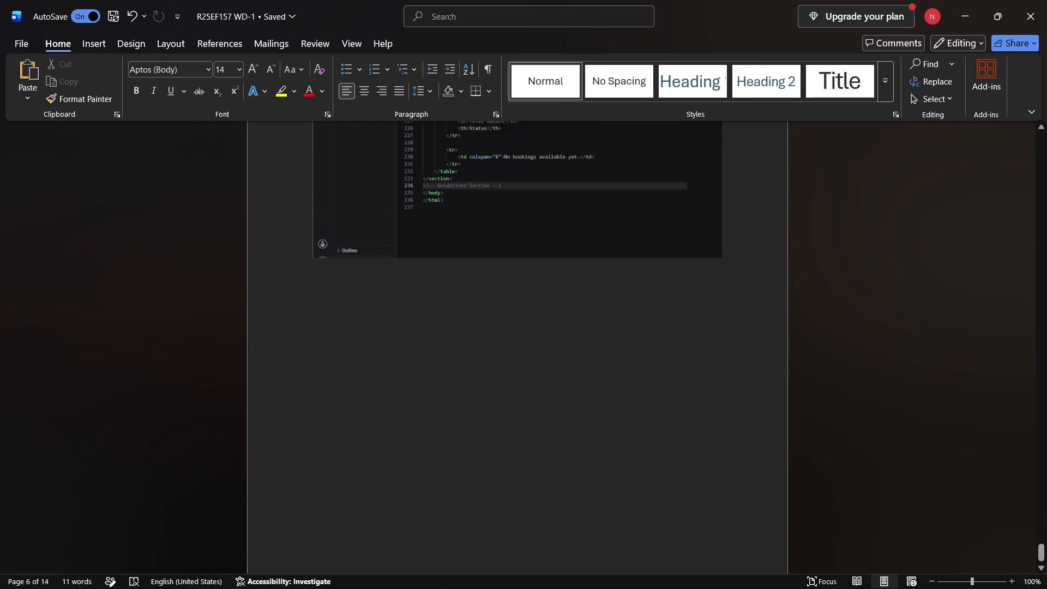
{"action": "scroll", "coordinate": [666, 280], "scroll_direction": "up", "scroll_amount": 13}
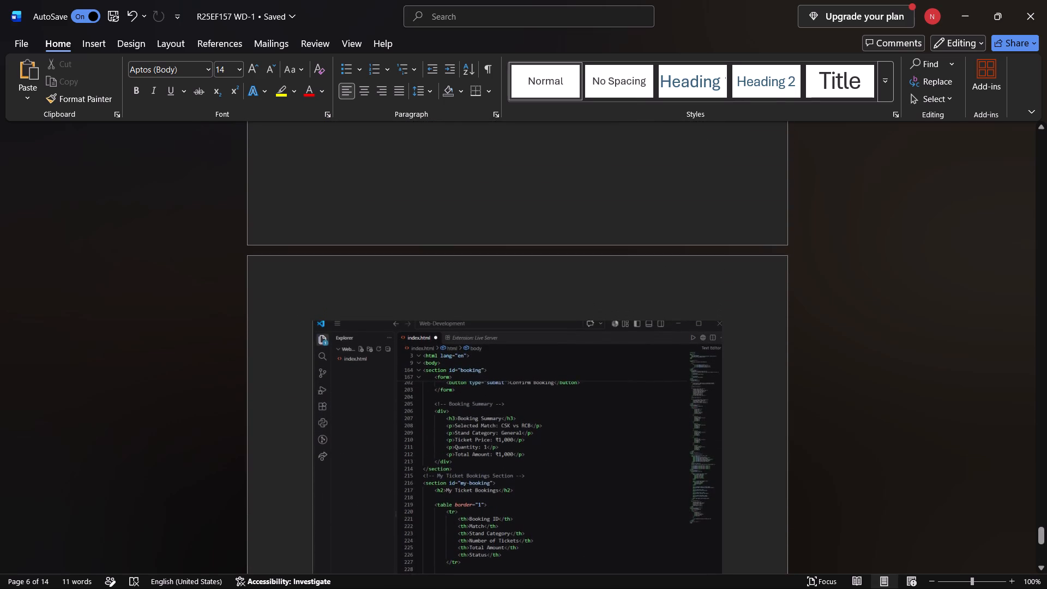
Delete the code and website screenshots on the pages following the GitHub repository screenshot, working back from the booking summary code on page 14.
{"action": "scroll", "coordinate": [666, 280], "scroll_direction": "up", "scroll_amount": 5}
{"action": "scroll", "coordinate": [666, 280], "scroll_direction": "down", "scroll_amount": 9}
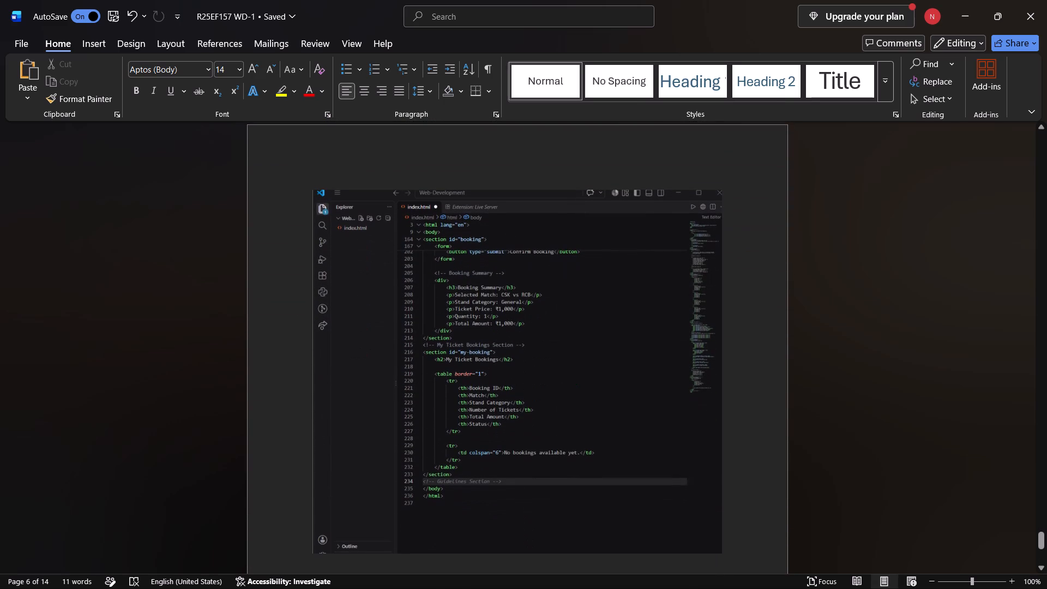
{"action": "left_click", "coordinate": [666, 280]}
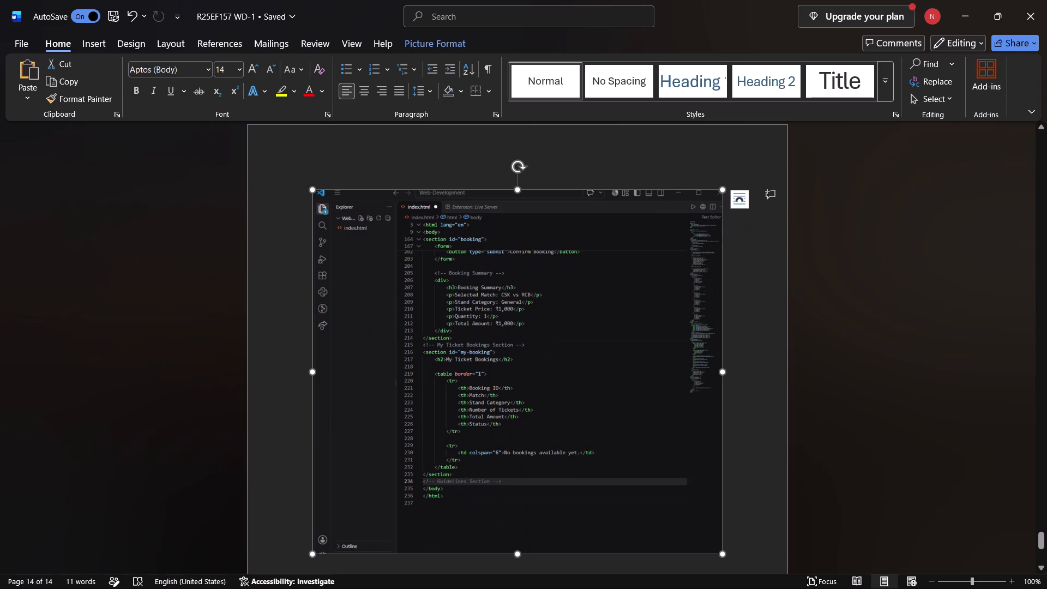
{"action": "key", "text": "Delete"}
{"action": "key", "text": "Delete"}
{"action": "left_click", "coordinate": [666, 280]}
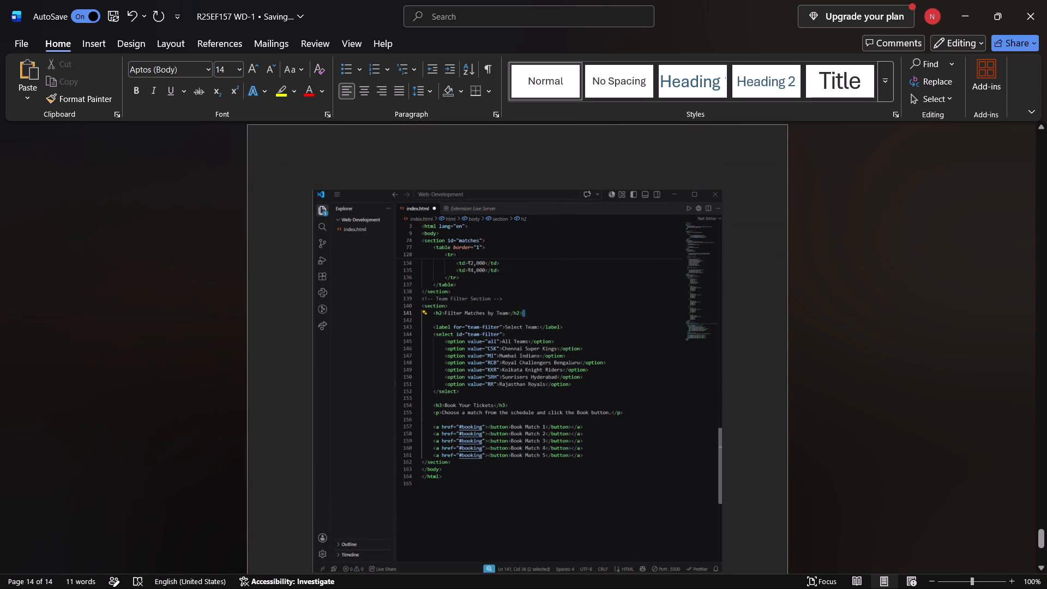
{"action": "key", "text": "Delete"}
{"action": "left_click", "coordinate": [666, 280]}
{"action": "key", "text": "Delete"}
{"action": "left_click", "coordinate": [666, 280]}
{"action": "key", "text": "Delete"}
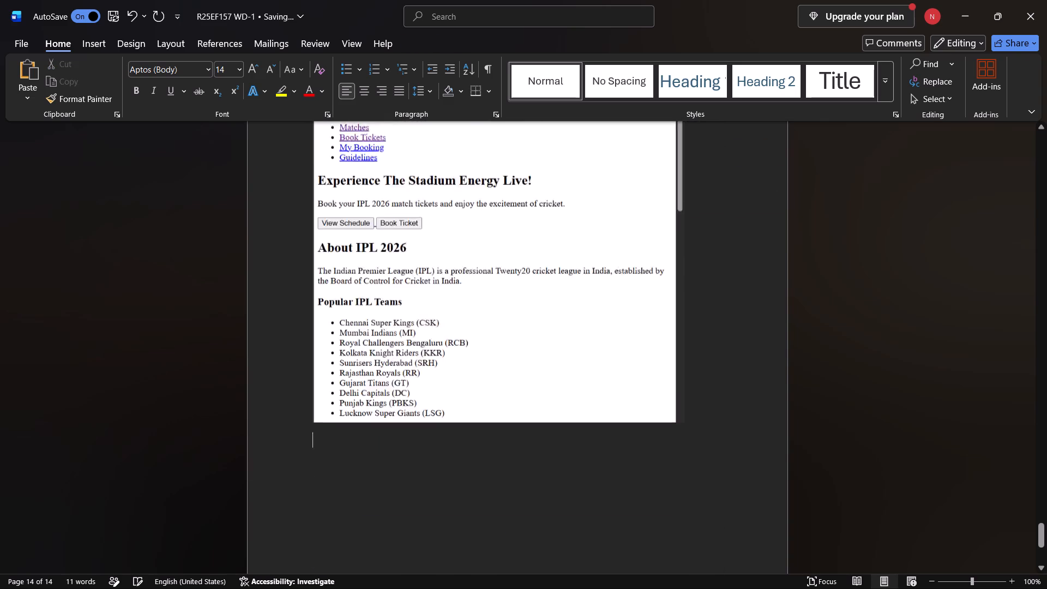
{"action": "left_click", "coordinate": [666, 280]}
{"action": "key", "text": "Delete"}
{"action": "key", "text": "Delete"}
{"action": "left_click", "coordinate": [666, 280]}
{"action": "key", "text": "Delete"}
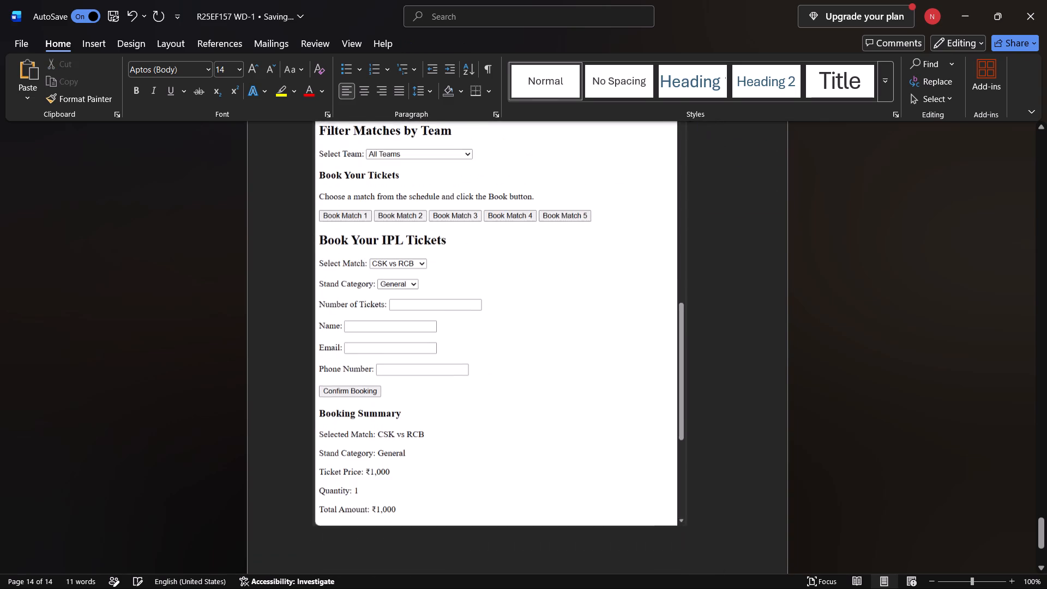
{"action": "left_click", "coordinate": [666, 280]}
{"action": "key", "text": "Delete"}
{"action": "left_click", "coordinate": [666, 280]}
{"action": "key", "text": "Delete"}
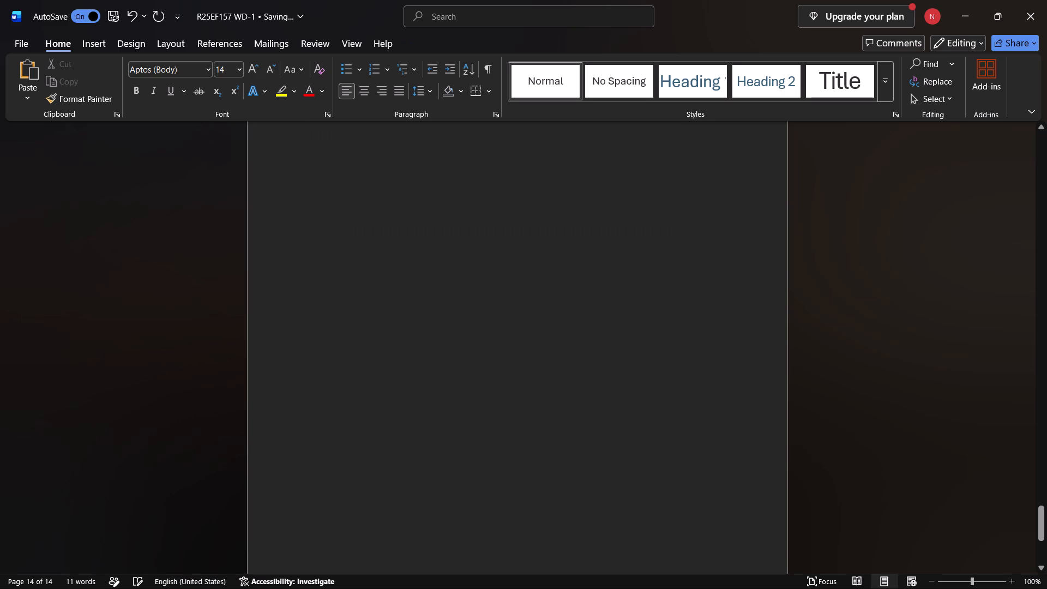
Delete the GitHub repository screenshot and the GitHub Pages settings screenshot above it.
{"action": "scroll", "coordinate": [666, 280], "scroll_direction": "up", "scroll_amount": 9}
{"action": "left_click", "coordinate": [666, 247]}
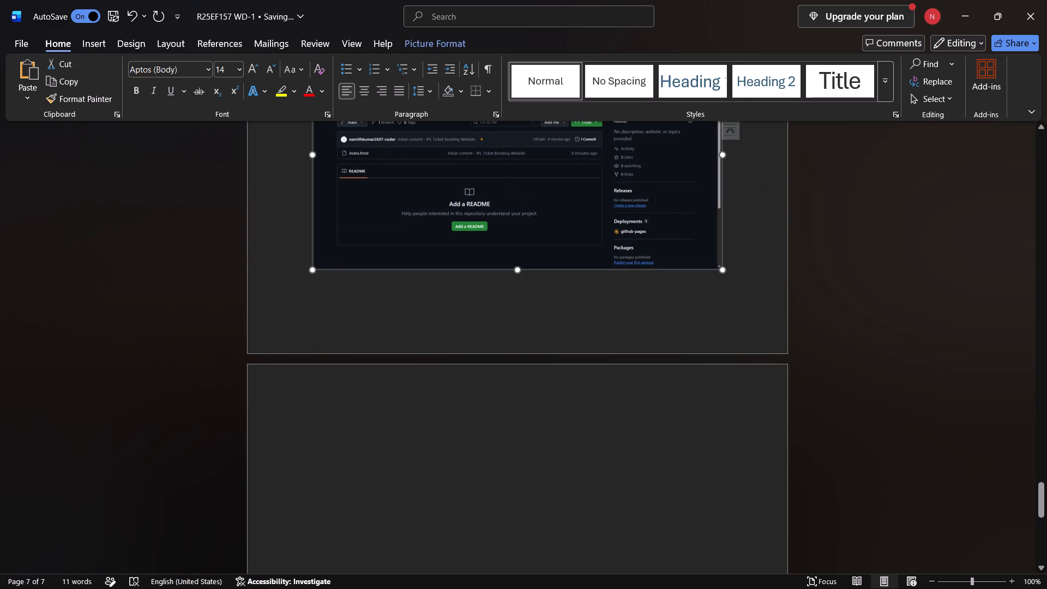
{"action": "key", "text": "Delete"}
{"action": "scroll", "coordinate": [666, 247], "scroll_direction": "up", "scroll_amount": 7}
{"action": "left_click", "coordinate": [666, 247]}
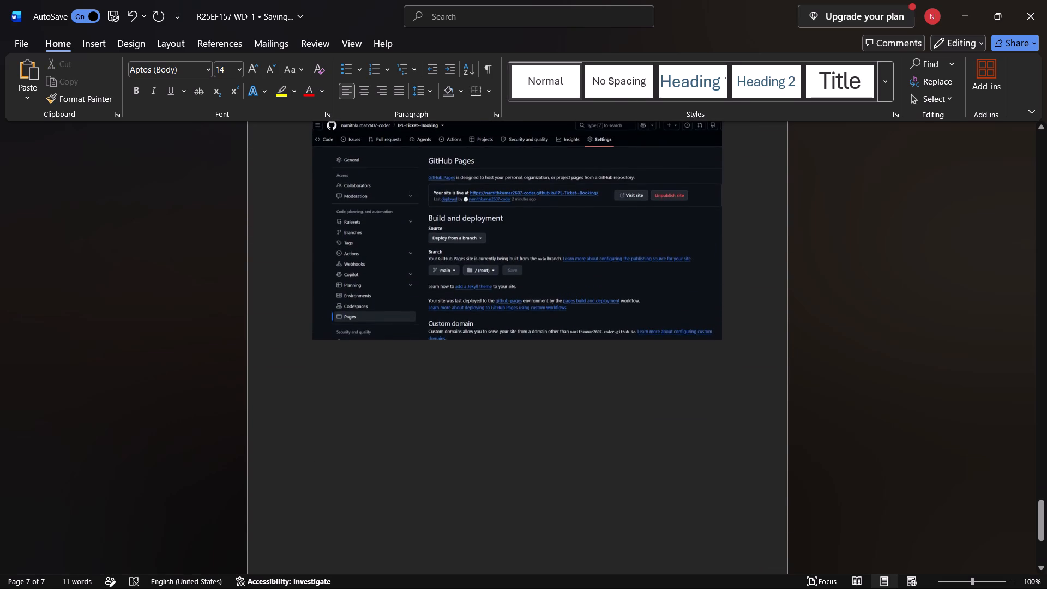
{"action": "key", "text": "Delete"}
Delete the remaining code screenshots on the pages between the live website link and the end of the document.
{"action": "scroll", "coordinate": [666, 247], "scroll_direction": "up", "scroll_amount": 12}
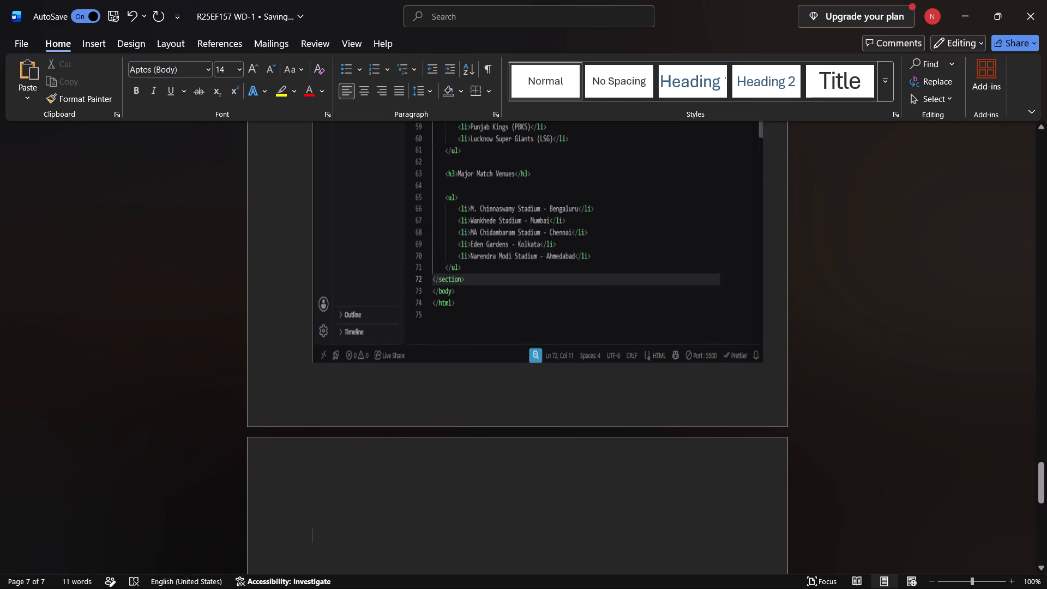
{"action": "left_click", "coordinate": [666, 247]}
{"action": "key", "text": "Delete"}
{"action": "scroll", "coordinate": [666, 247], "scroll_direction": "up", "scroll_amount": 5}
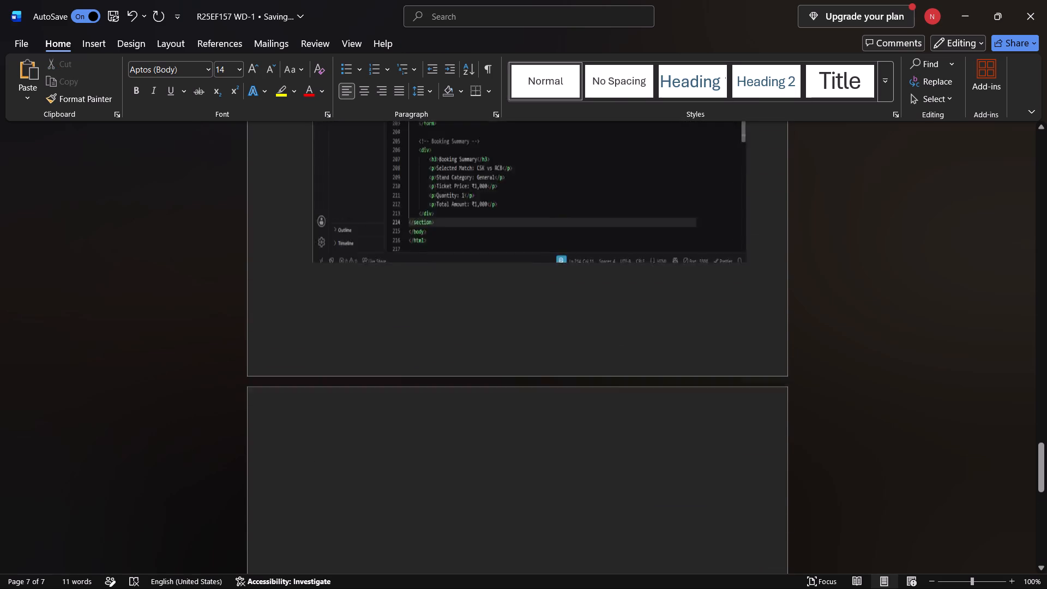
{"action": "scroll", "coordinate": [666, 247], "scroll_direction": "up", "scroll_amount": 2}
{"action": "left_click", "coordinate": [666, 247]}
{"action": "key", "text": "Delete"}
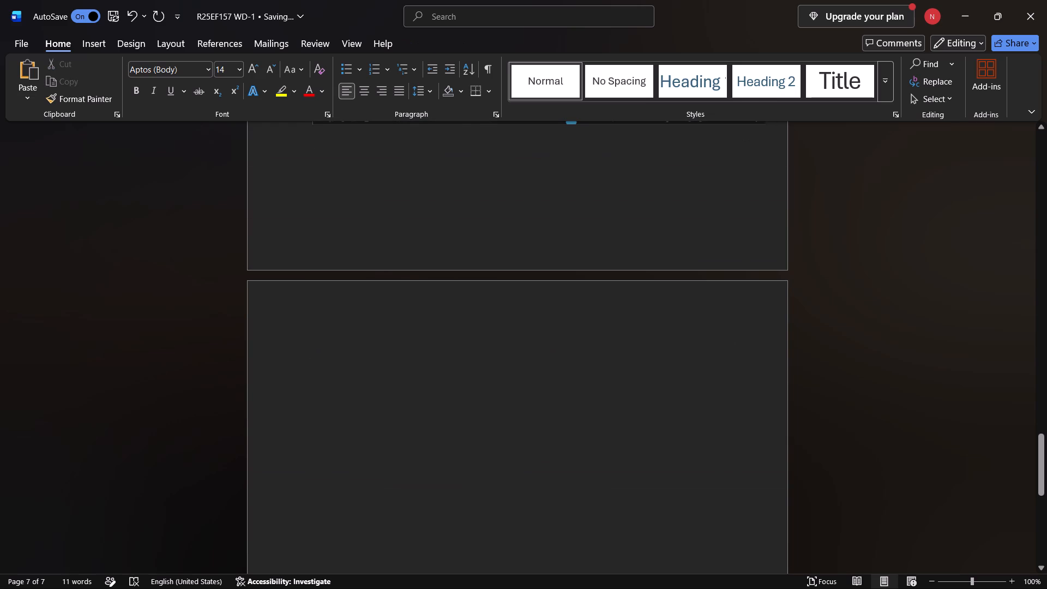
{"action": "scroll", "coordinate": [666, 247], "scroll_direction": "up", "scroll_amount": 6}
{"action": "left_click", "coordinate": [666, 247]}
{"action": "key", "text": "Delete"}
{"action": "scroll", "coordinate": [666, 247], "scroll_direction": "up", "scroll_amount": 10}
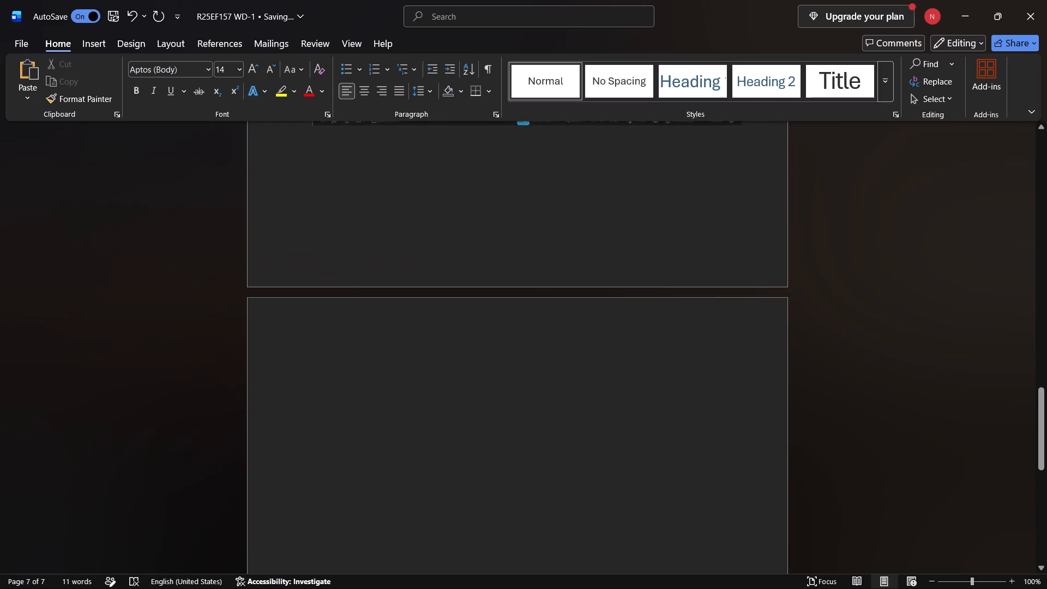
{"action": "scroll", "coordinate": [666, 247], "scroll_direction": "up", "scroll_amount": 4}
{"action": "left_click", "coordinate": [666, 247]}
{"action": "key", "text": "Delete"}
{"action": "scroll", "coordinate": [666, 247], "scroll_direction": "up", "scroll_amount": 18}
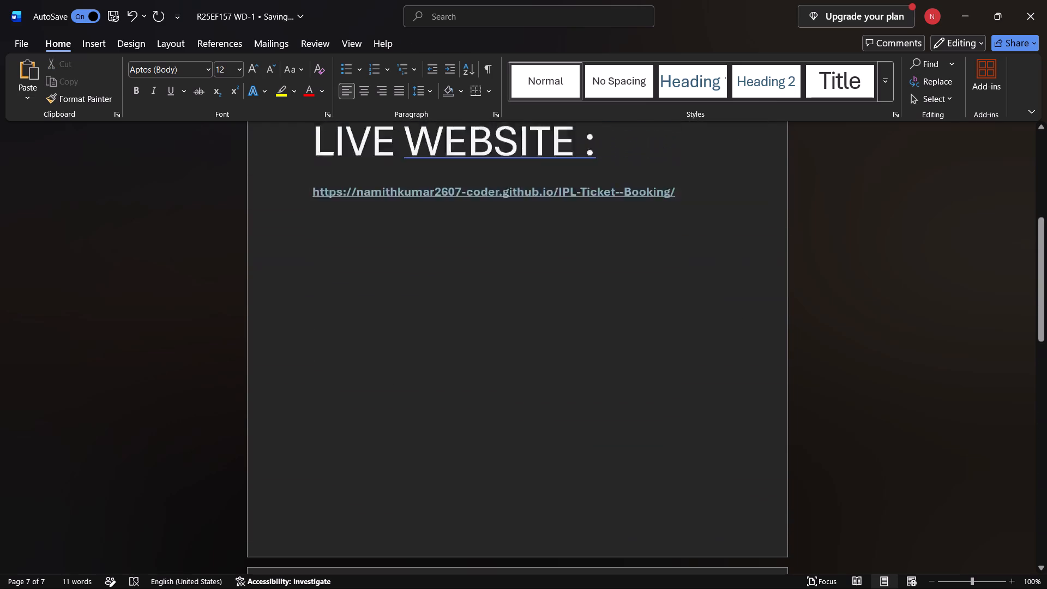
{"action": "scroll", "coordinate": [666, 247], "scroll_direction": "up", "scroll_amount": 6}
{"action": "scroll", "coordinate": [666, 247], "scroll_direction": "down", "scroll_amount": 20}
{"action": "scroll", "coordinate": [666, 247], "scroll_direction": "down", "scroll_amount": 1}
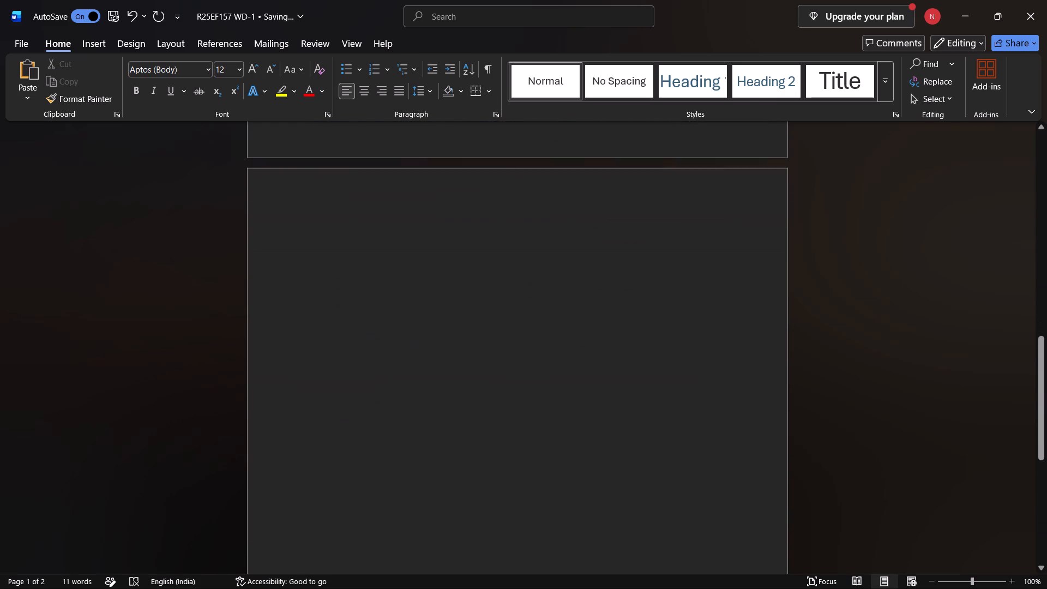
{"action": "key", "text": "Delete"}
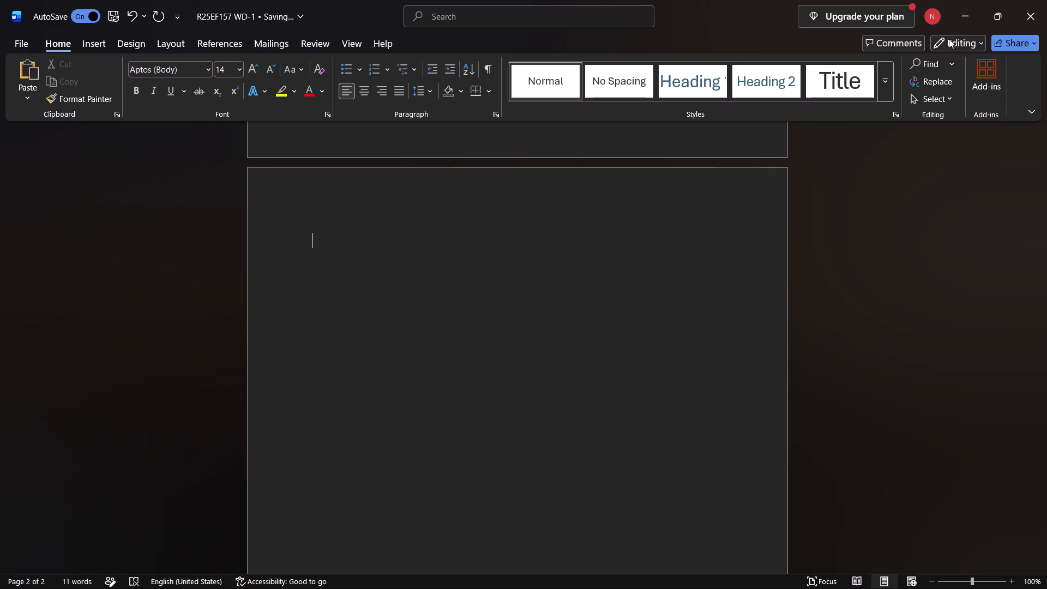
Switch to Chrome, search for i love pdf and open the iLovePDF website.
{"action": "left_click", "coordinate": [958, 8]}
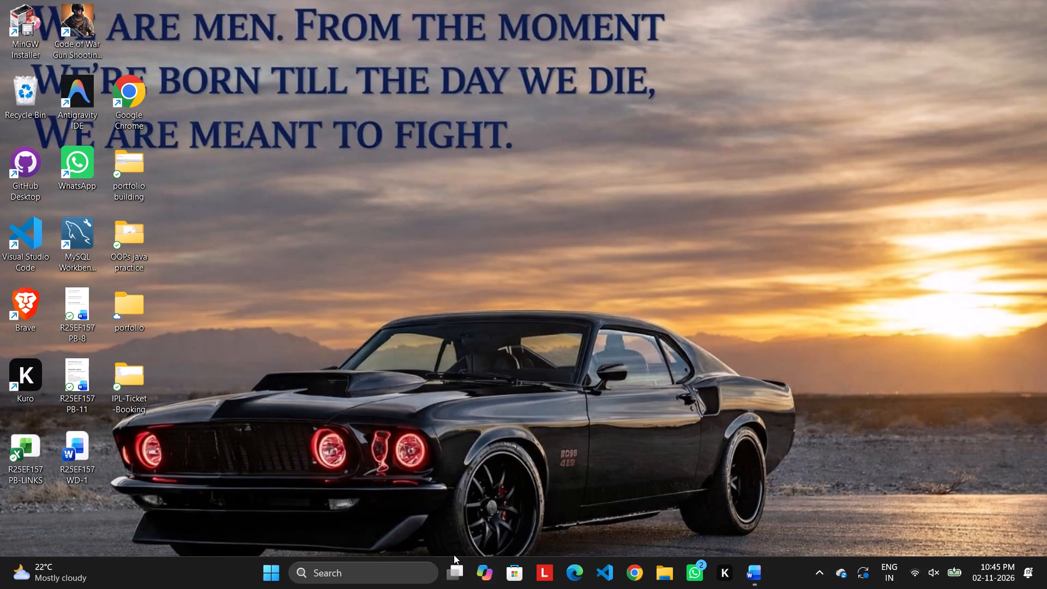
{"action": "left_click", "coordinate": [632, 585]}
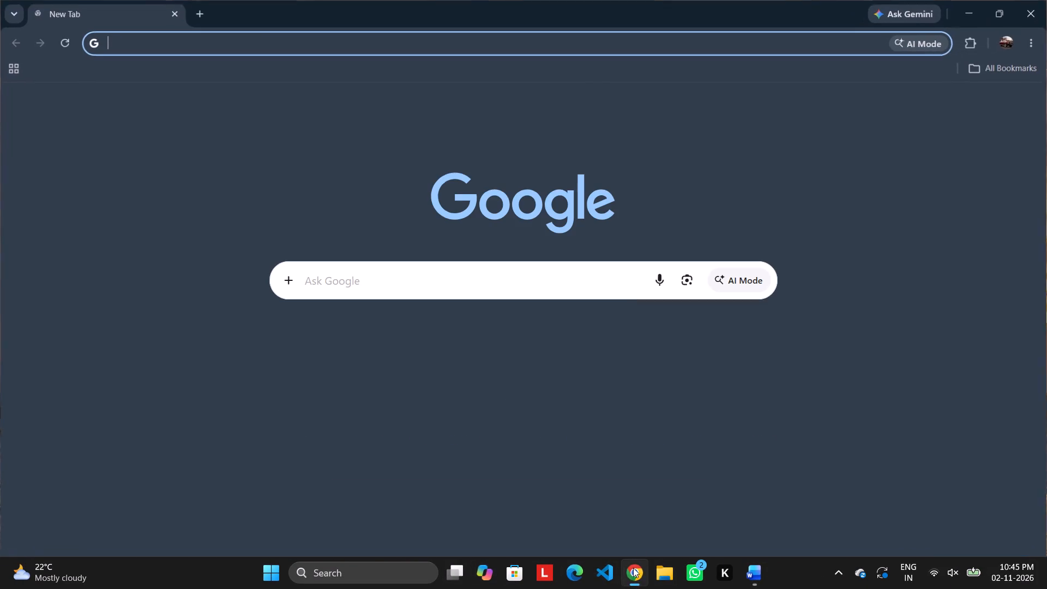
{"action": "left_click", "coordinate": [494, 274]}
{"action": "left_click", "coordinate": [460, 411]}
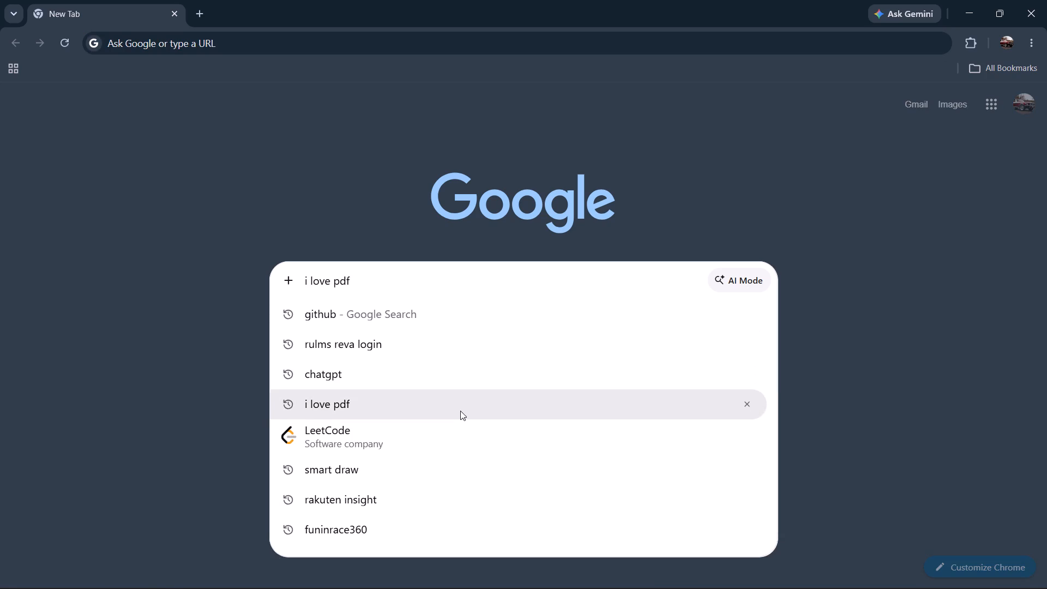
{"action": "left_click", "coordinate": [372, 219]}
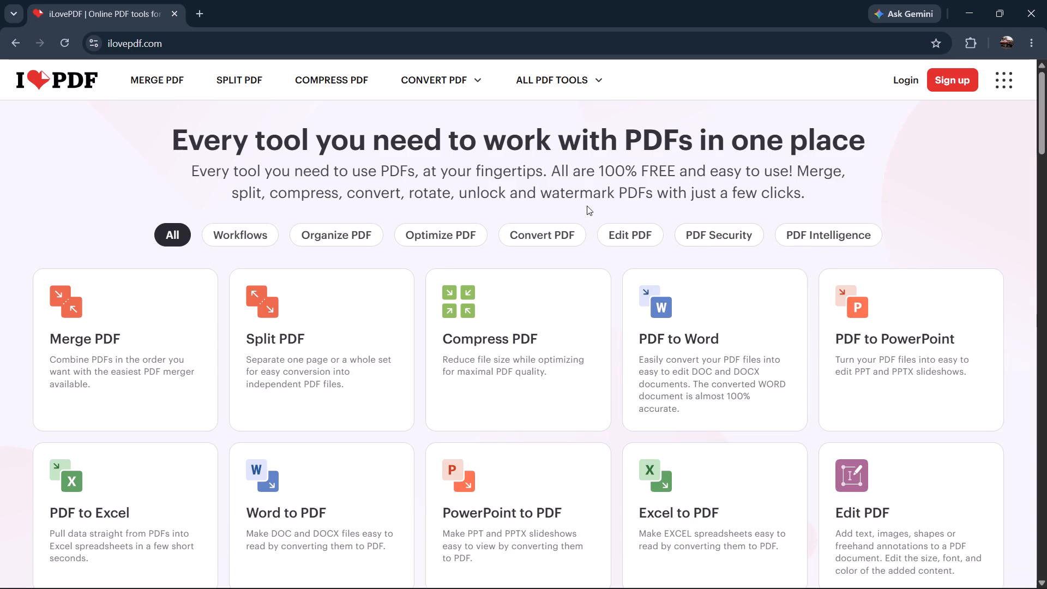
Open the Word to PDF converter and try to upload the WD-1 document from the OneDrive Desktop folder.
{"action": "left_click", "coordinate": [286, 501]}
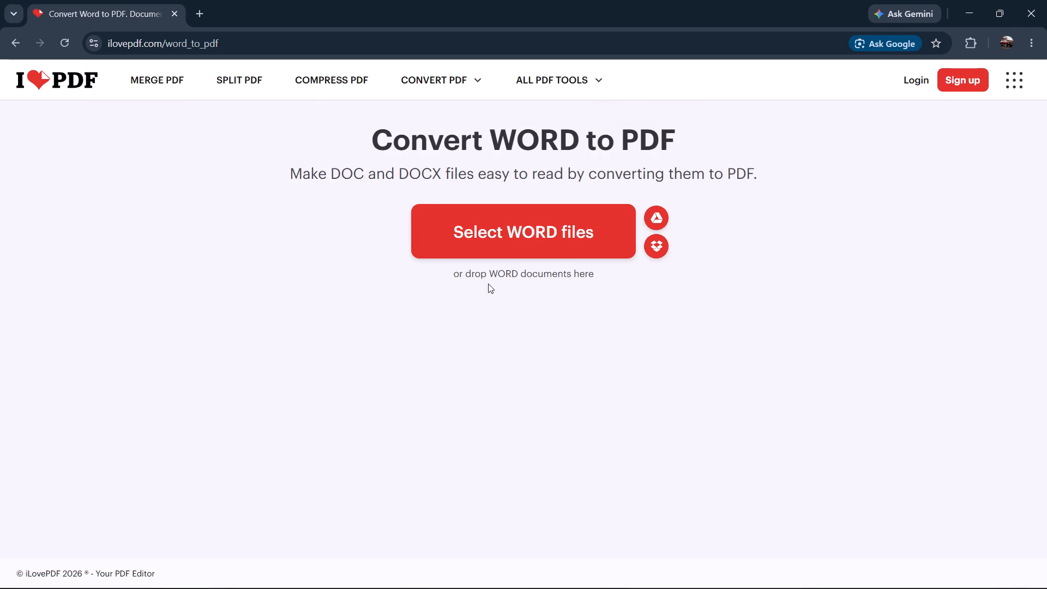
{"action": "left_click", "coordinate": [540, 237]}
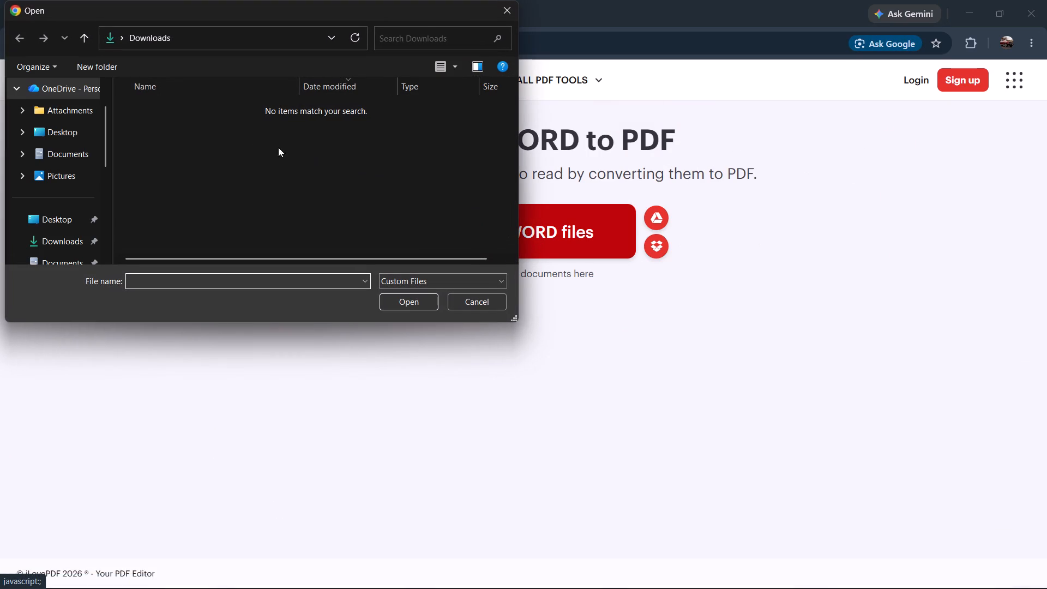
{"action": "left_click", "coordinate": [63, 122]}
{"action": "left_click", "coordinate": [62, 134]}
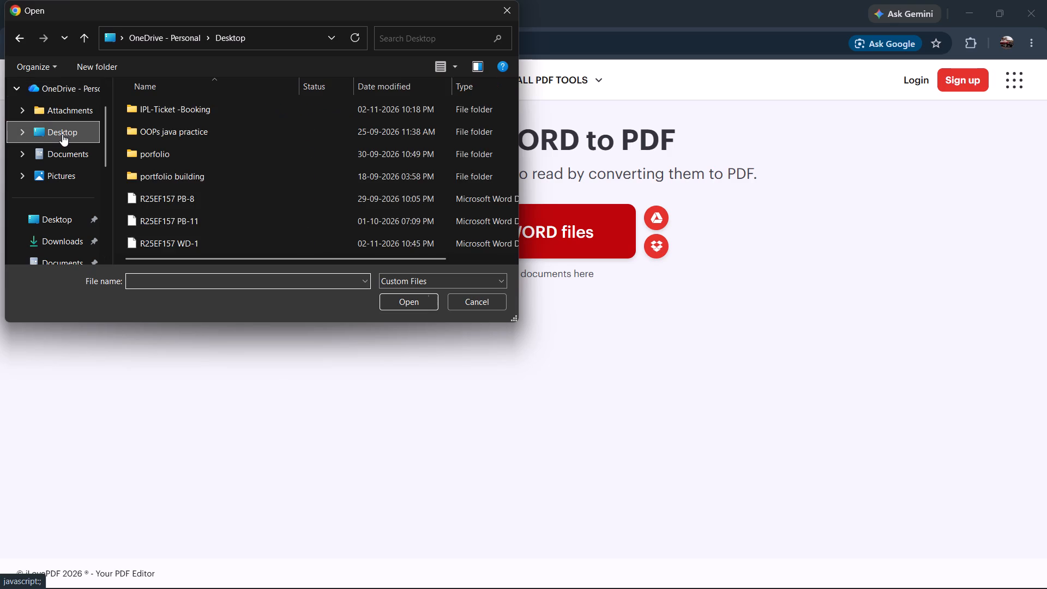
{"action": "left_click", "coordinate": [173, 116]}
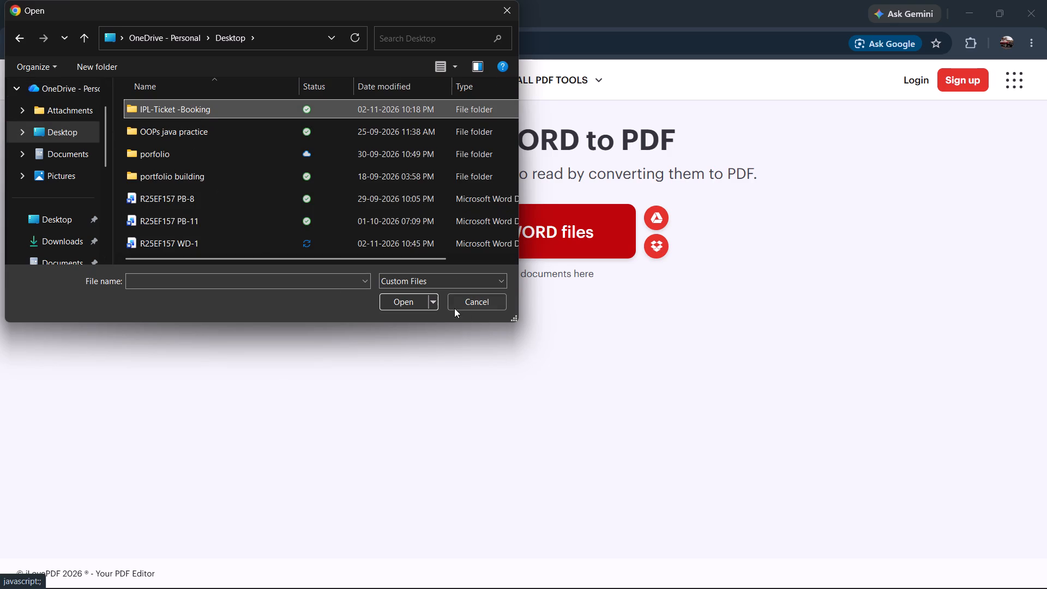
{"action": "left_click", "coordinate": [413, 303]}
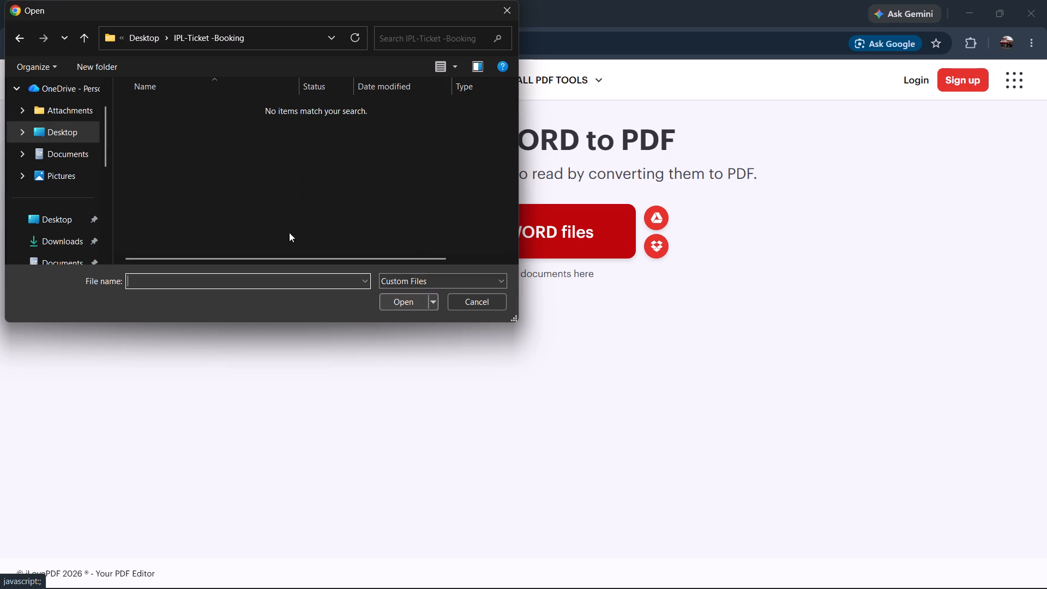
{"action": "left_click", "coordinate": [83, 120]}
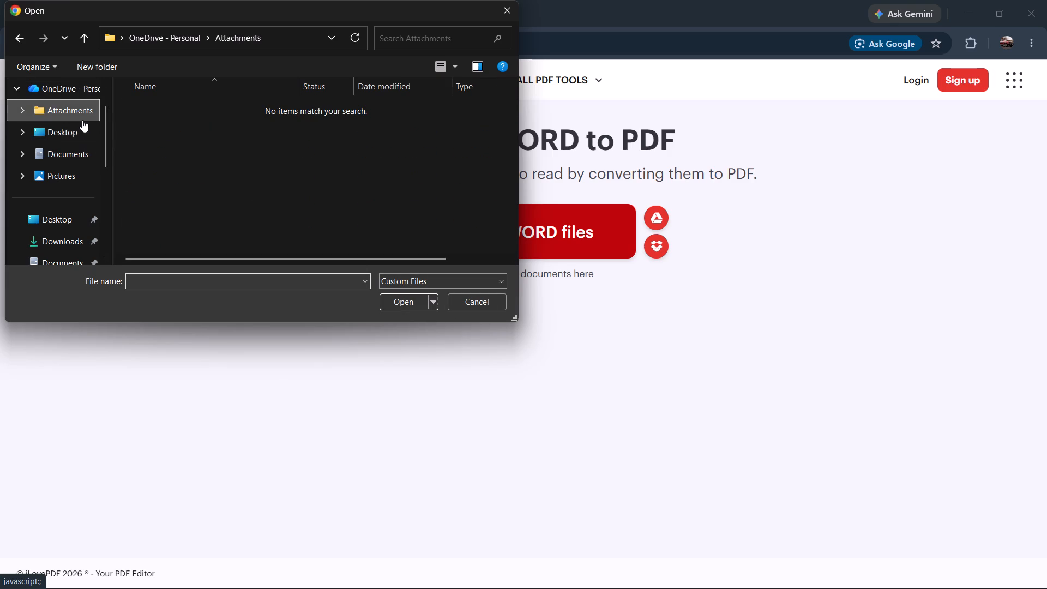
{"action": "left_click", "coordinate": [67, 129]}
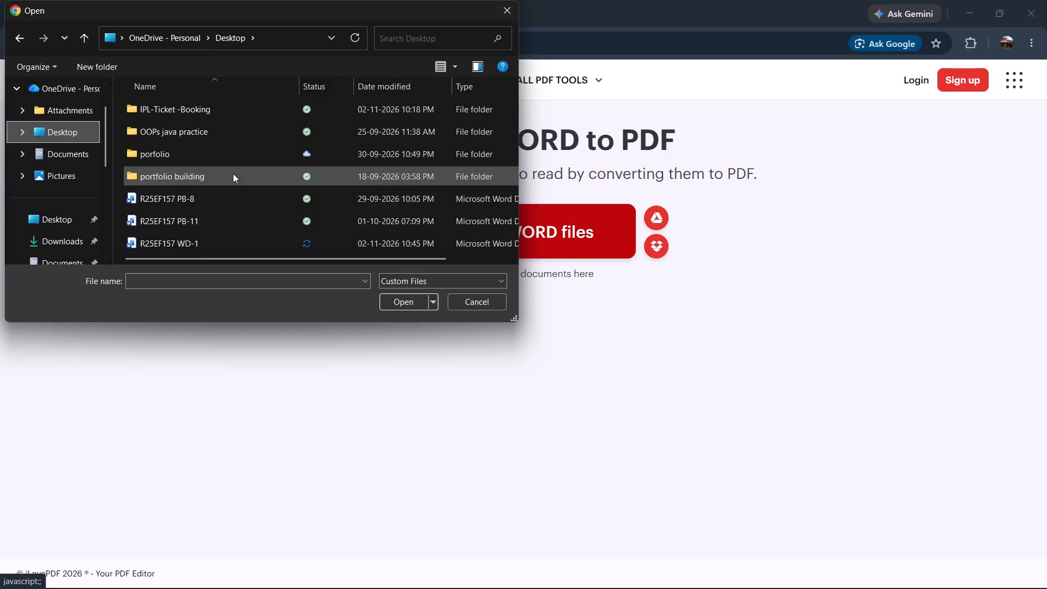
{"action": "scroll", "coordinate": [233, 173], "scroll_direction": "down", "scroll_amount": 3}
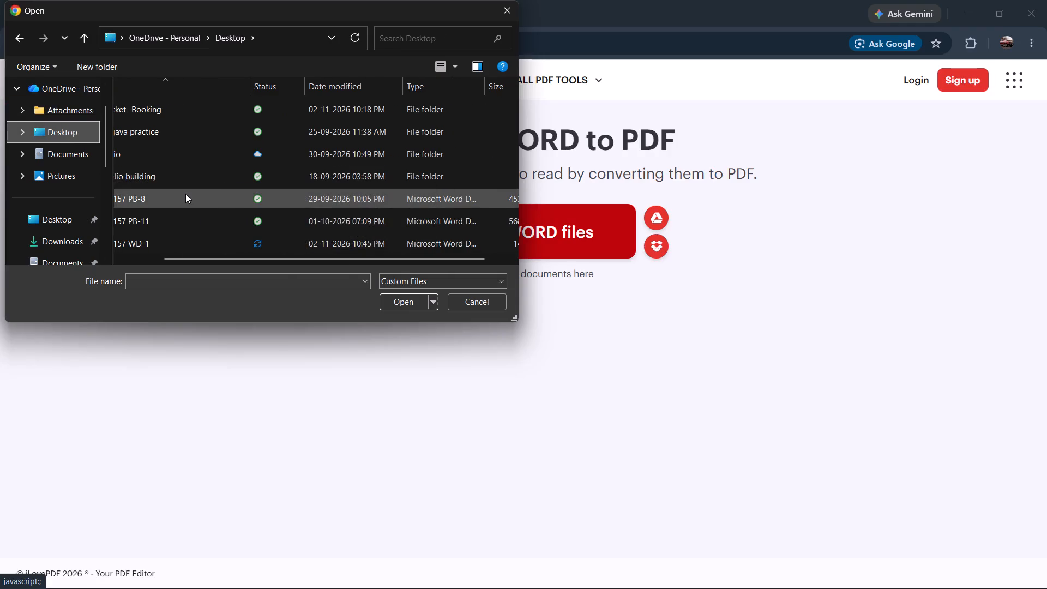
{"action": "left_click", "coordinate": [177, 247]}
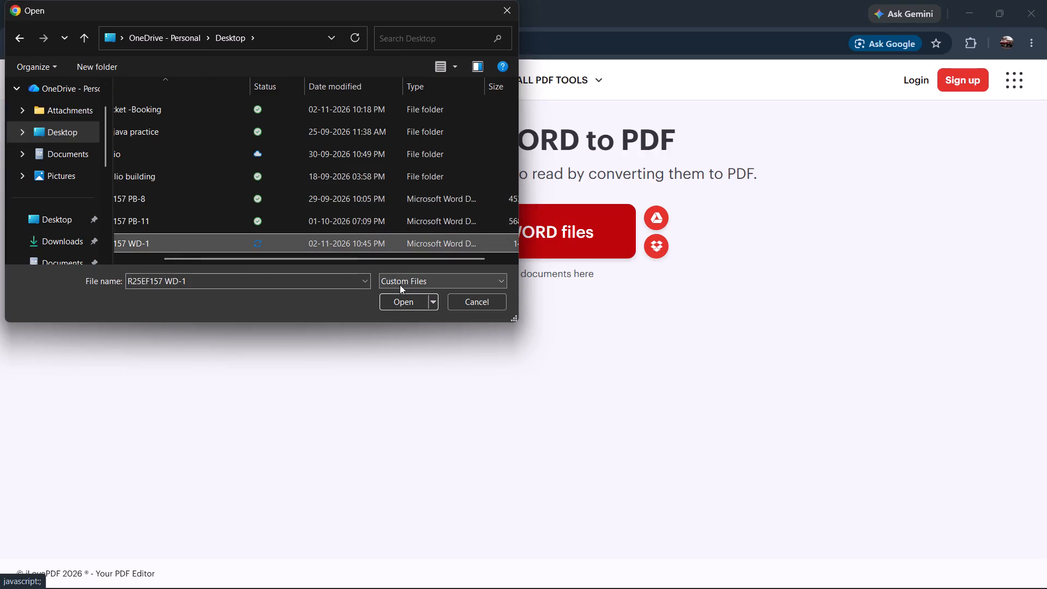
{"action": "left_click", "coordinate": [398, 302]}
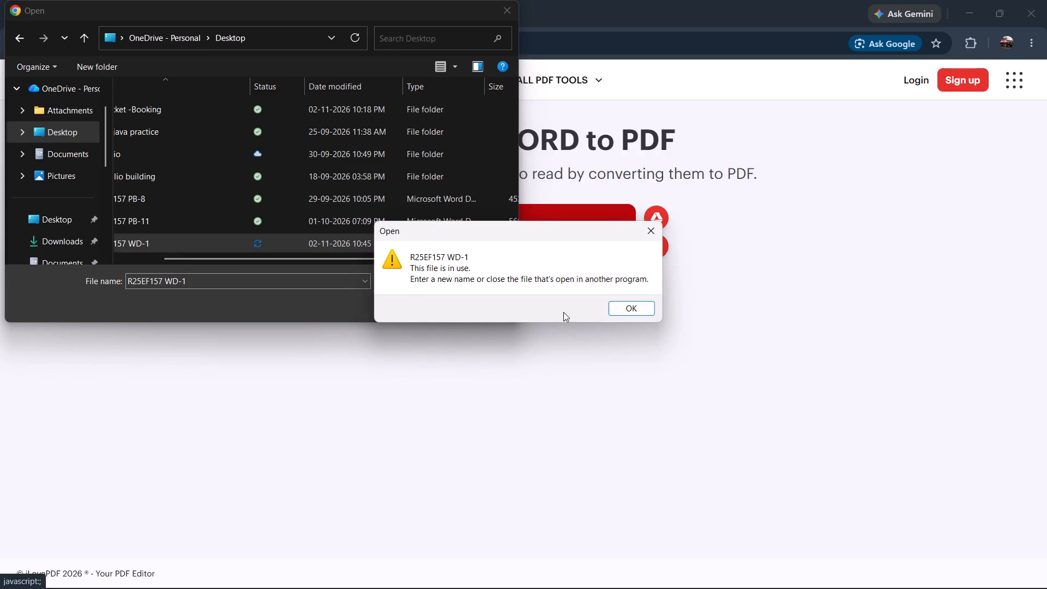
{"action": "left_click", "coordinate": [629, 312]}
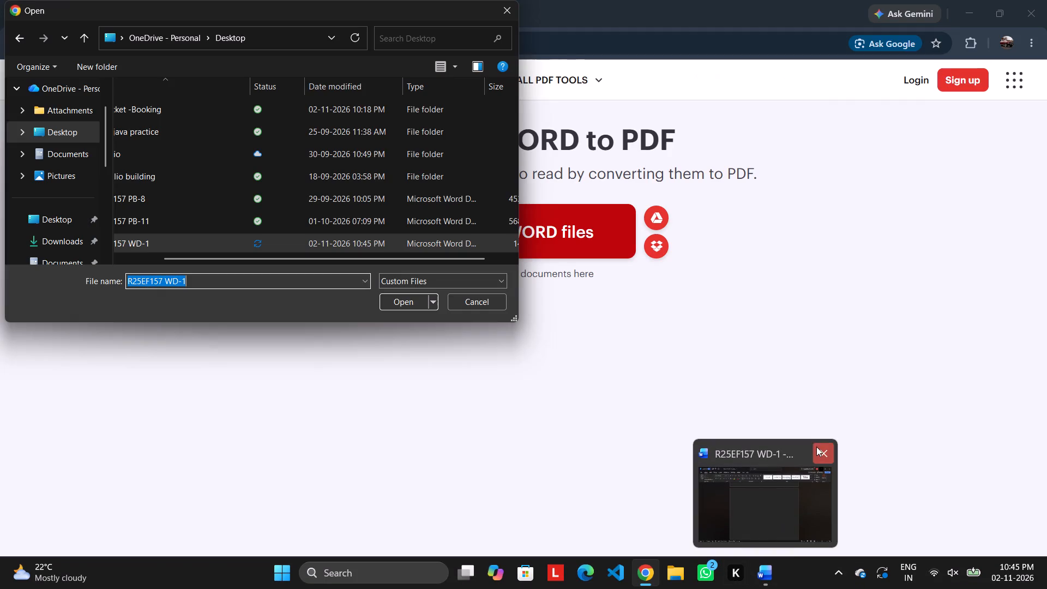
Close the WD-1 document in Word and upload it to the iLovePDF converter.
{"action": "left_click", "coordinate": [816, 447]}
{"action": "left_click", "coordinate": [825, 449]}
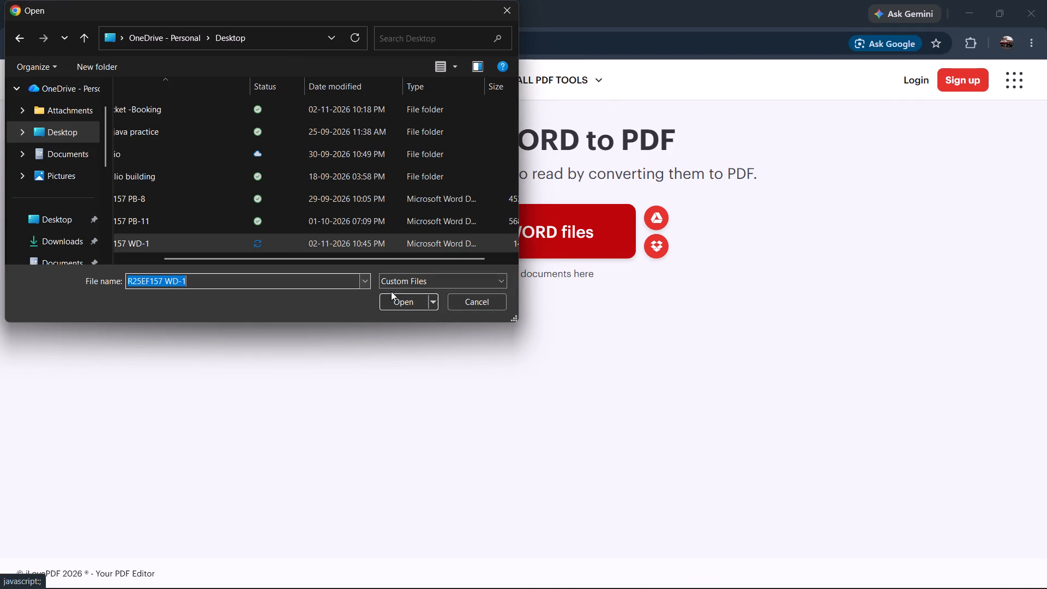
{"action": "left_click", "coordinate": [397, 300]}
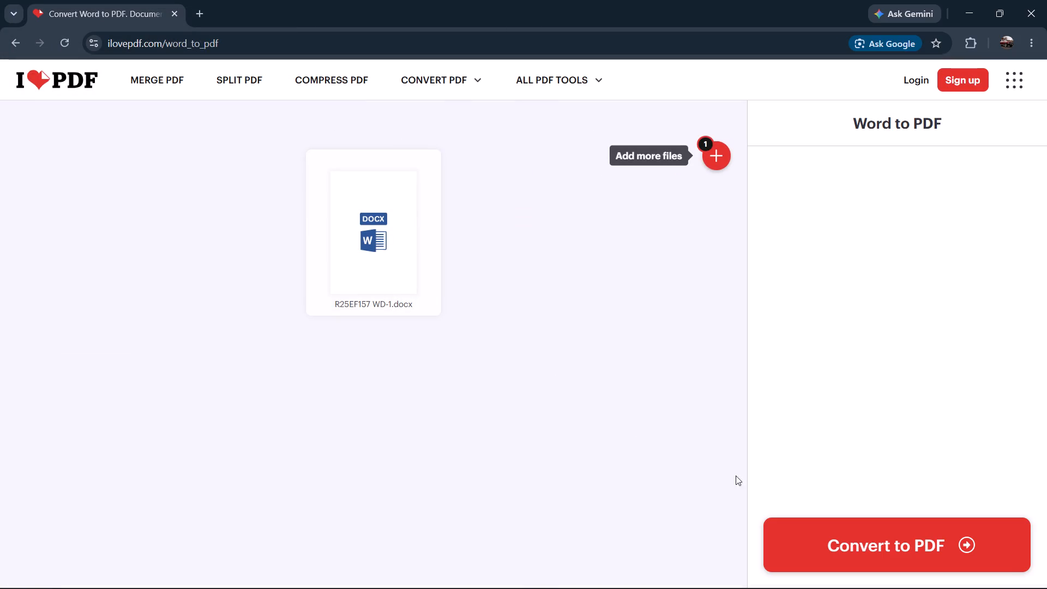
Convert the WD-1 document to PDF, download the resulting file and minimize Chrome.
{"action": "left_click", "coordinate": [870, 547]}
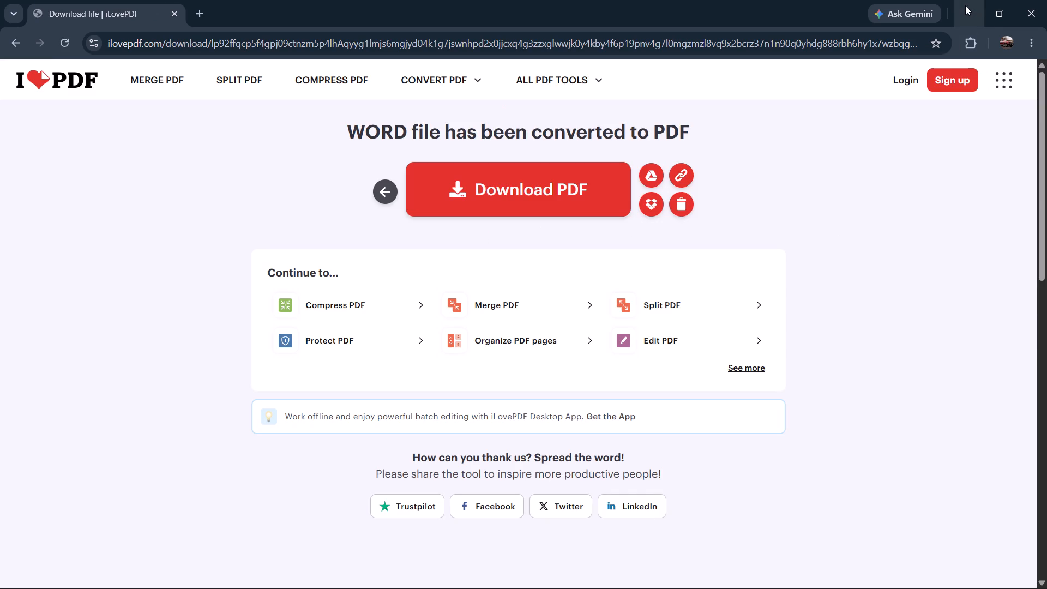
{"action": "left_click", "coordinate": [504, 191]}
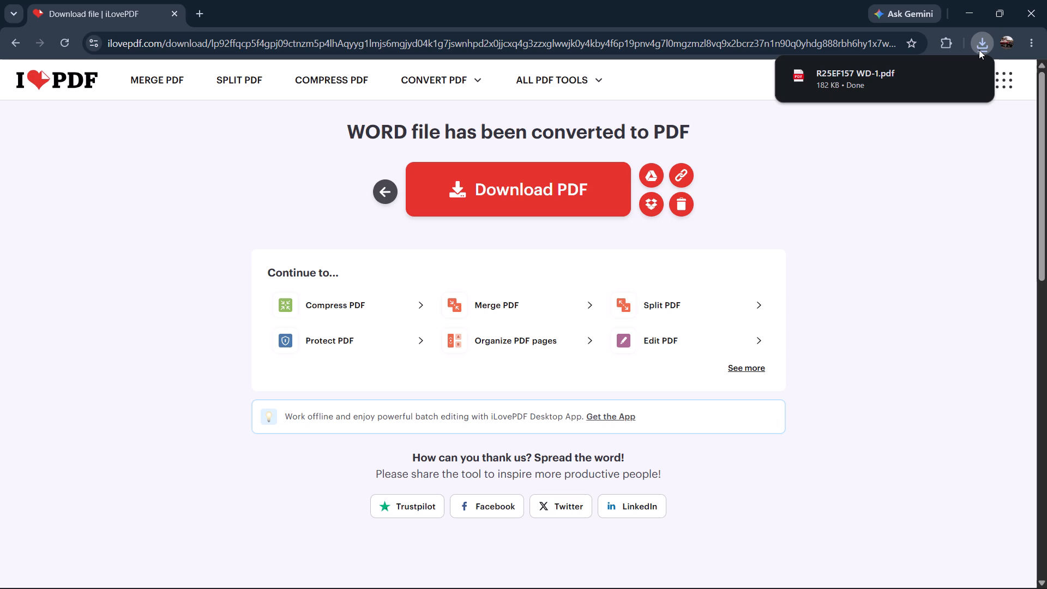
{"action": "left_click", "coordinate": [980, 10]}
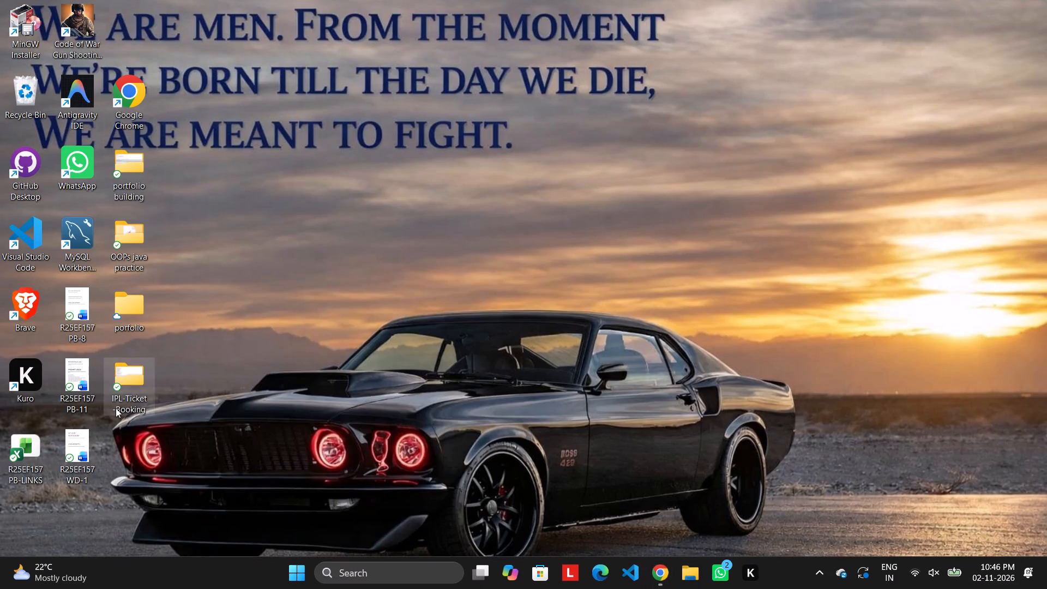
Delete the WD-1 Word document from the desktop.
{"action": "right_click", "coordinate": [80, 432]}
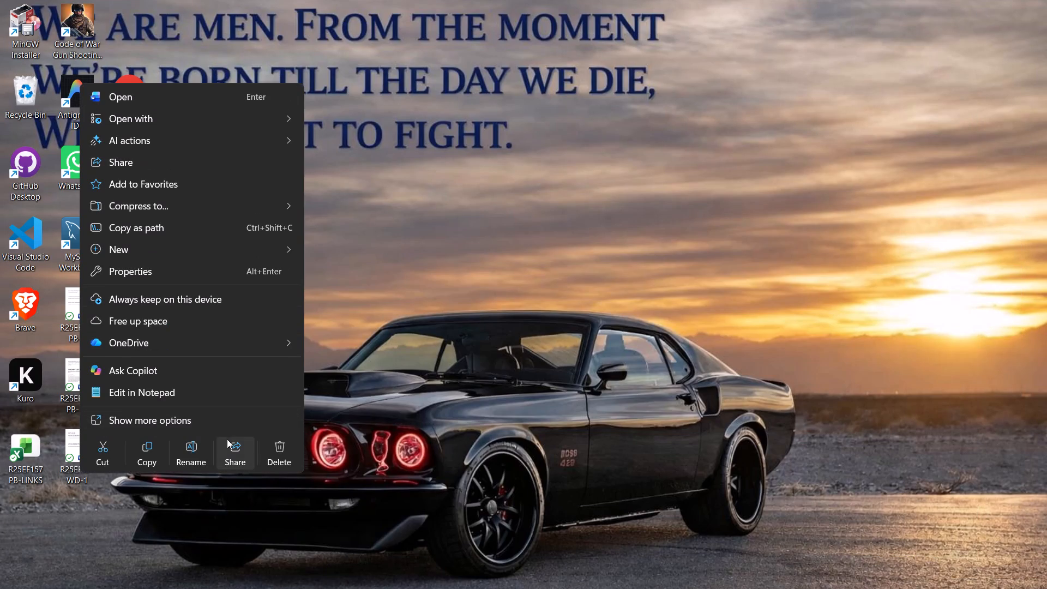
{"action": "left_click", "coordinate": [281, 444]}
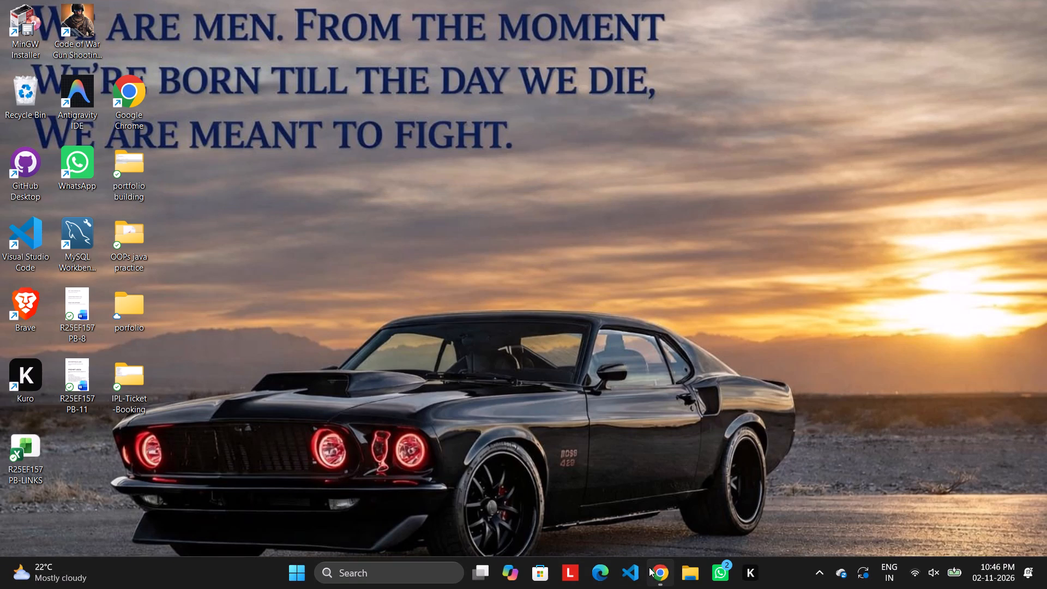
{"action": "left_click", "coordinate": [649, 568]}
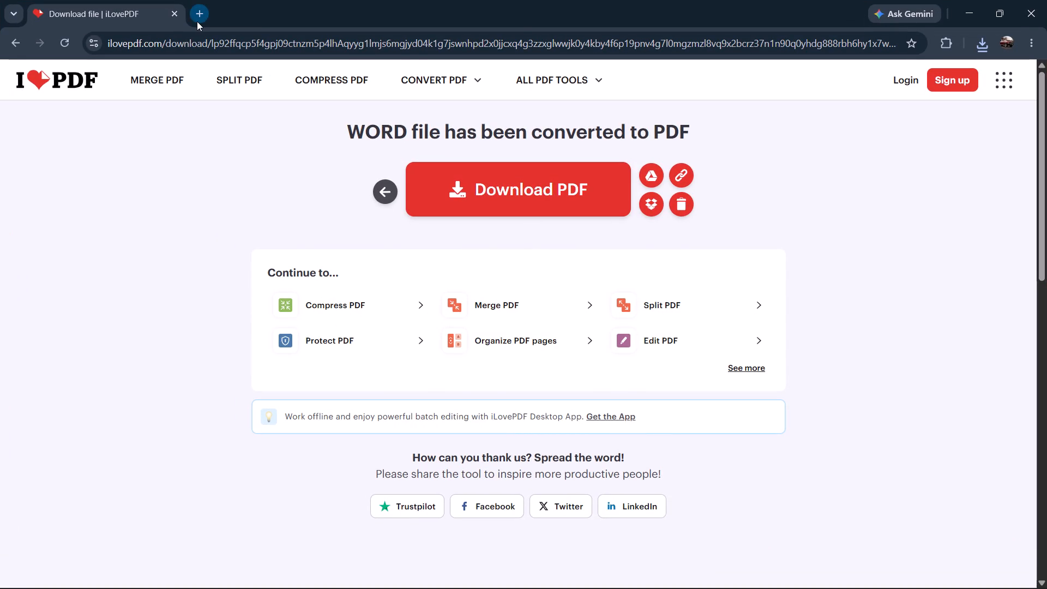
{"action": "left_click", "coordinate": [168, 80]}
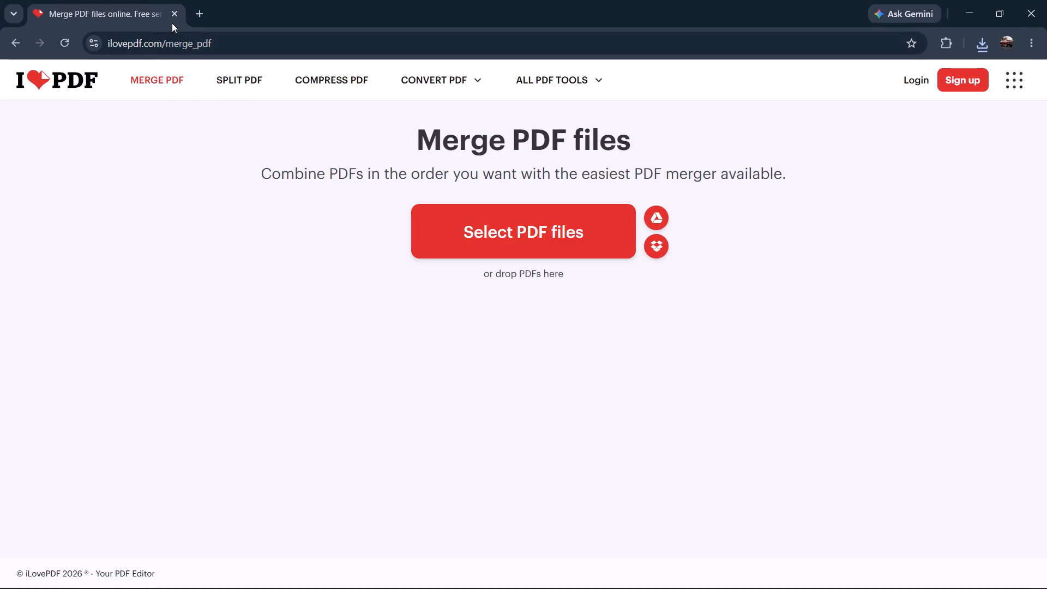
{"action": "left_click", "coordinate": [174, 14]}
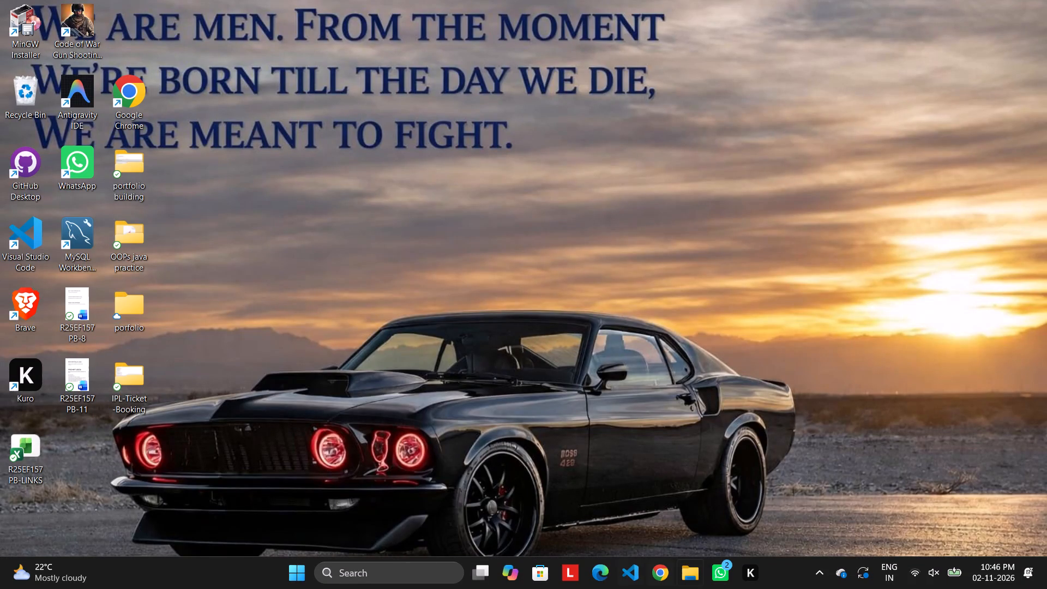
Reopen Chrome, search for i love pdf and open the Edit PDF tool on the iLovePDF website.
{"action": "left_click", "coordinate": [653, 572]}
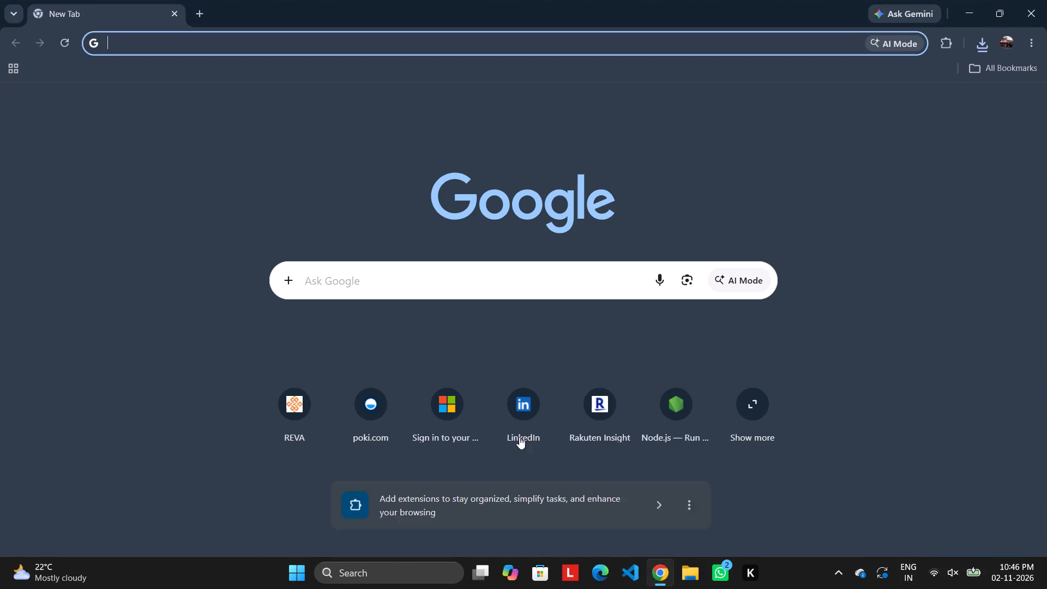
{"action": "left_click", "coordinate": [350, 287]}
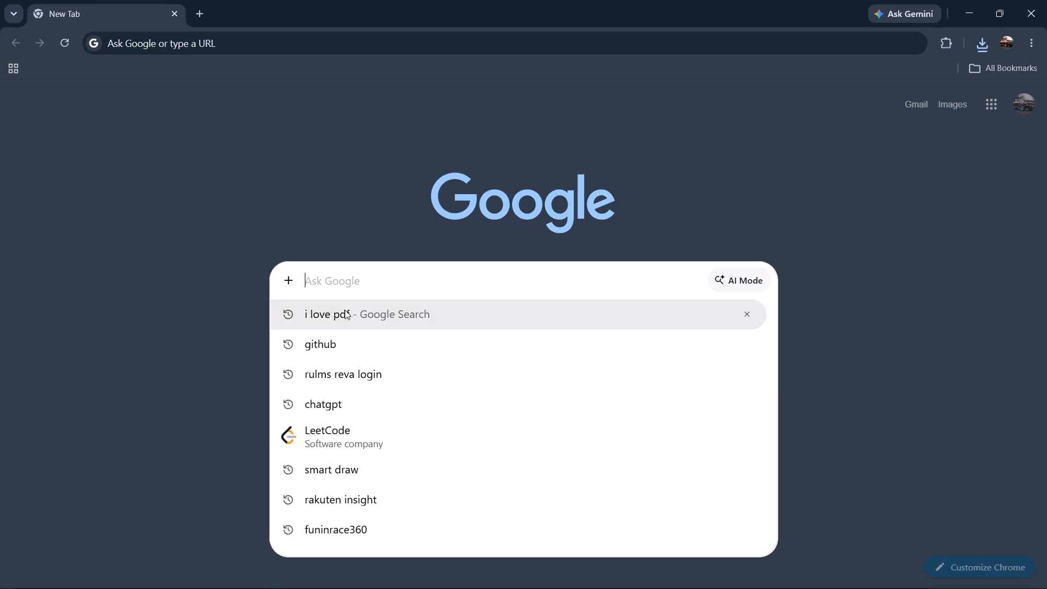
{"action": "left_click", "coordinate": [343, 316]}
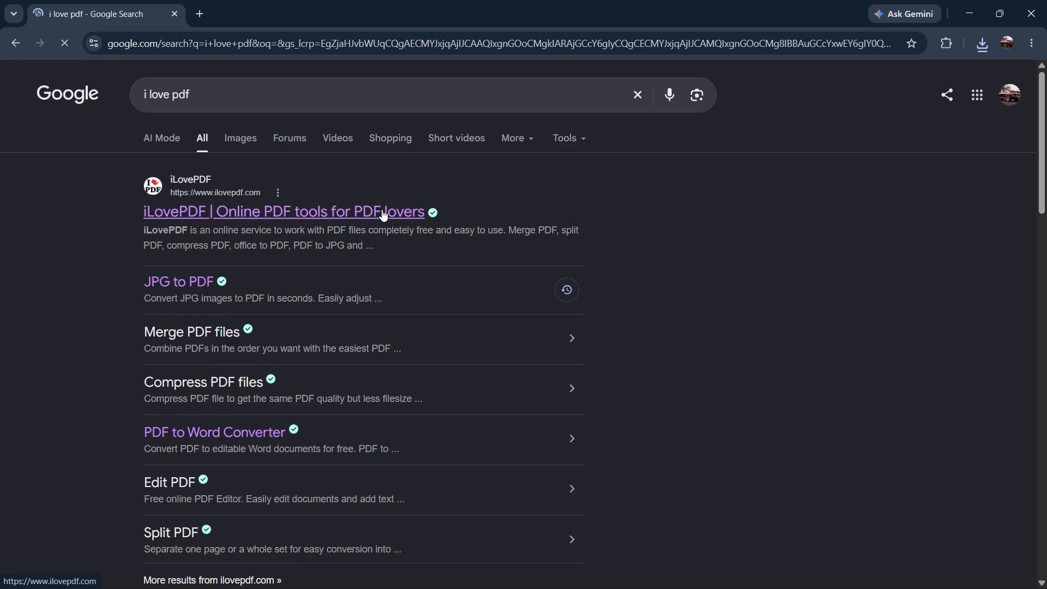
{"action": "left_click", "coordinate": [382, 209]}
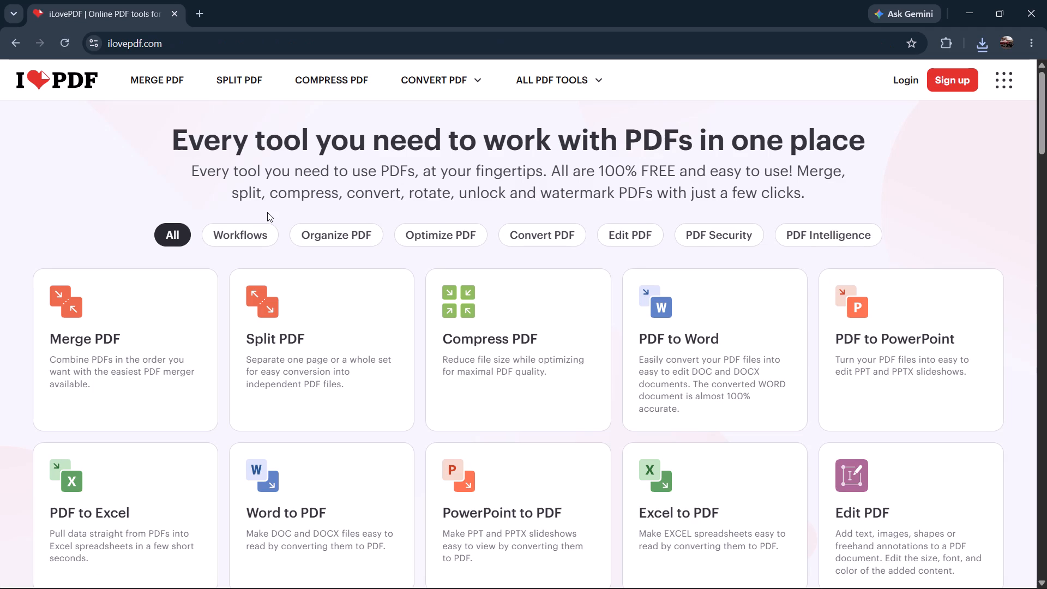
{"action": "scroll", "coordinate": [267, 212], "scroll_direction": "down", "scroll_amount": 4}
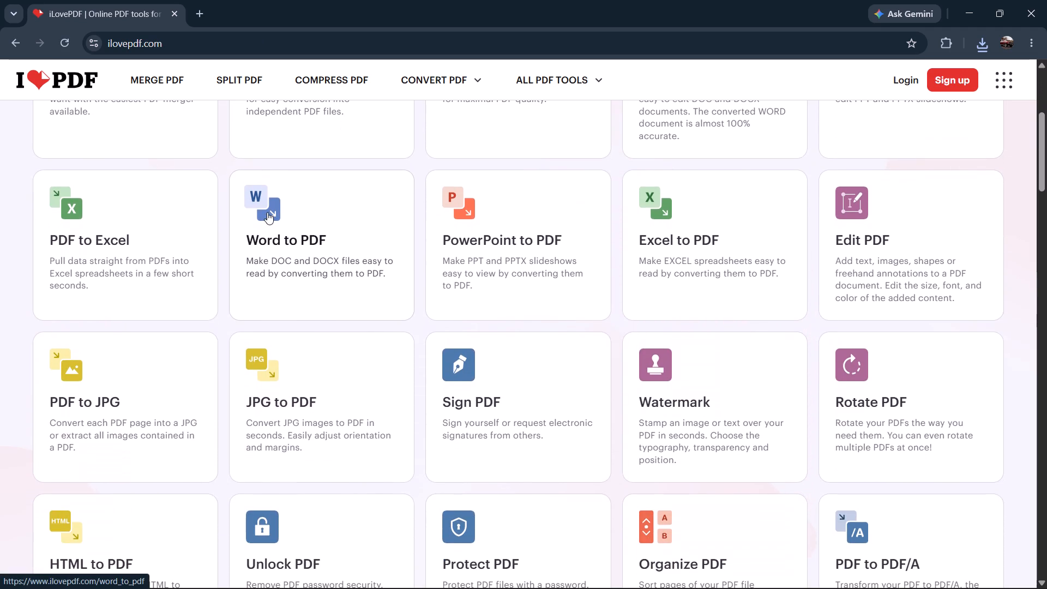
{"action": "scroll", "coordinate": [266, 212], "scroll_direction": "down", "scroll_amount": 2}
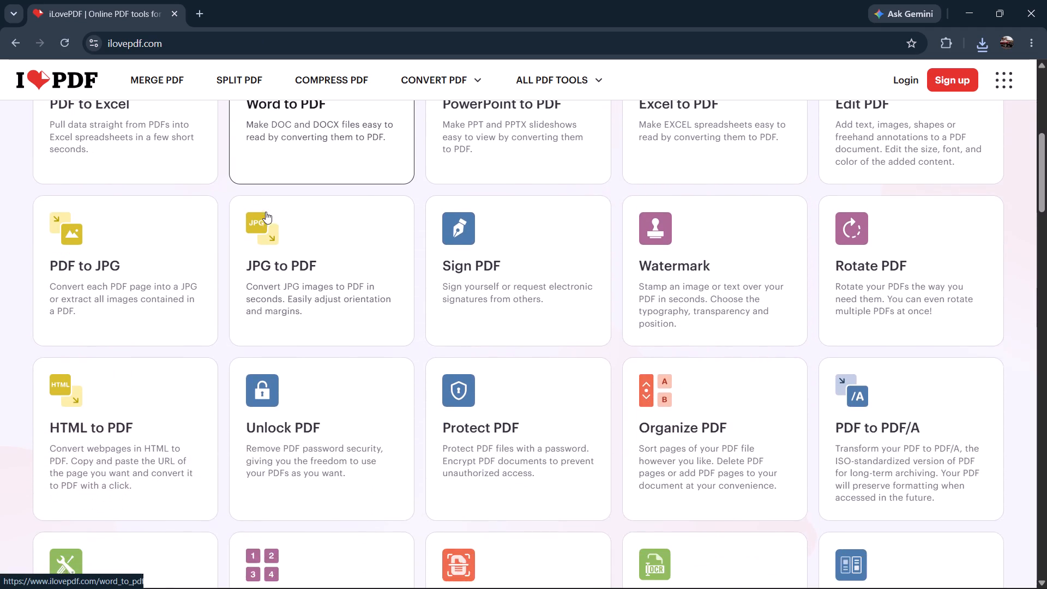
{"action": "scroll", "coordinate": [266, 212], "scroll_direction": "up", "scroll_amount": 2}
{"action": "left_click", "coordinate": [892, 227]}
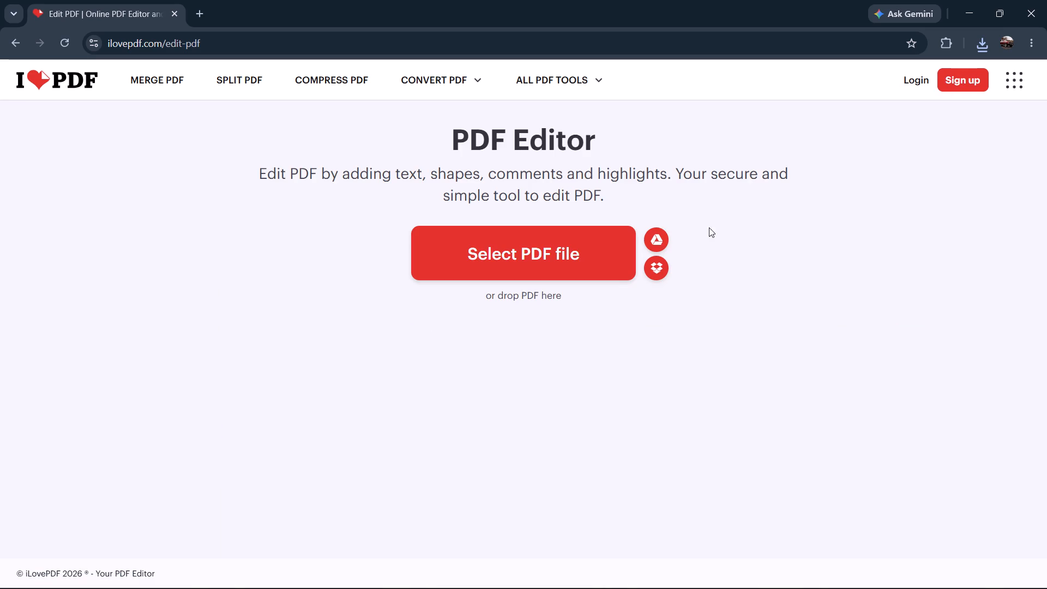
Upload the WD-1 PDF from the Downloads folder to the PDF editor.
{"action": "left_click", "coordinate": [587, 251]}
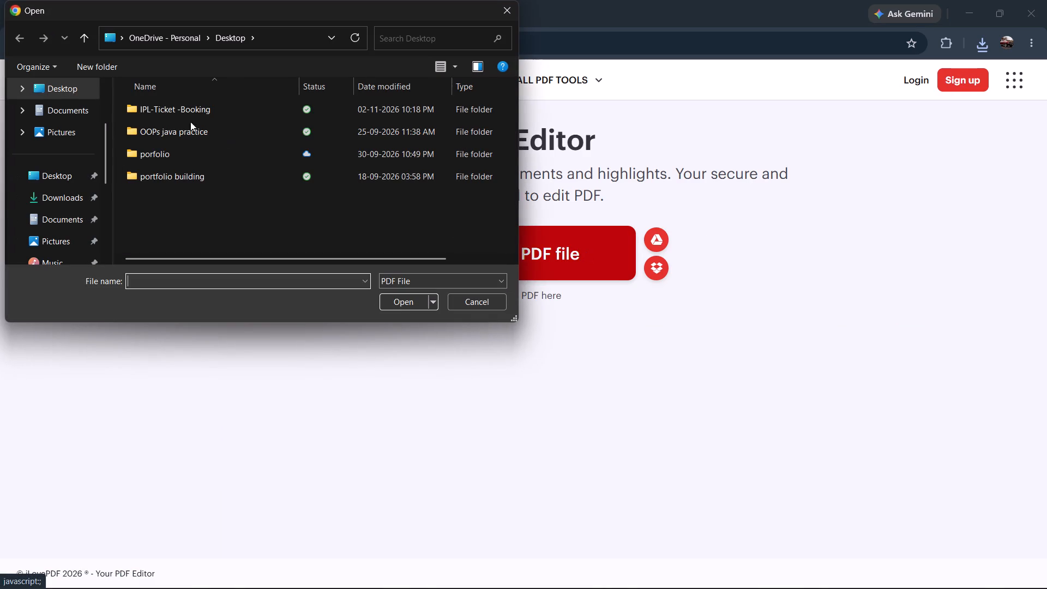
{"action": "scroll", "coordinate": [56, 207], "scroll_direction": "down", "scroll_amount": 3}
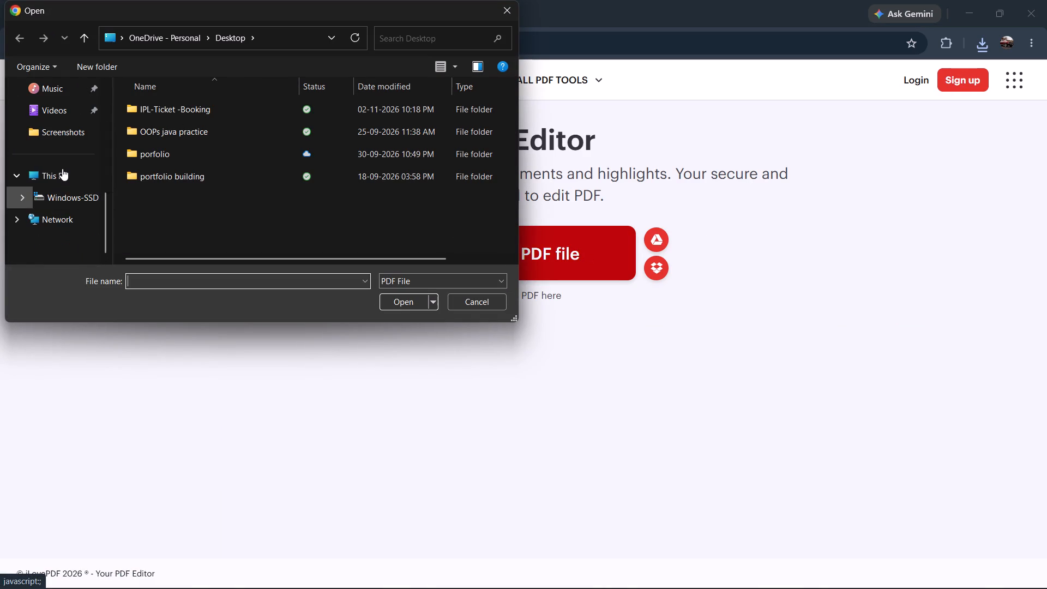
{"action": "scroll", "coordinate": [62, 169], "scroll_direction": "up", "scroll_amount": 2}
{"action": "left_click", "coordinate": [63, 161]}
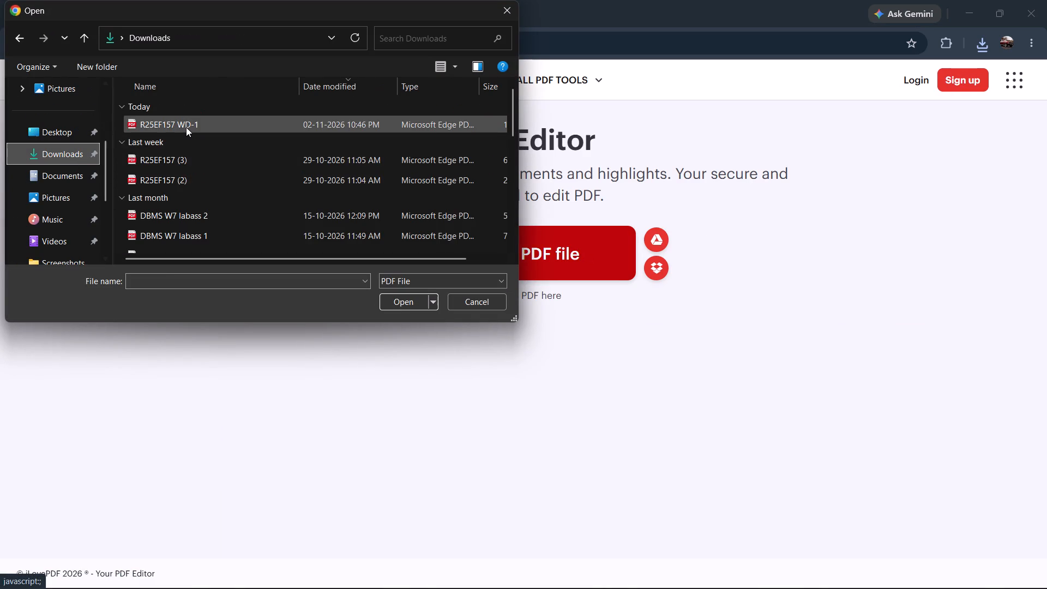
{"action": "left_click", "coordinate": [186, 127]}
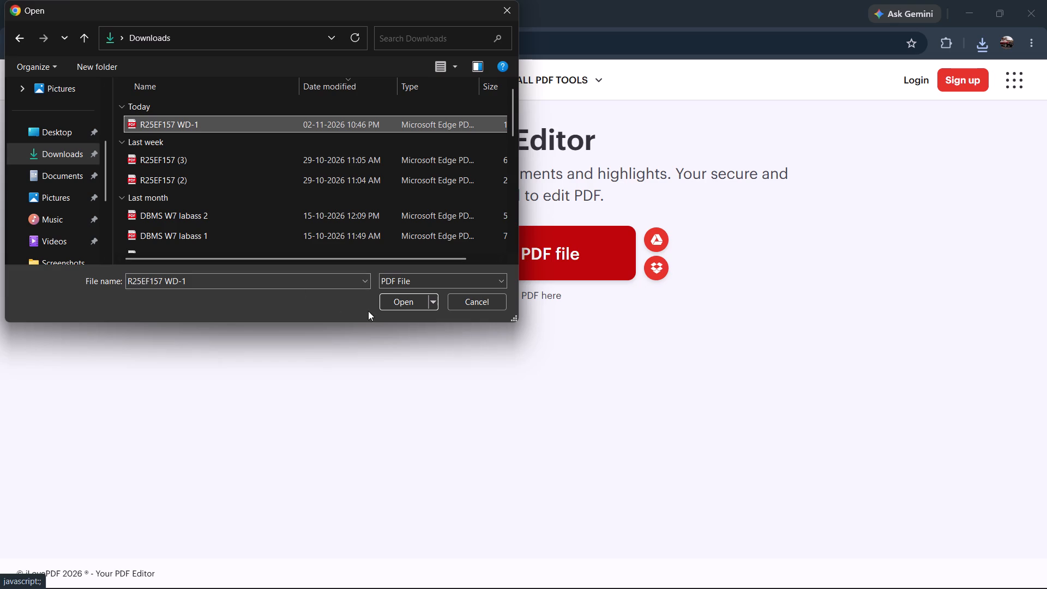
{"action": "left_click", "coordinate": [400, 298]}
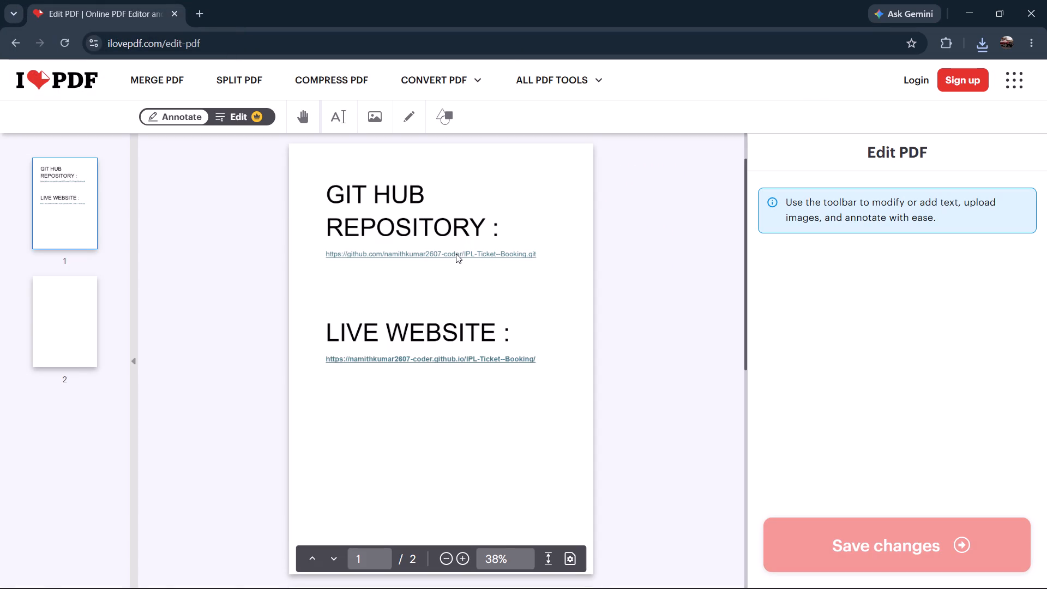
Review the pages of the uploaded WD-1 PDF and go to page 2.
{"action": "scroll", "coordinate": [455, 254], "scroll_direction": "down", "scroll_amount": 4}
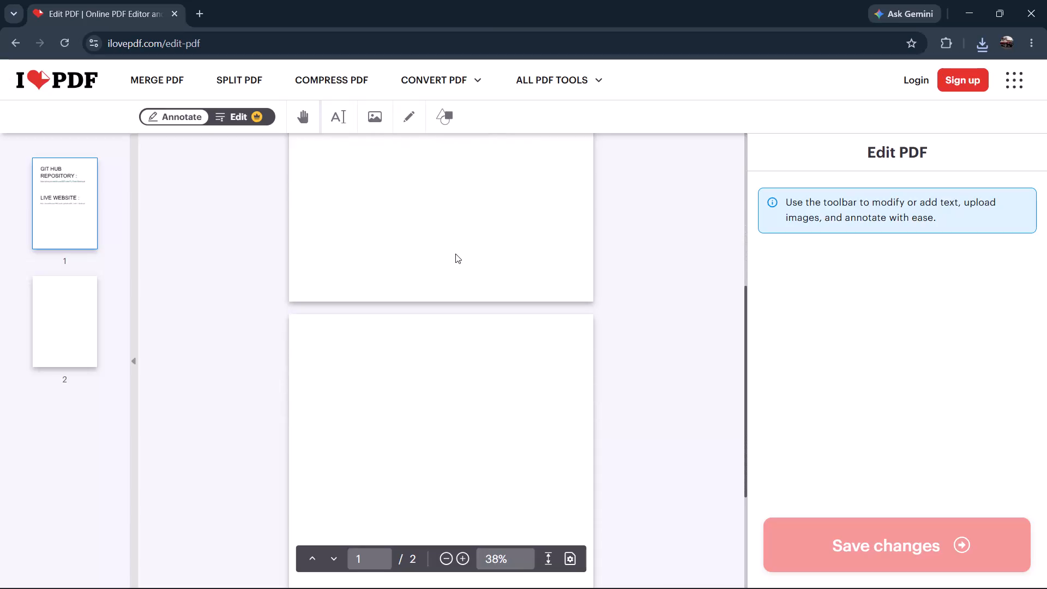
{"action": "scroll", "coordinate": [455, 254], "scroll_direction": "up", "scroll_amount": 3}
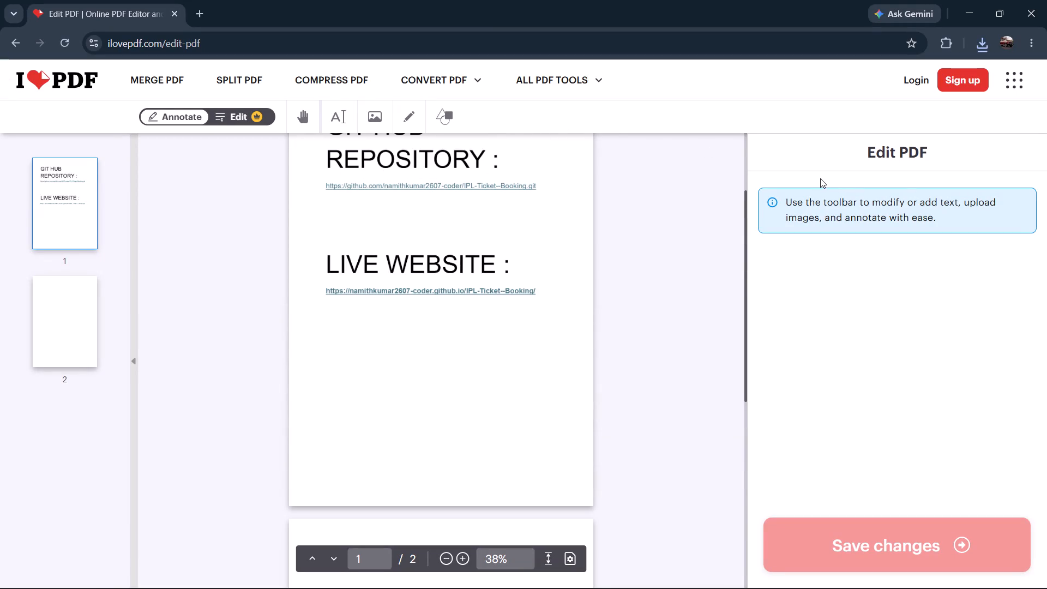
{"action": "scroll", "coordinate": [789, 245], "scroll_direction": "down", "scroll_amount": 4}
{"action": "scroll", "coordinate": [574, 317], "scroll_direction": "down", "scroll_amount": 1}
{"action": "left_click", "coordinate": [62, 303]}
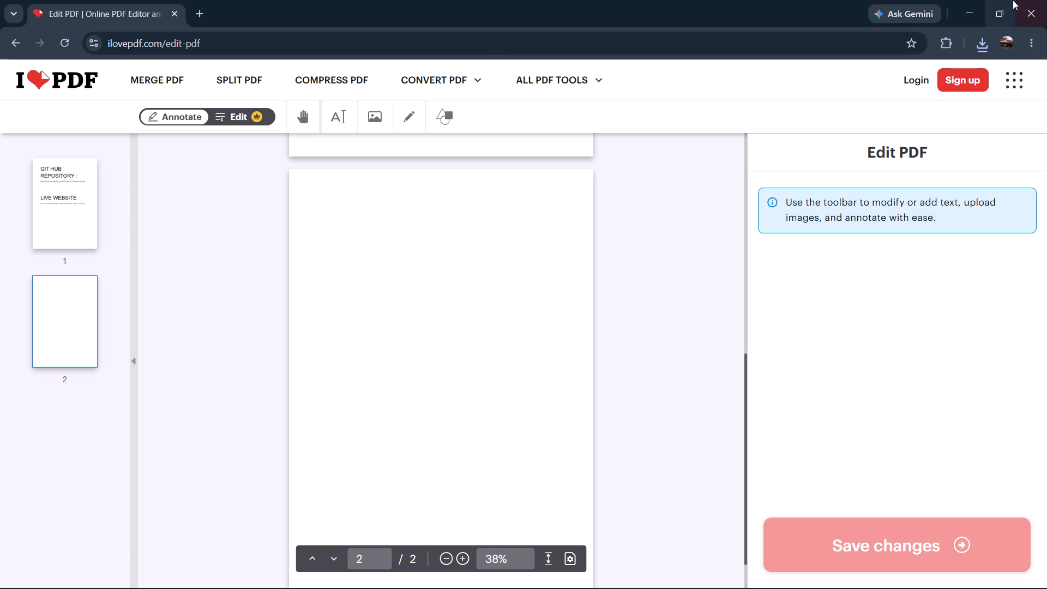
Arrange Chrome and File Explorer side by side and show the Screenshots folder in File Explorer.
{"action": "left_click", "coordinate": [988, 47]}
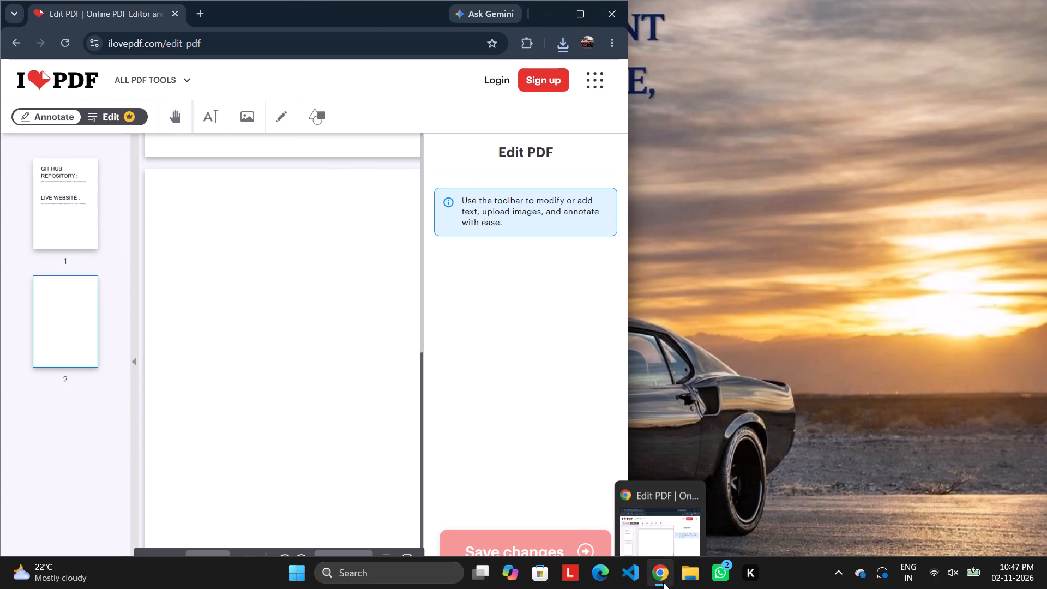
{"action": "left_click", "coordinate": [700, 572]}
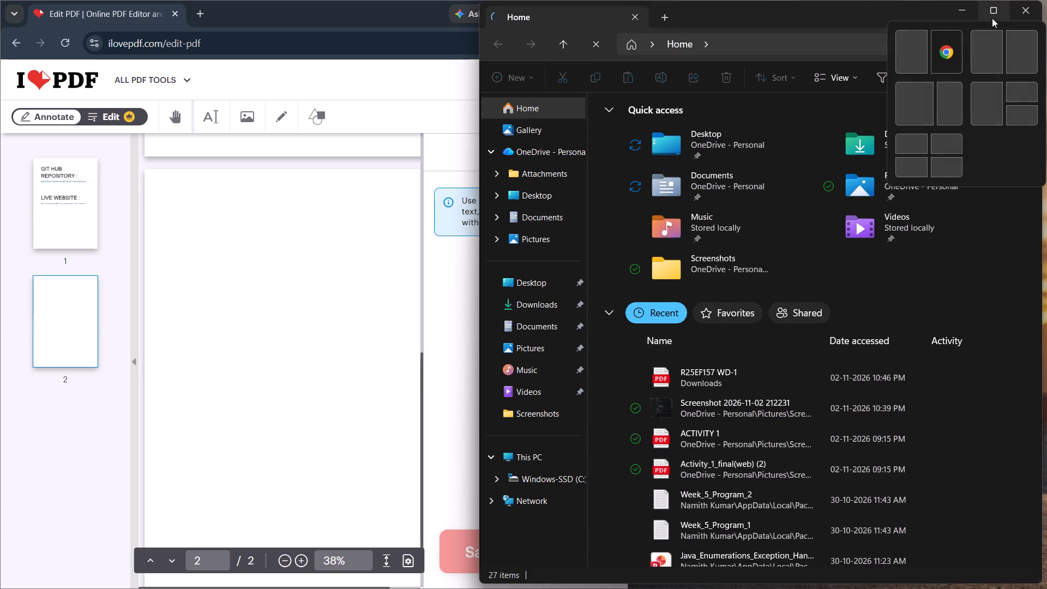
{"action": "left_click", "coordinate": [957, 110]}
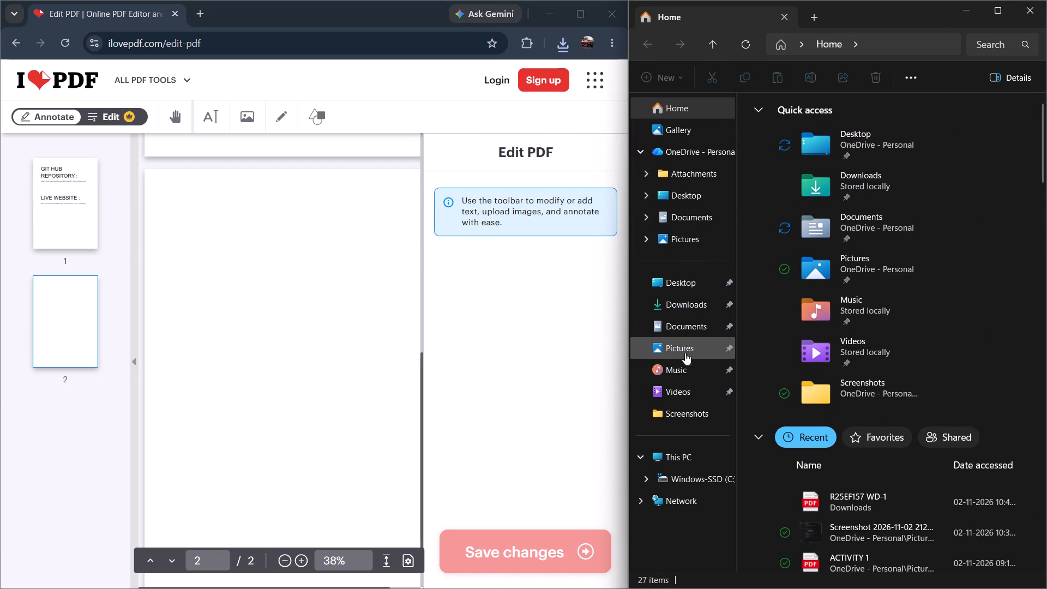
{"action": "left_click", "coordinate": [691, 413]}
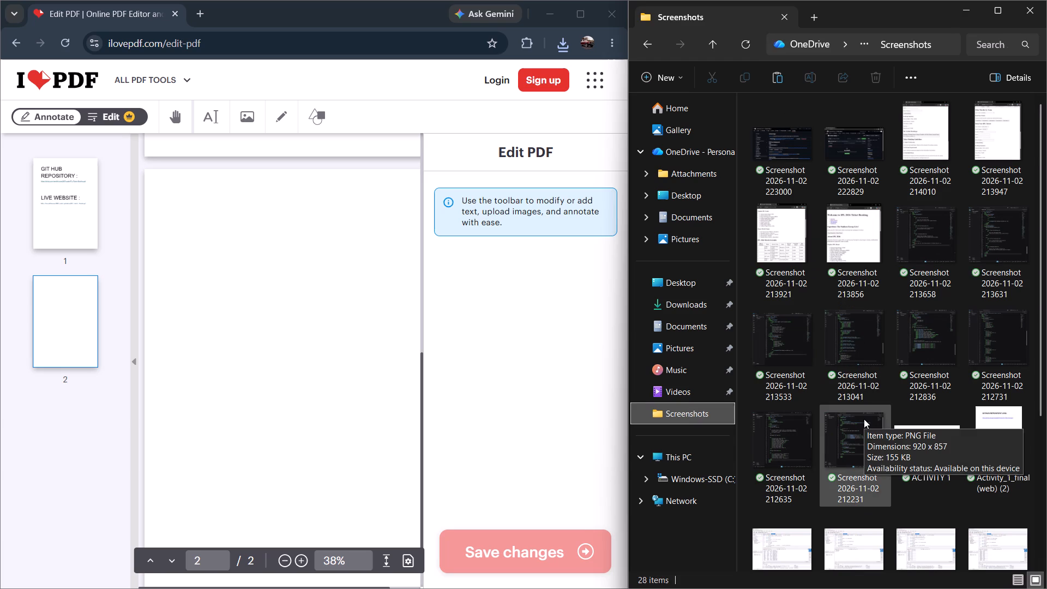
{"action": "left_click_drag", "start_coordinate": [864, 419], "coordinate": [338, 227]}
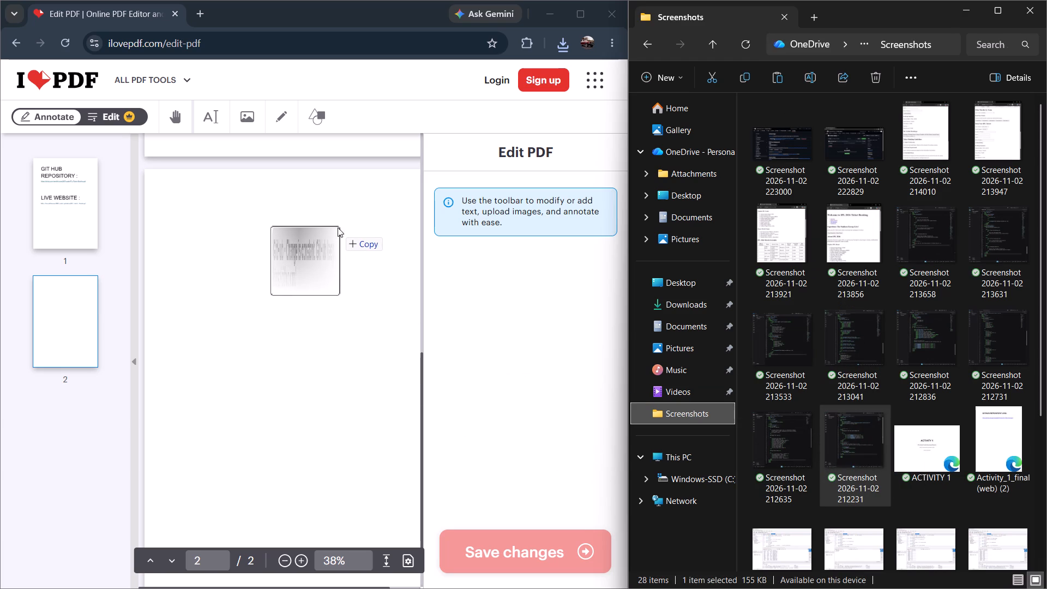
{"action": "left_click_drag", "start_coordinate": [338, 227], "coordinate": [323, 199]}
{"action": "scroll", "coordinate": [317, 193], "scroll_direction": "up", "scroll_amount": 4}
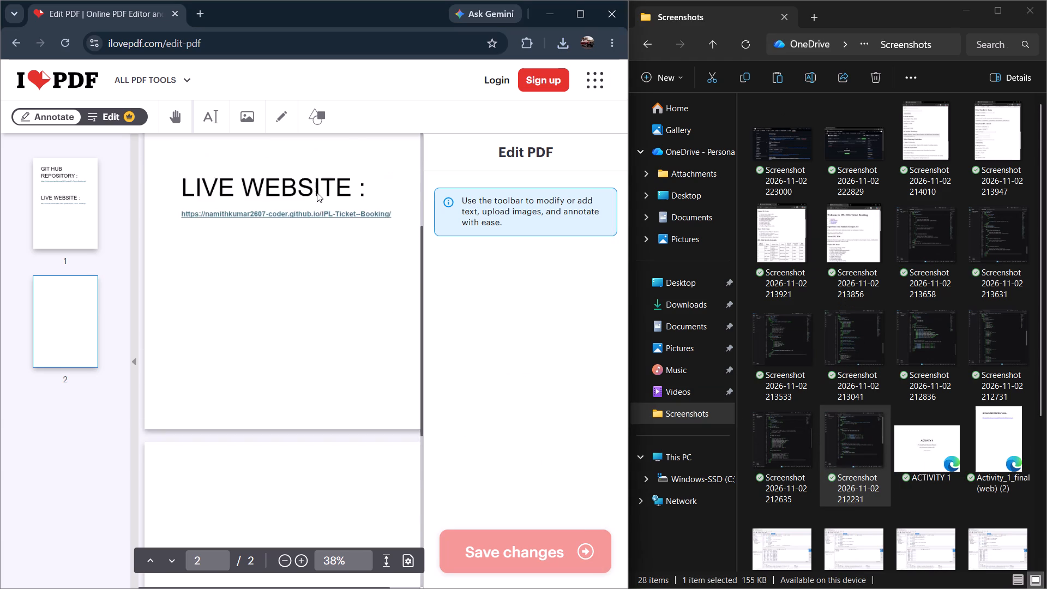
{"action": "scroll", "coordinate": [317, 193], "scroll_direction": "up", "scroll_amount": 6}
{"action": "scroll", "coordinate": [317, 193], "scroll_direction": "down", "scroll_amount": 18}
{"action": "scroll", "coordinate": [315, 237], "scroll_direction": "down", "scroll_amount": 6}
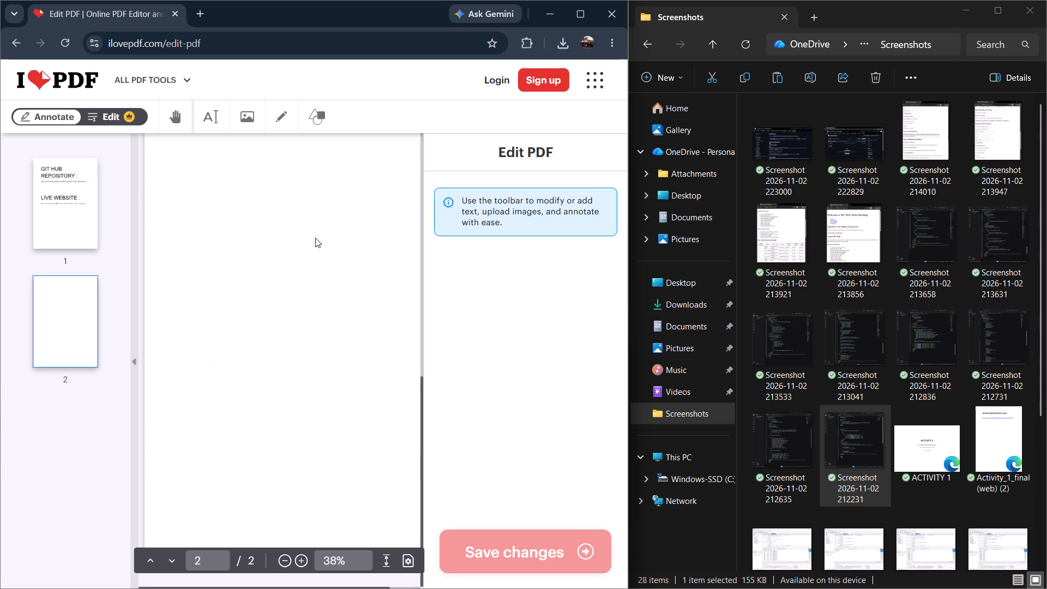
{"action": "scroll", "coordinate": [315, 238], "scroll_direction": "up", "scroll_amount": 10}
Start adding an image to the PDF and look through the Screenshots folder for the project screenshots.
{"action": "left_click", "coordinate": [282, 124]}
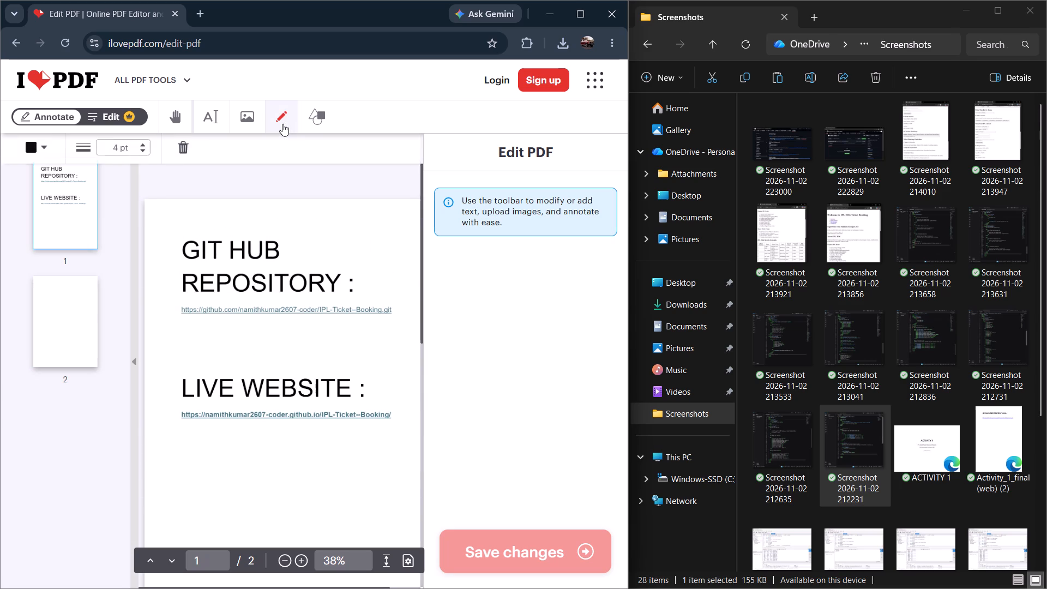
{"action": "left_click", "coordinate": [249, 113]}
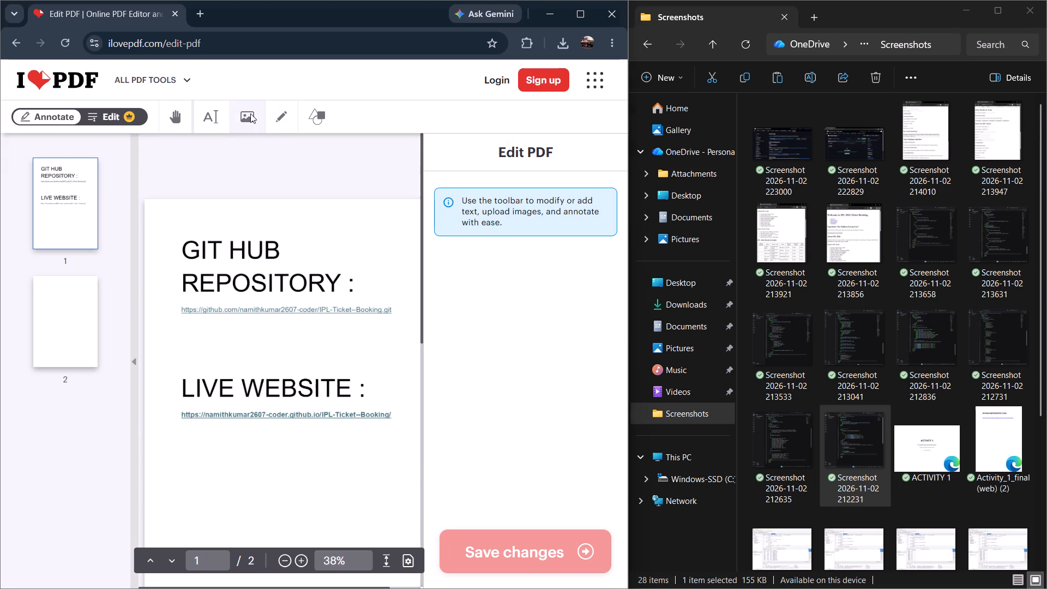
{"action": "scroll", "coordinate": [76, 183], "scroll_direction": "down", "scroll_amount": 5}
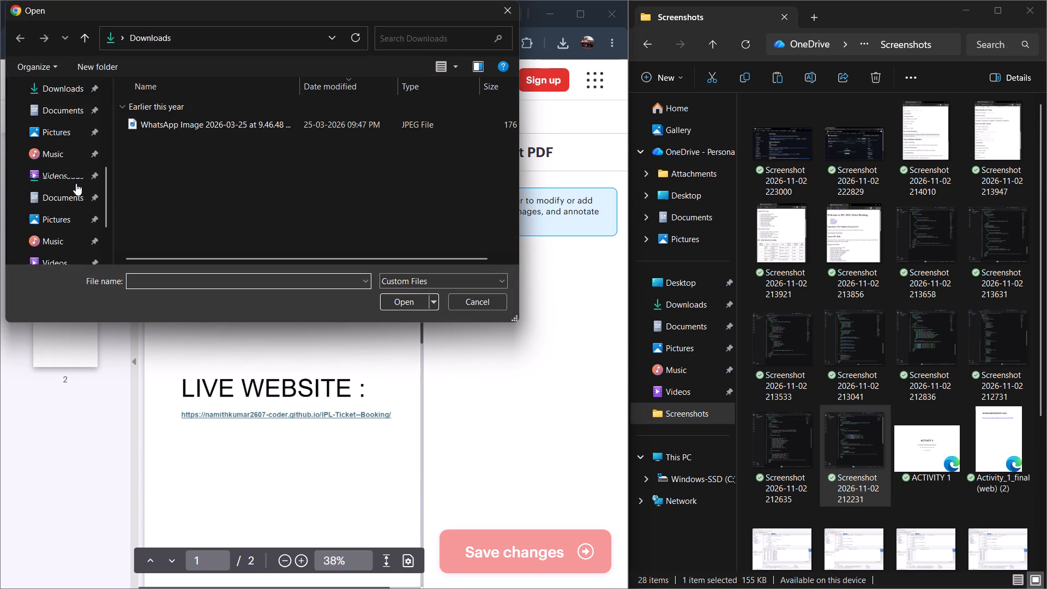
{"action": "left_click", "coordinate": [80, 131]}
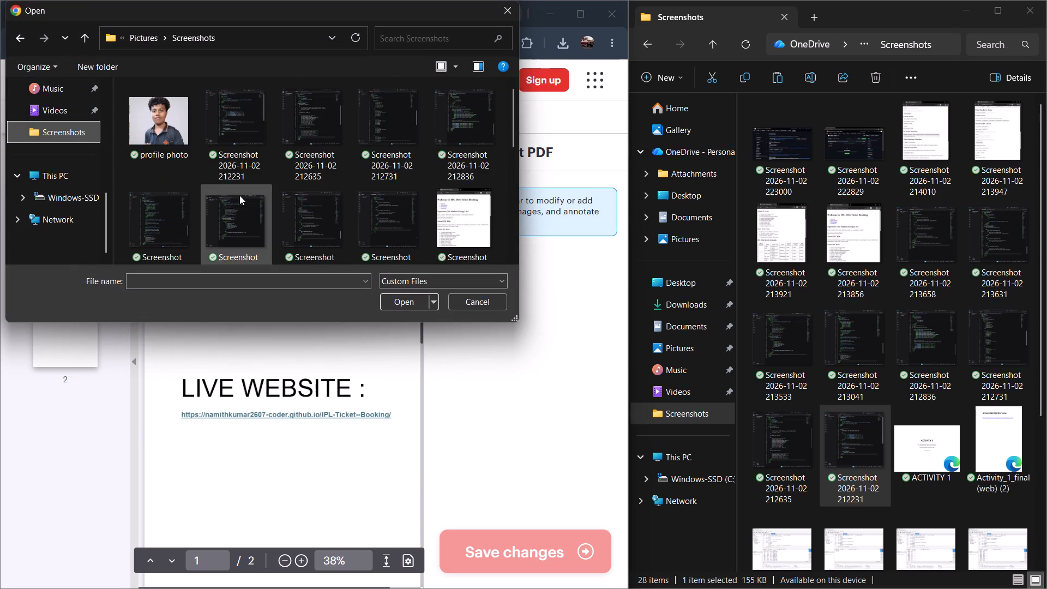
{"action": "scroll", "coordinate": [307, 169], "scroll_direction": "down", "scroll_amount": 5}
{"action": "scroll", "coordinate": [307, 167], "scroll_direction": "up", "scroll_amount": 4}
{"action": "scroll", "coordinate": [307, 167], "scroll_direction": "down", "scroll_amount": 1}
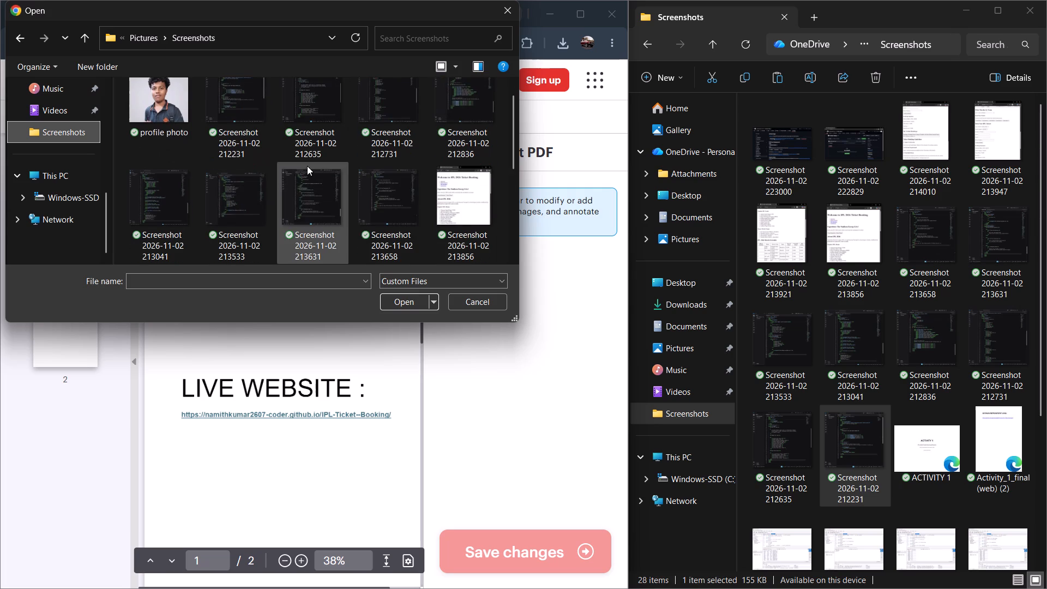
{"action": "scroll", "coordinate": [307, 166], "scroll_direction": "down", "scroll_amount": 1}
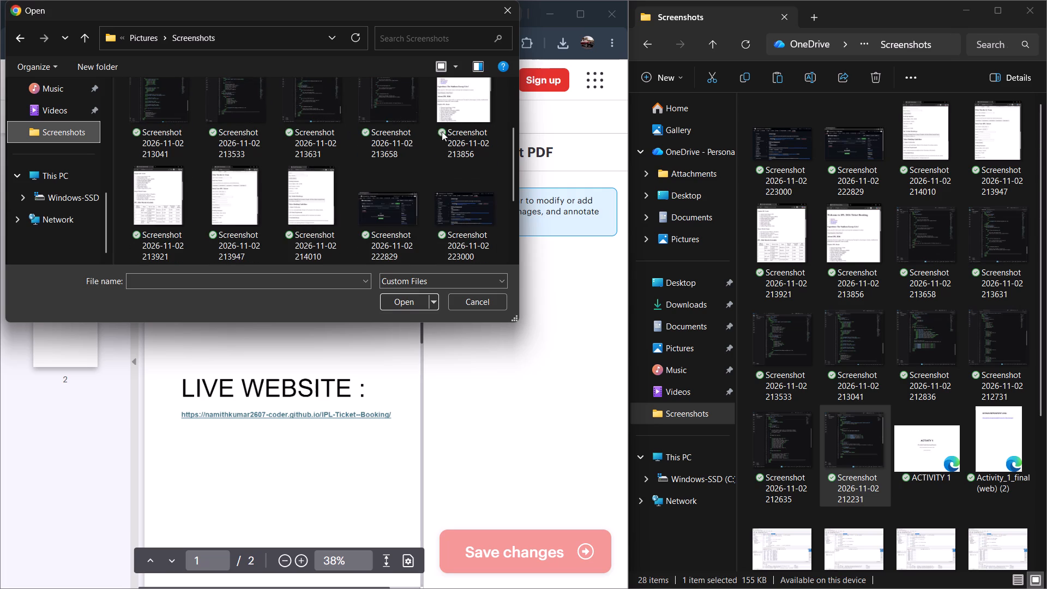
{"action": "scroll", "coordinate": [424, 116], "scroll_direction": "down", "scroll_amount": 2}
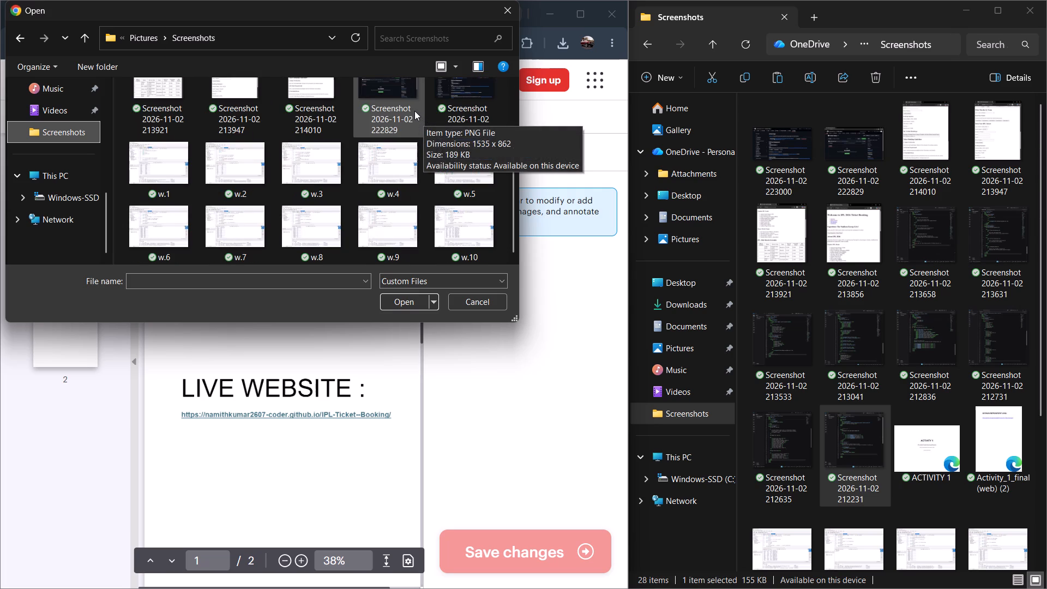
{"action": "scroll", "coordinate": [414, 111], "scroll_direction": "down", "scroll_amount": 1}
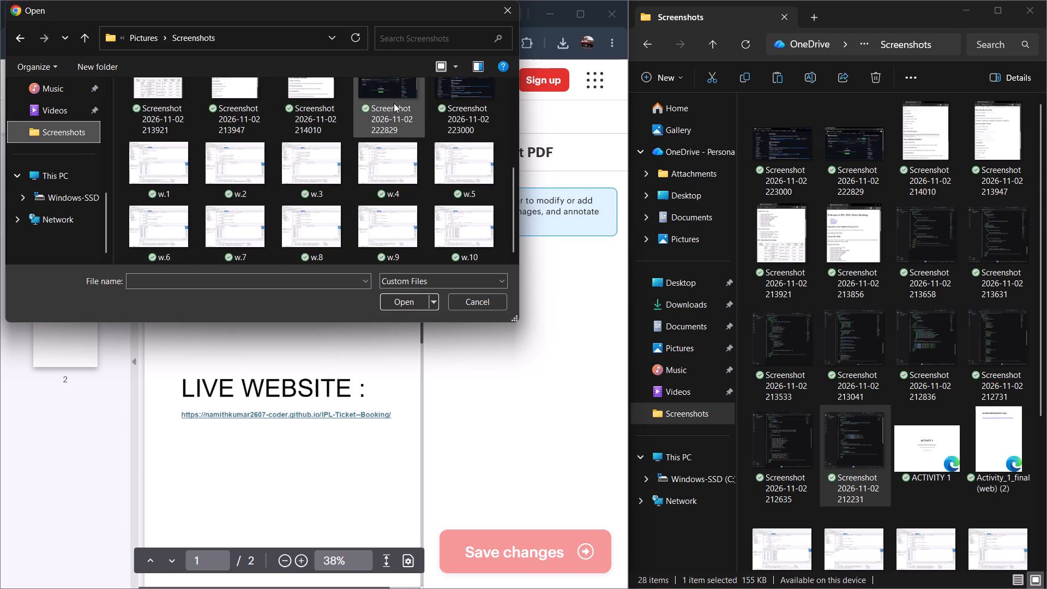
{"action": "scroll", "coordinate": [394, 103], "scroll_direction": "up", "scroll_amount": 4}
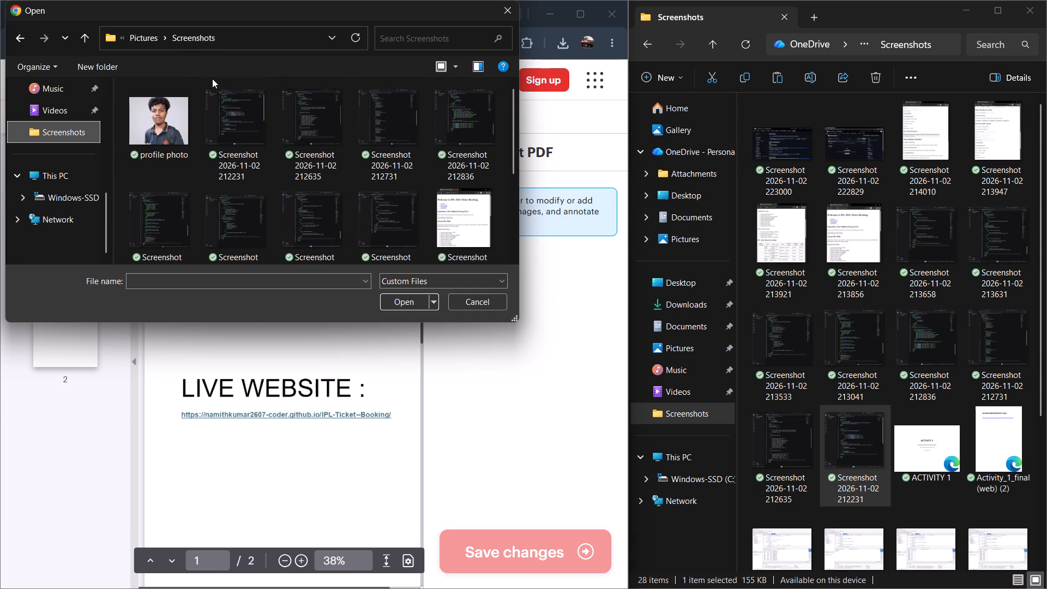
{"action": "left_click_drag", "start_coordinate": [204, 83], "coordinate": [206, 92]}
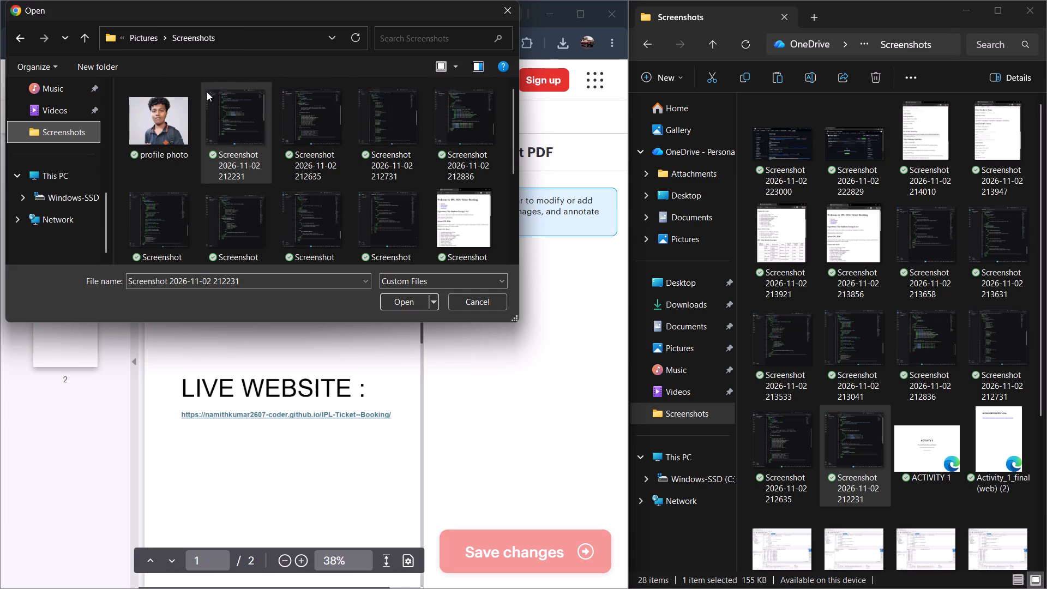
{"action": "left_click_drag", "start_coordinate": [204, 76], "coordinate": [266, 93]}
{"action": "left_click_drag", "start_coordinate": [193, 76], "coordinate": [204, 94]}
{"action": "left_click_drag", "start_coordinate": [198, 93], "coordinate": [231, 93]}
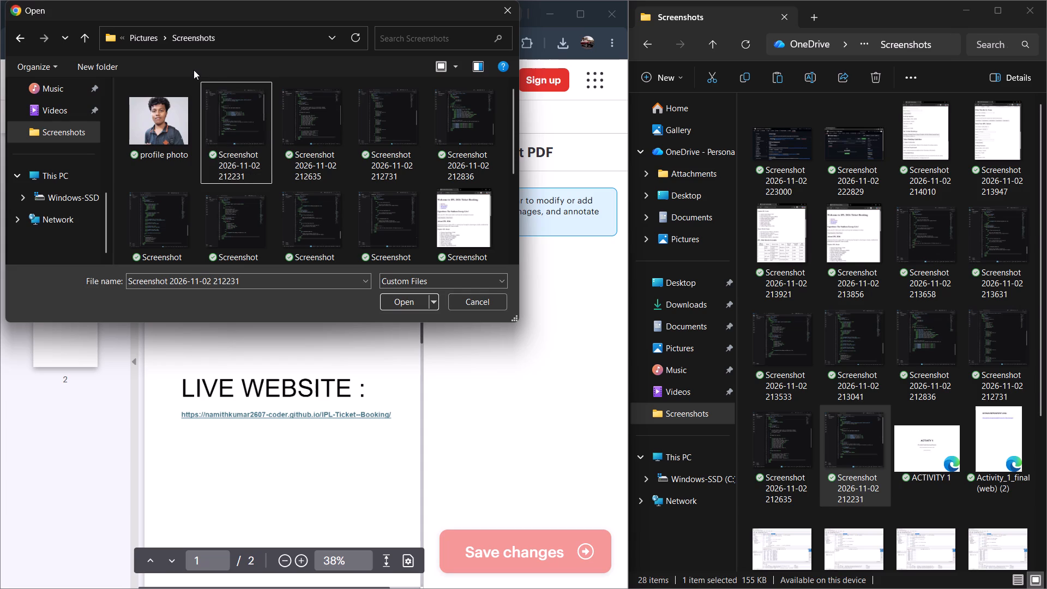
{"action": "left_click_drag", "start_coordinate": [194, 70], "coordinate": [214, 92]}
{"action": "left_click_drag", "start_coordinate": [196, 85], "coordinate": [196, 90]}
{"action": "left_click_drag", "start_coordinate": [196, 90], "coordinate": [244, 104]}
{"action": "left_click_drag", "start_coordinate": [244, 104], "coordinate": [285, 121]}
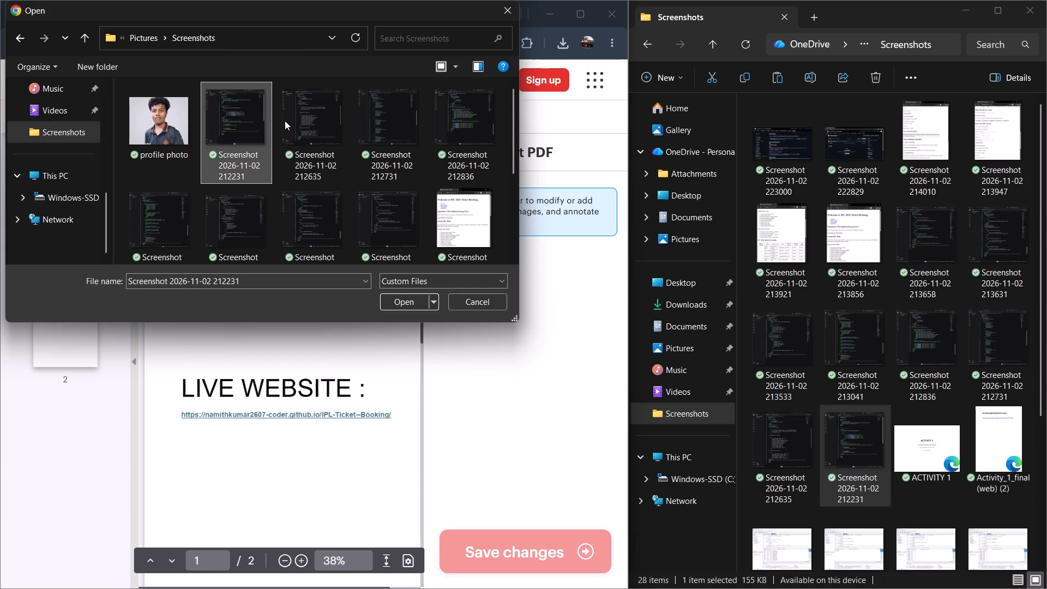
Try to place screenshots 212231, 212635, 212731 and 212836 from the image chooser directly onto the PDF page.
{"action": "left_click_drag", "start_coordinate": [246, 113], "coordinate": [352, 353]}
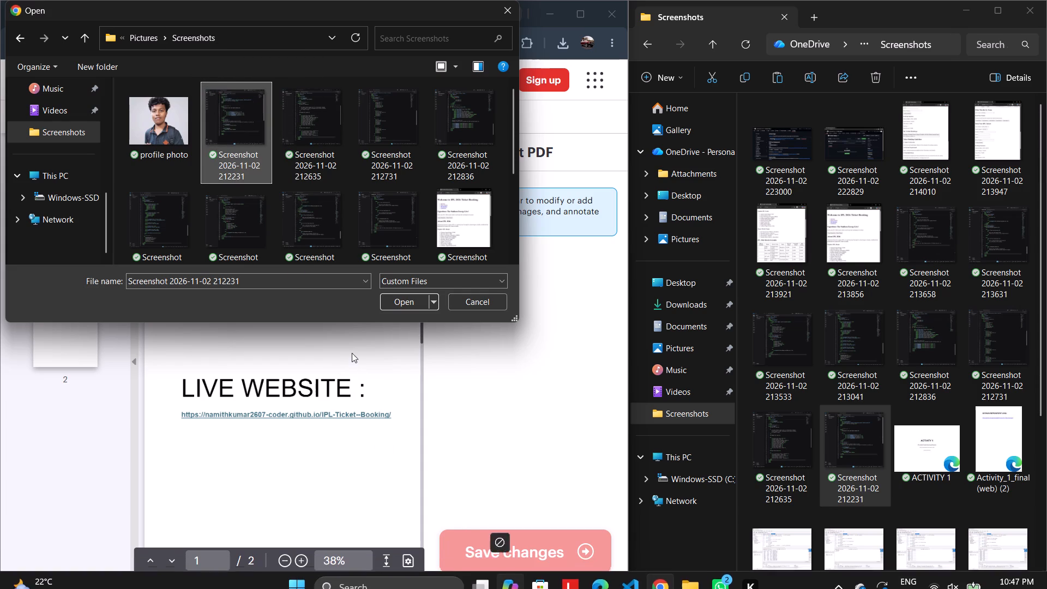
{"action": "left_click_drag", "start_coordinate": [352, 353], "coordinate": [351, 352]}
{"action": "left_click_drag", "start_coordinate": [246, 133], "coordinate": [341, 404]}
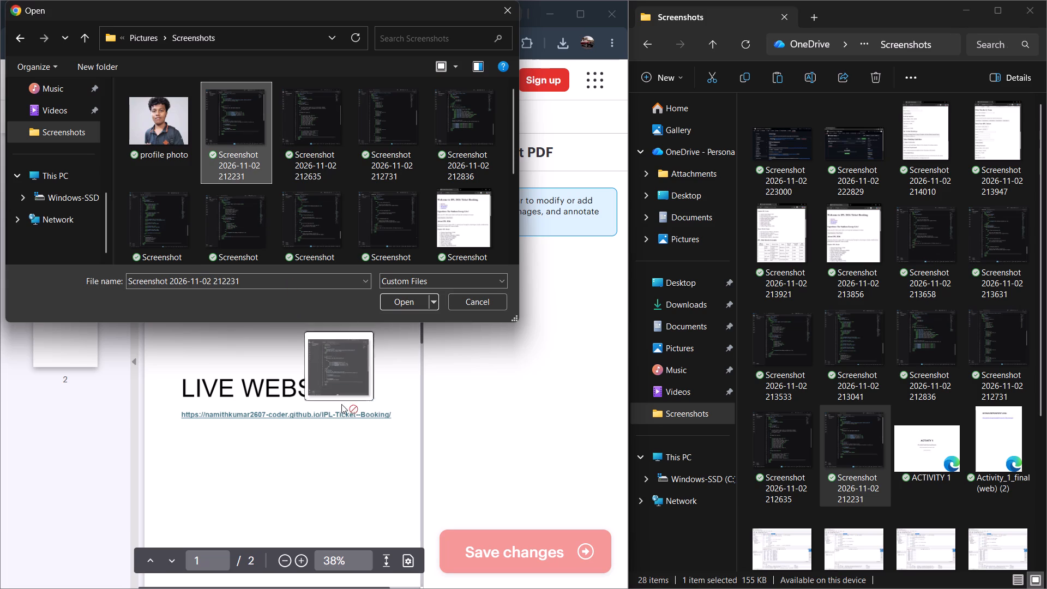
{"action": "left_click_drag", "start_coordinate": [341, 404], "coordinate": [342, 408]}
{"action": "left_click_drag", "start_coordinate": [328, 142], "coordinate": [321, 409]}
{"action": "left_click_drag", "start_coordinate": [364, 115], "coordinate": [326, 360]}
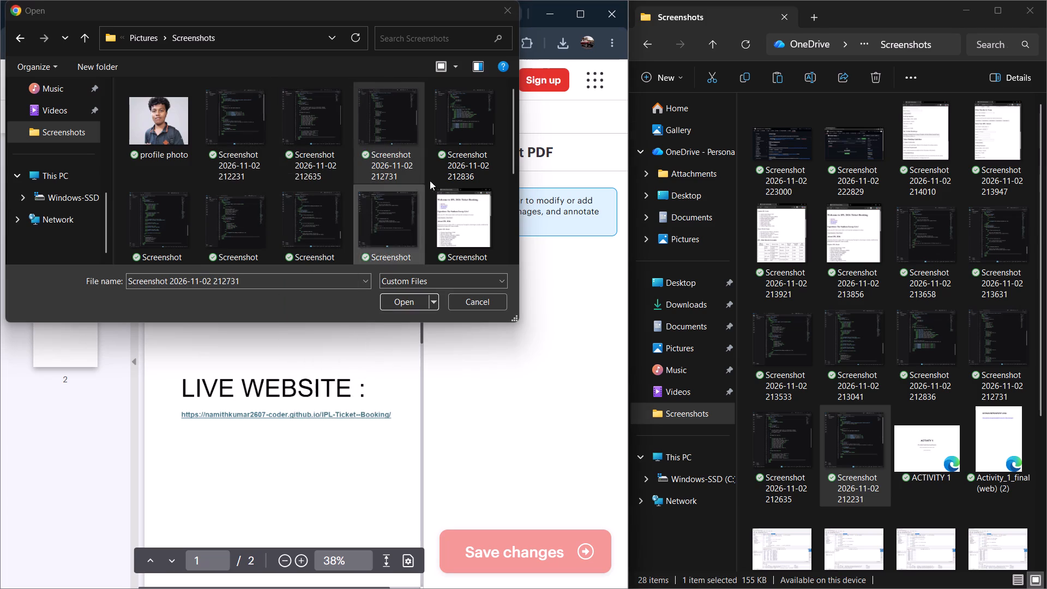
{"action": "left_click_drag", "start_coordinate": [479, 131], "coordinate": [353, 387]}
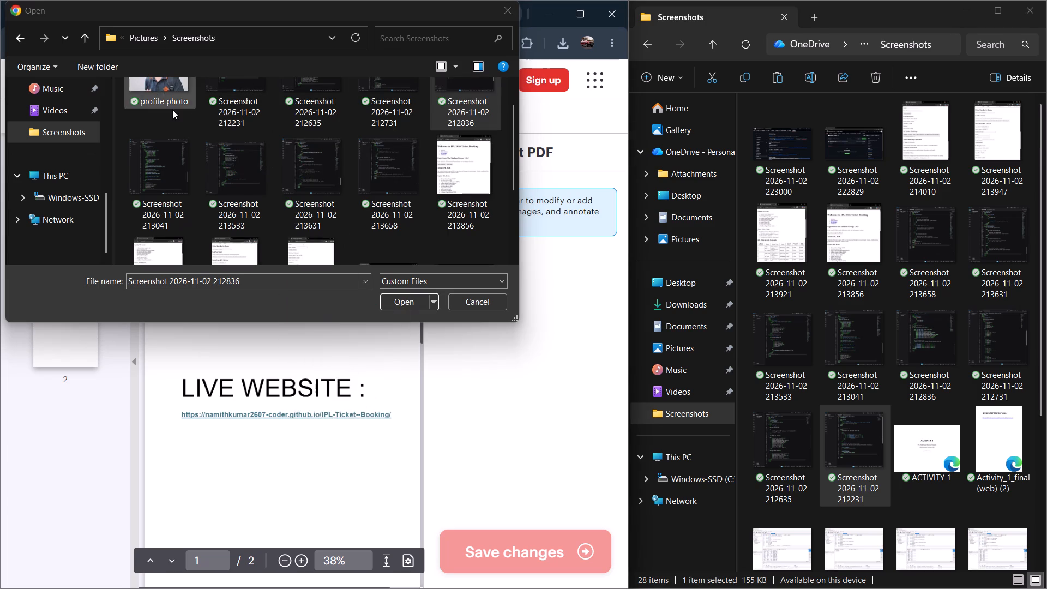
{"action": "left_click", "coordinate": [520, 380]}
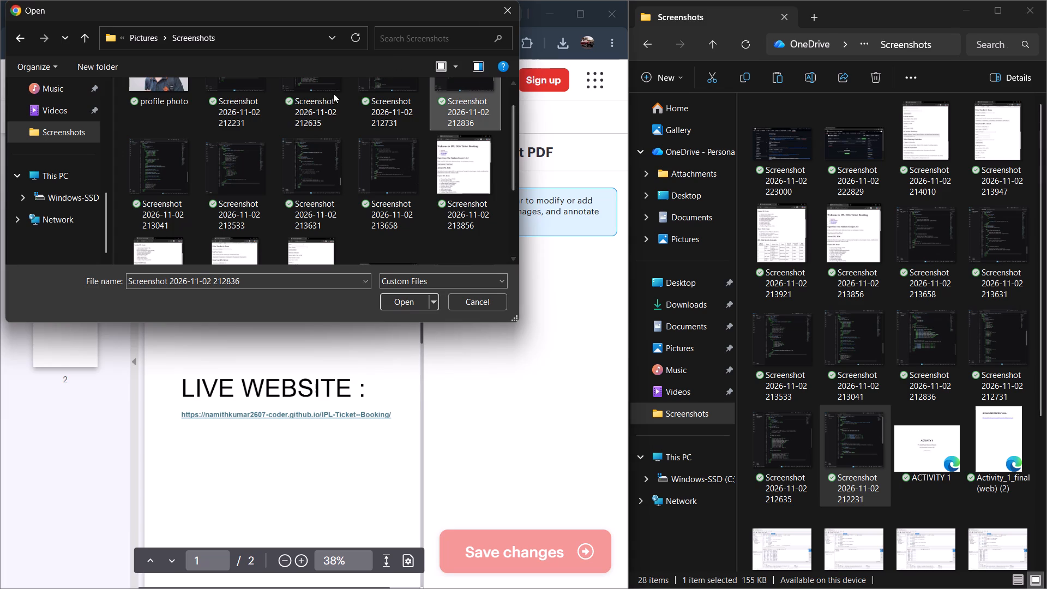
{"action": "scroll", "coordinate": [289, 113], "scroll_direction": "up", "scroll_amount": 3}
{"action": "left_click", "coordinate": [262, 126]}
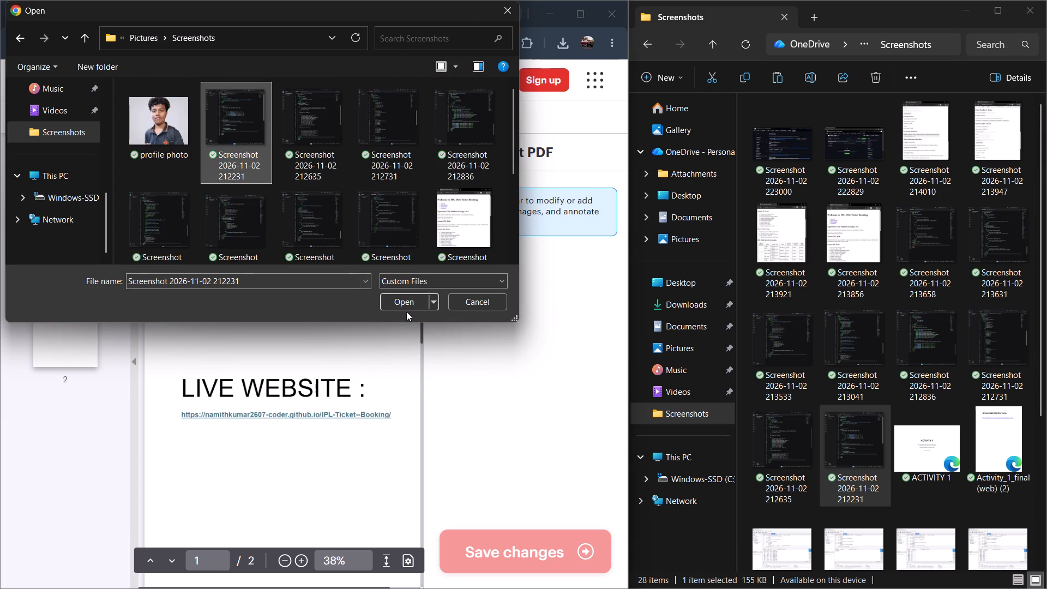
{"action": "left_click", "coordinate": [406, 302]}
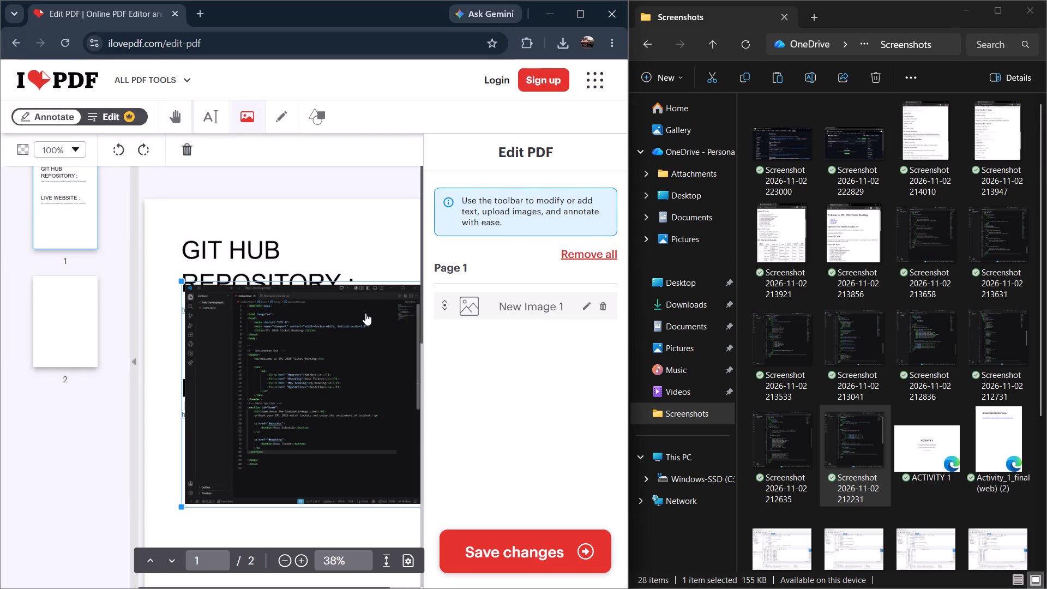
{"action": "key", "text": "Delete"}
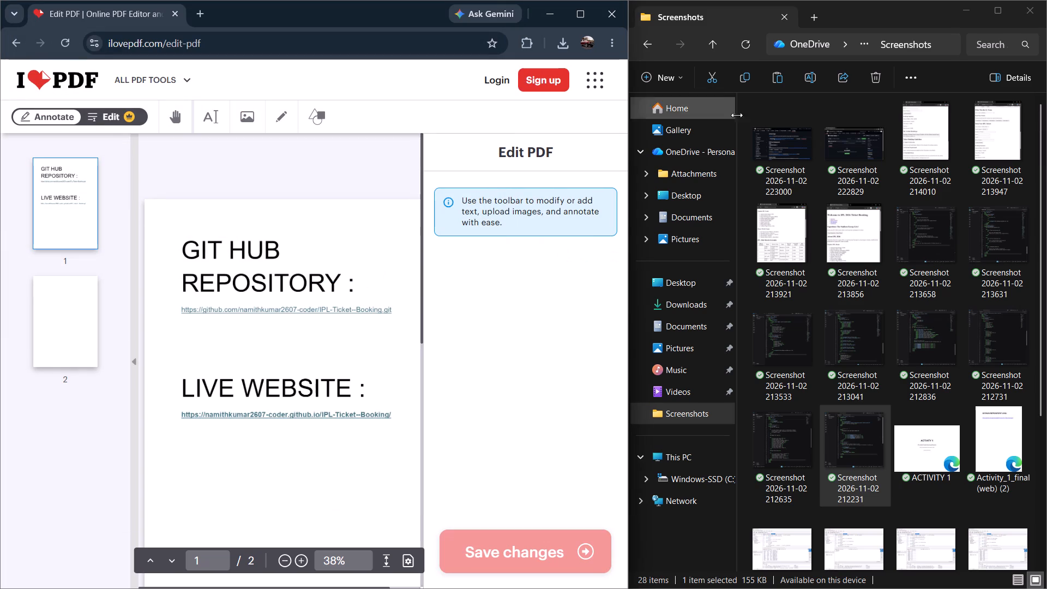
Minimize the Screenshots folder window and close the PDF editor page, leaving a new browser tab open.
{"action": "left_click", "coordinate": [977, 14]}
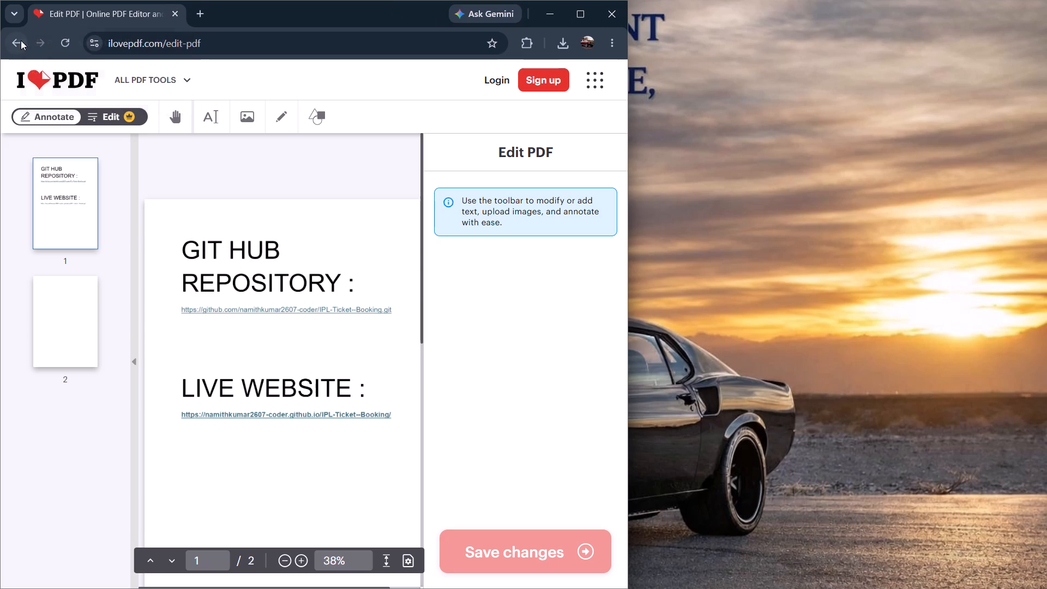
{"action": "left_click", "coordinate": [201, 22]}
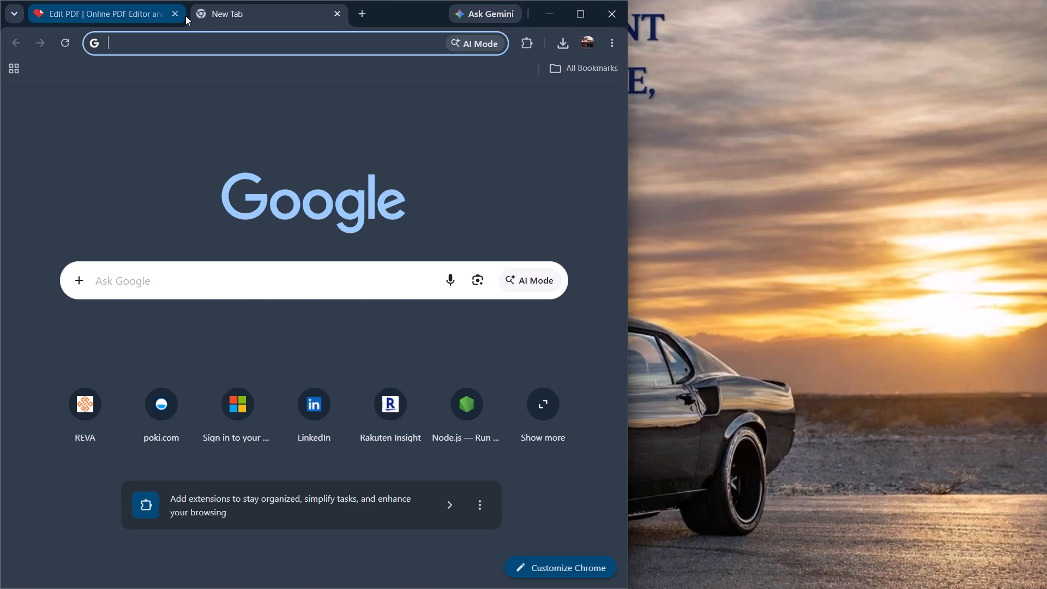
{"action": "left_click", "coordinate": [182, 13]}
{"action": "left_click", "coordinate": [175, 10]}
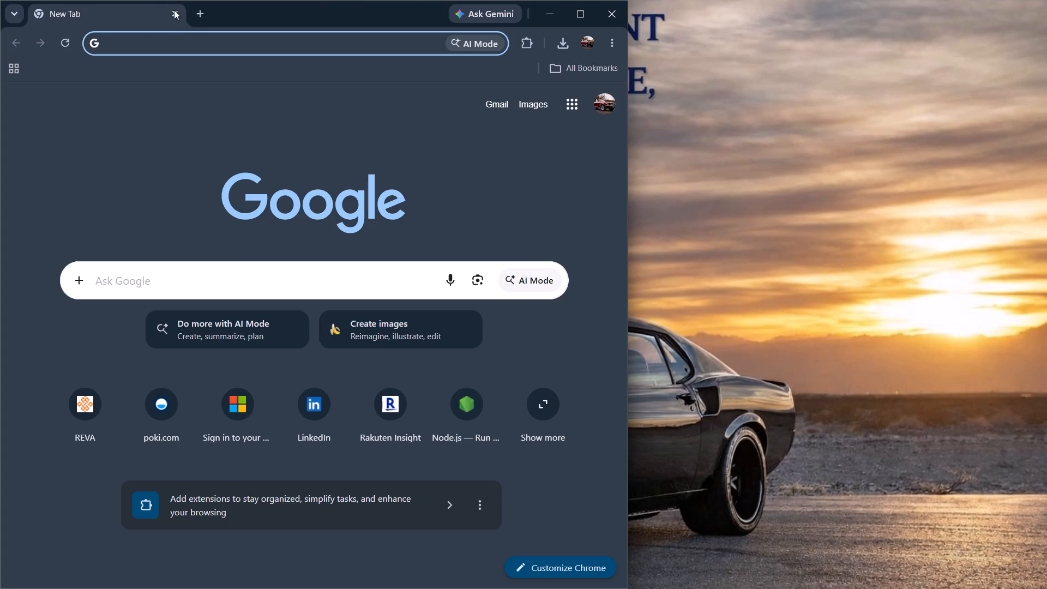
Search Google for "i love pdf" and open the iLovePDF home page.
{"action": "left_click", "coordinate": [220, 275]}
{"action": "left_click", "coordinate": [208, 306]}
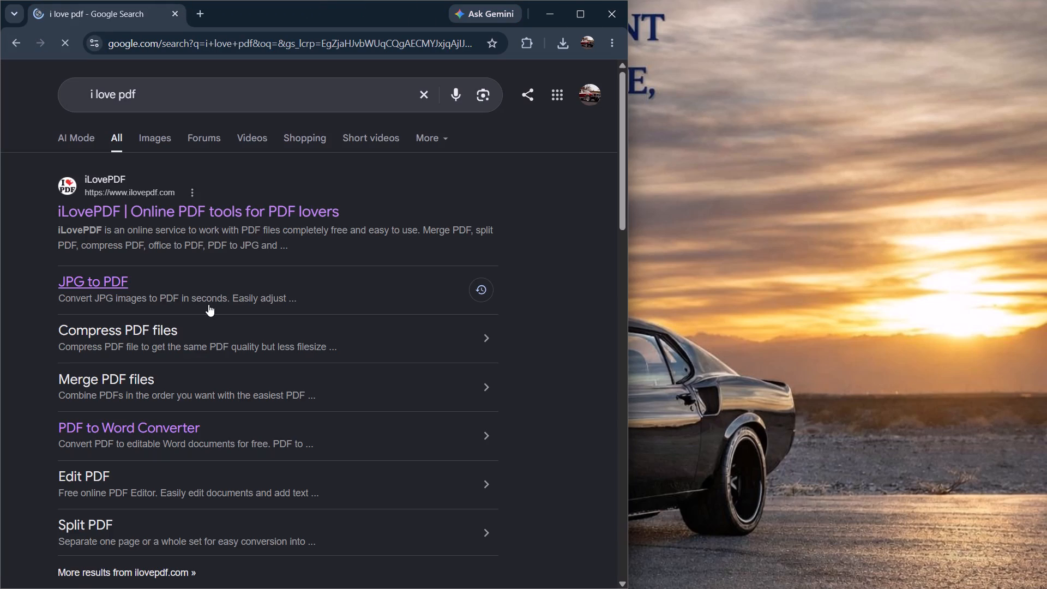
{"action": "scroll", "coordinate": [215, 281], "scroll_direction": "down", "scroll_amount": 2}
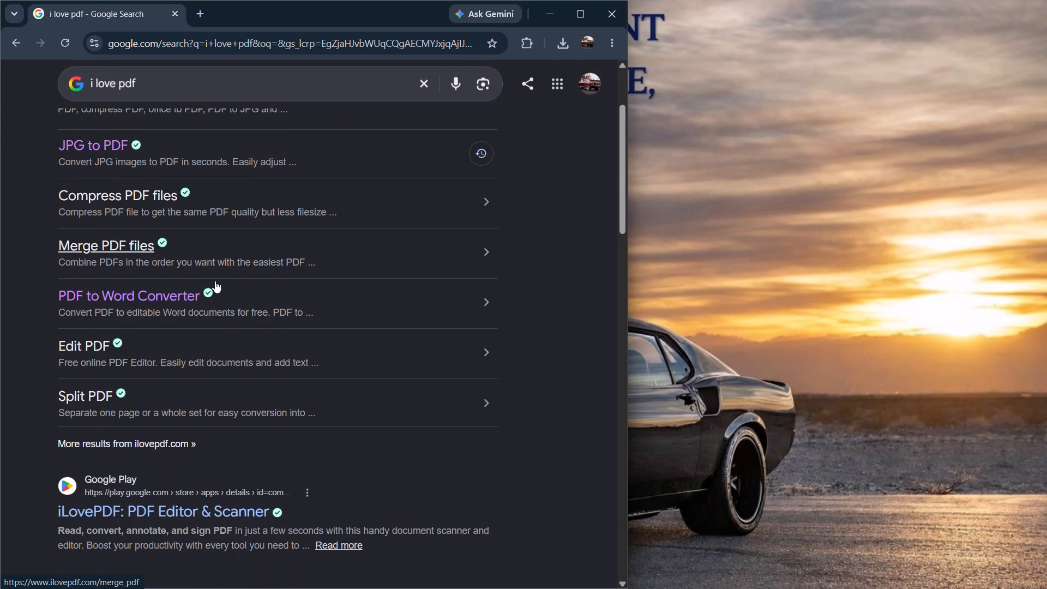
{"action": "scroll", "coordinate": [215, 280], "scroll_direction": "up", "scroll_amount": 3}
{"action": "left_click", "coordinate": [152, 208]}
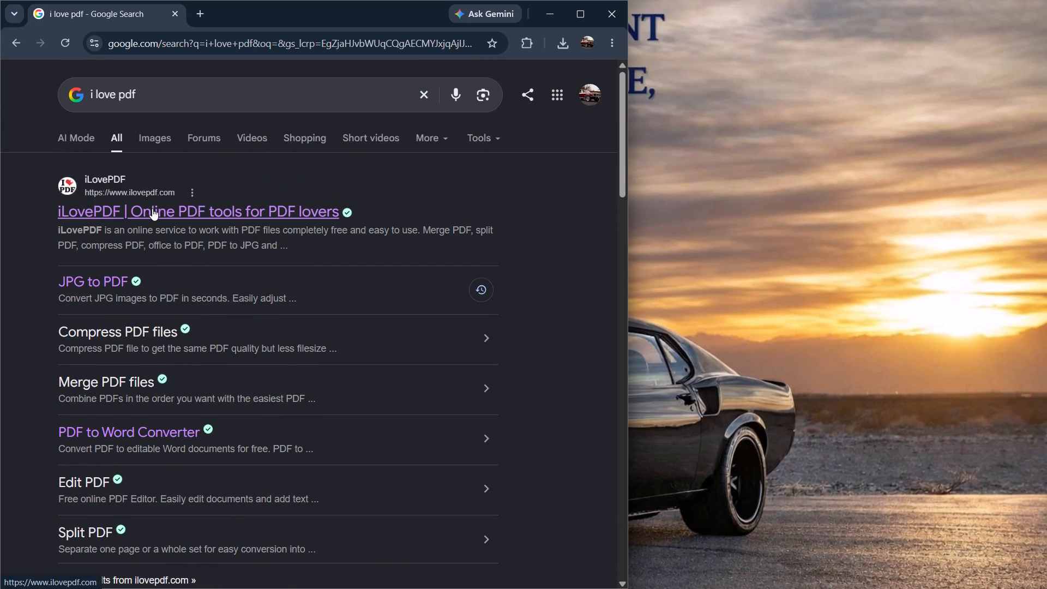
Look through the iLovePDF tool list and open the JPG to PDF tool.
{"action": "scroll", "coordinate": [212, 238], "scroll_direction": "down", "scroll_amount": 5}
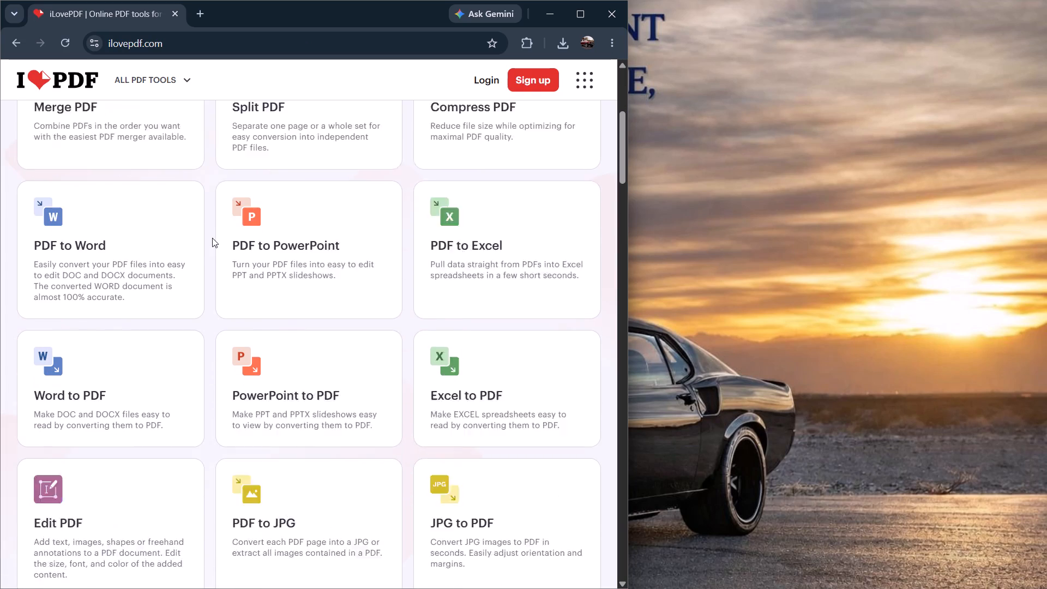
{"action": "scroll", "coordinate": [212, 238], "scroll_direction": "down", "scroll_amount": 4}
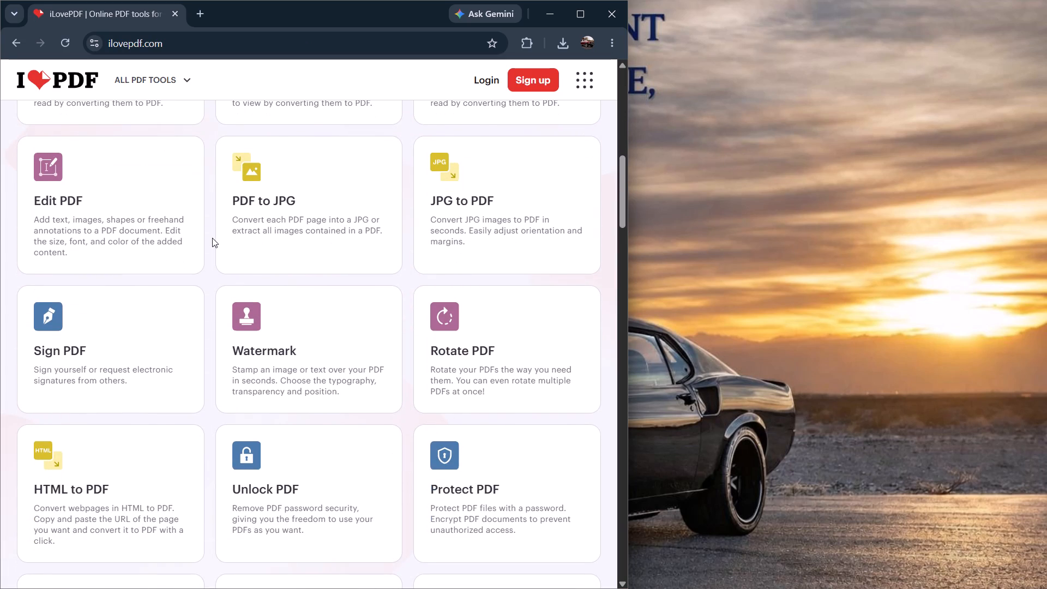
{"action": "scroll", "coordinate": [212, 238], "scroll_direction": "down", "scroll_amount": 7}
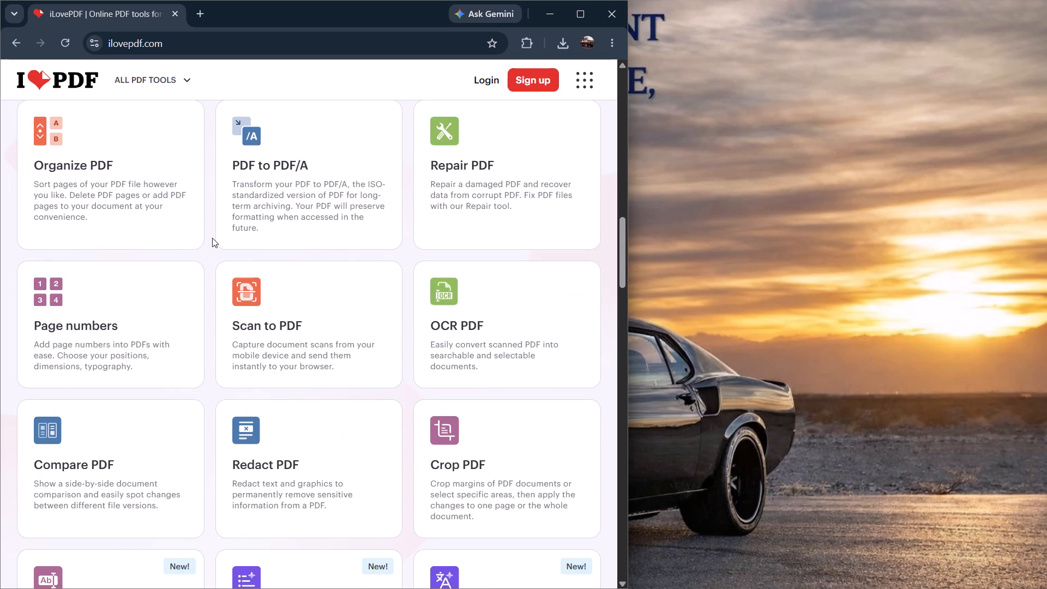
{"action": "scroll", "coordinate": [212, 238], "scroll_direction": "up", "scroll_amount": 1}
{"action": "scroll", "coordinate": [212, 238], "scroll_direction": "down", "scroll_amount": 3}
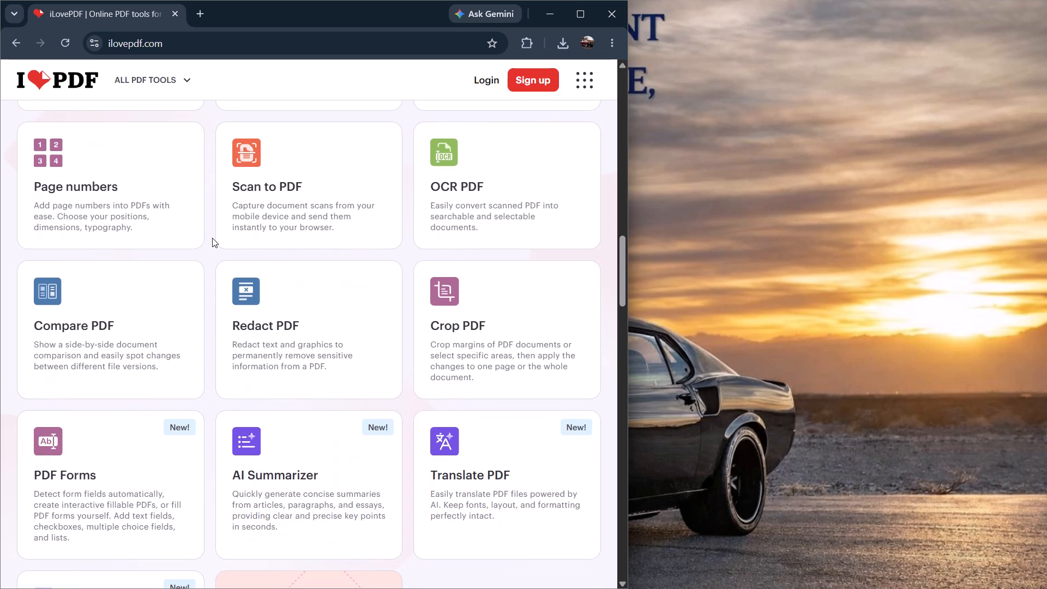
{"action": "scroll", "coordinate": [212, 238], "scroll_direction": "down", "scroll_amount": 2}
{"action": "scroll", "coordinate": [212, 238], "scroll_direction": "up", "scroll_amount": 2}
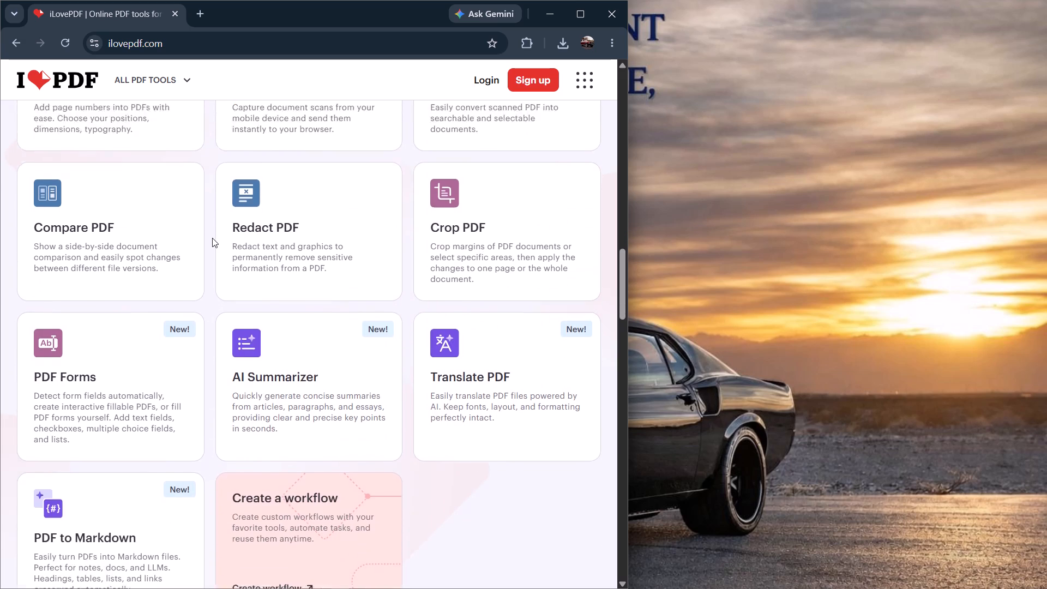
{"action": "scroll", "coordinate": [212, 238], "scroll_direction": "up", "scroll_amount": 12}
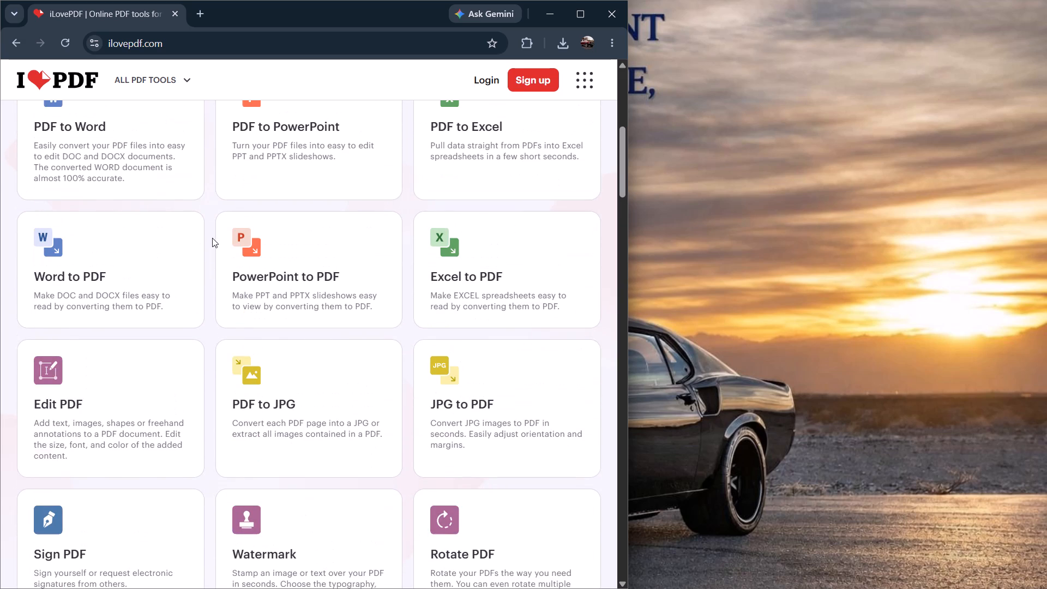
{"action": "left_click", "coordinate": [525, 380]}
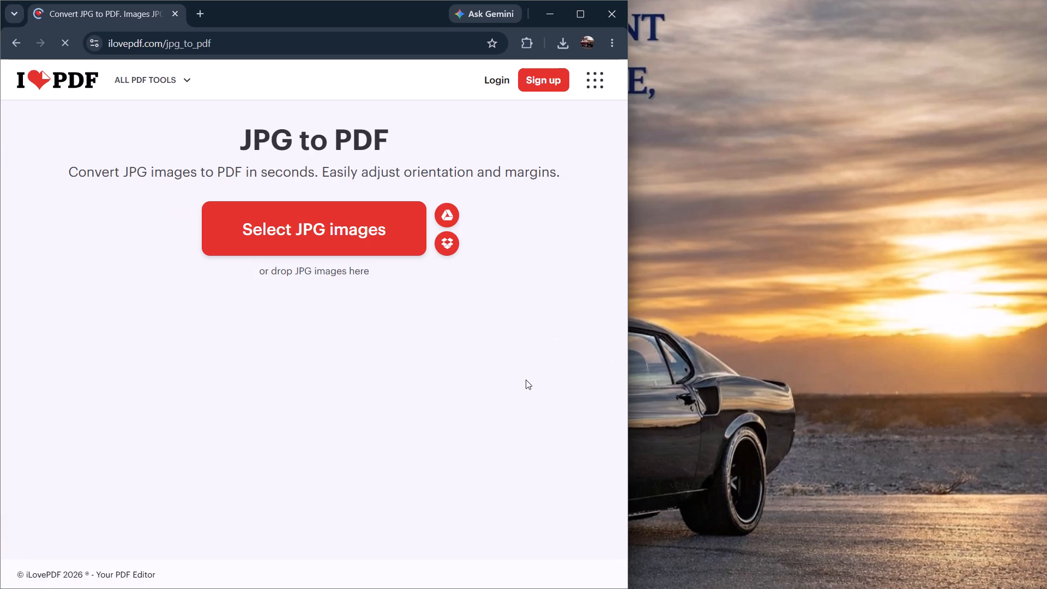
Add screenshots 212231, 212635, 212731 and 212836 from the Screenshots folder to the JPG to PDF conversion.
{"action": "left_click", "coordinate": [332, 225]}
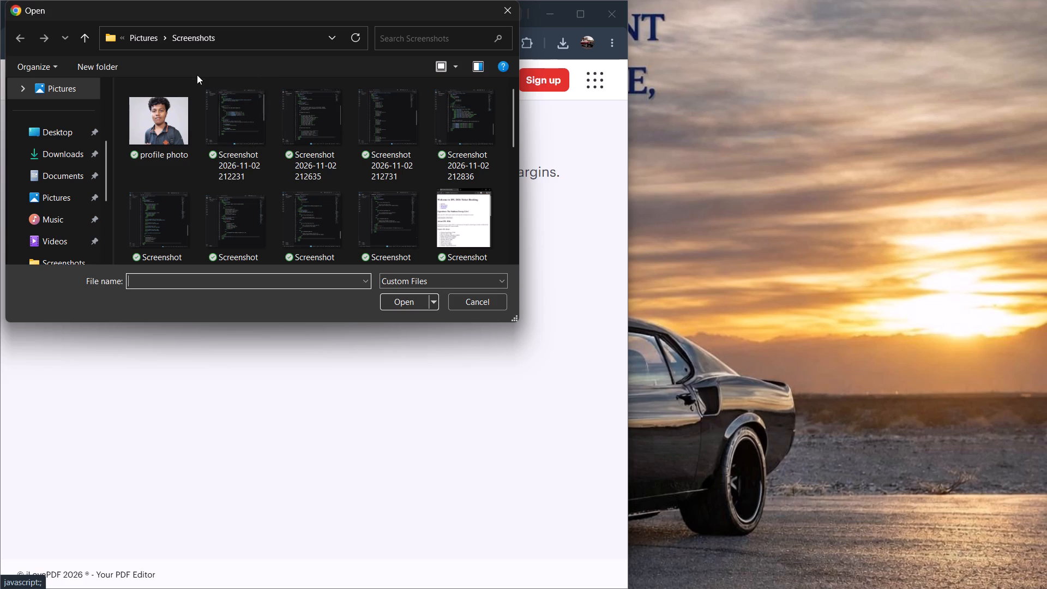
{"action": "left_click_drag", "start_coordinate": [201, 82], "coordinate": [460, 143]}
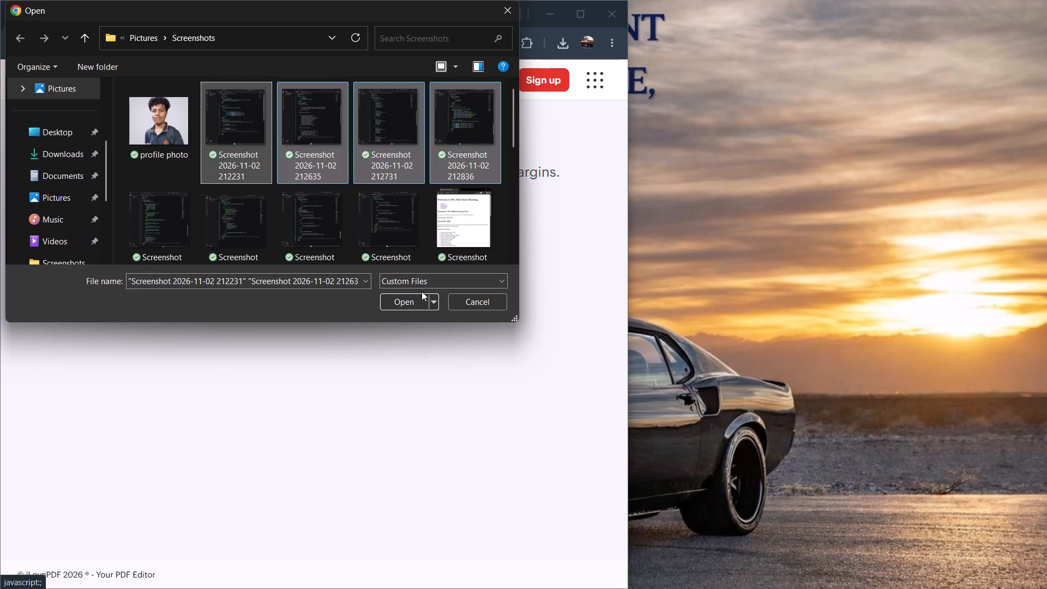
{"action": "left_click", "coordinate": [394, 298]}
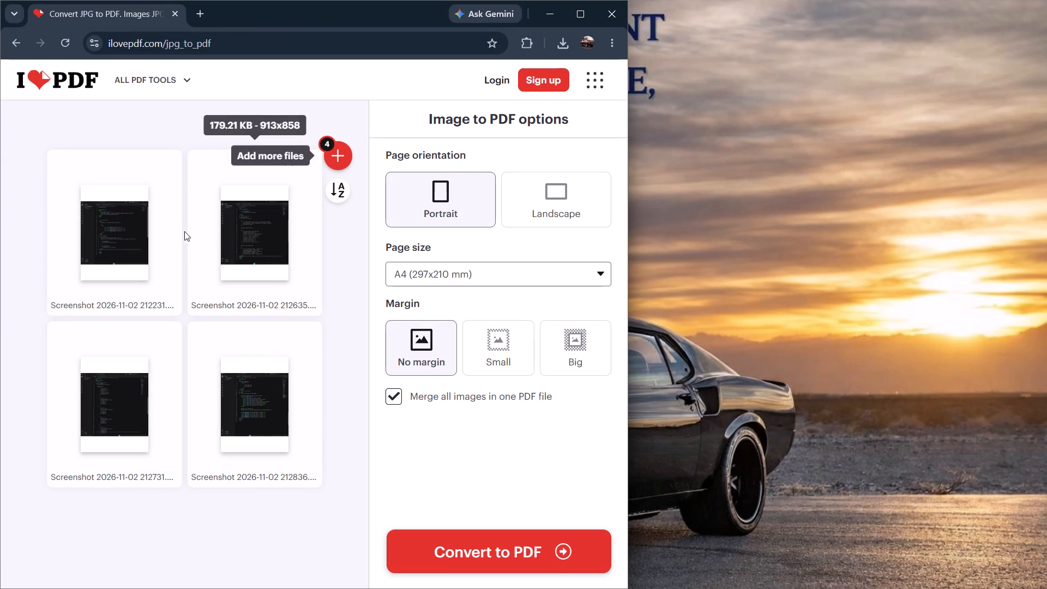
{"action": "left_click", "coordinate": [146, 242]}
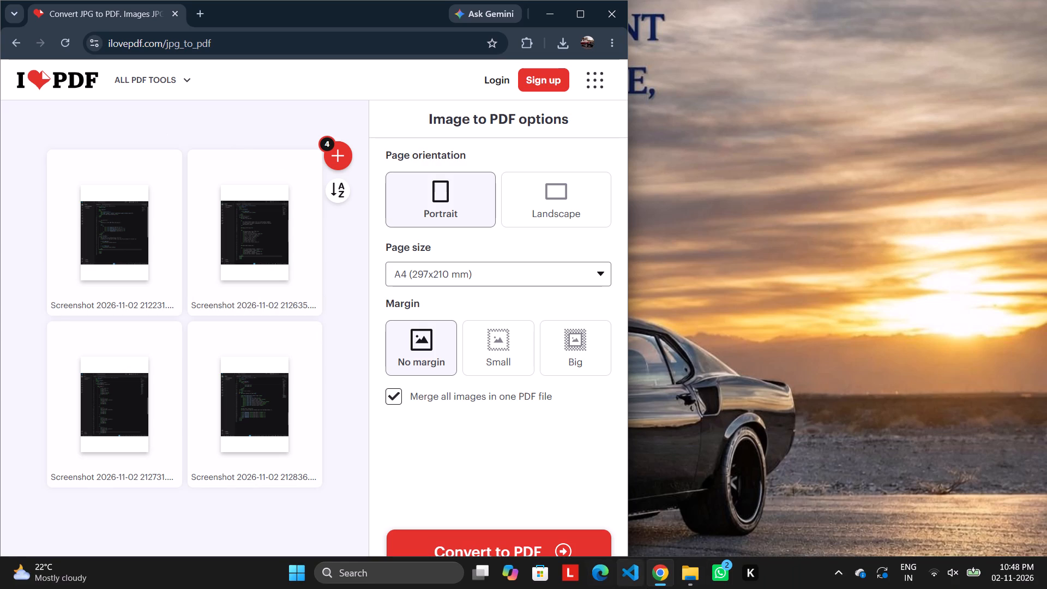
Bring up the Screenshots folder window for reference and add the ten screenshots from 213041 through 223000 to the conversion.
{"action": "left_click", "coordinate": [690, 588]}
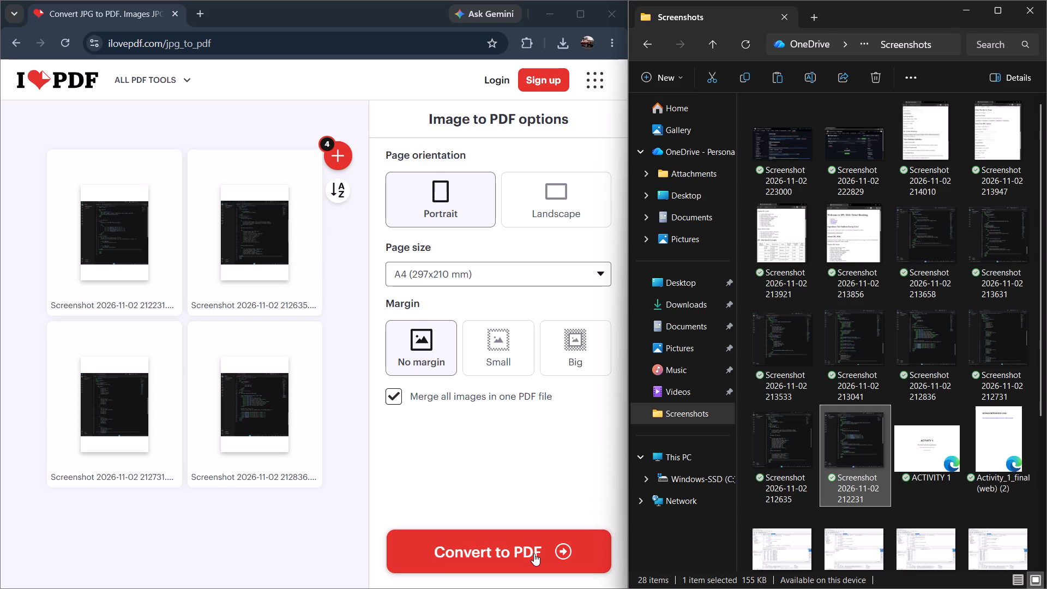
{"action": "left_click", "coordinate": [344, 153]}
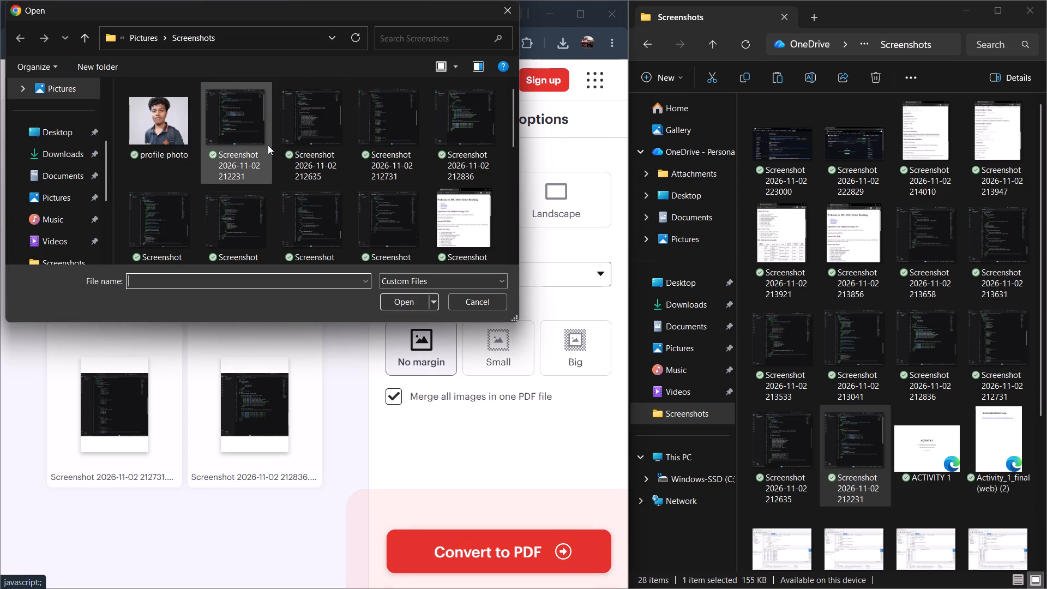
{"action": "scroll", "coordinate": [254, 170], "scroll_direction": "down", "scroll_amount": 2}
{"action": "scroll", "coordinate": [234, 132], "scroll_direction": "up", "scroll_amount": 3}
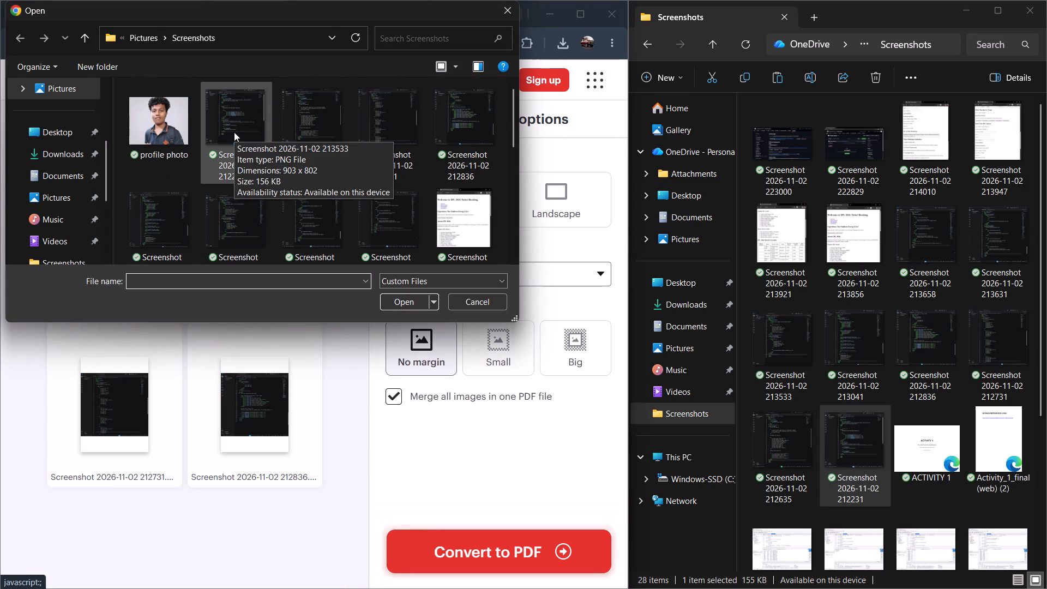
{"action": "left_click_drag", "start_coordinate": [126, 182], "coordinate": [378, 237]}
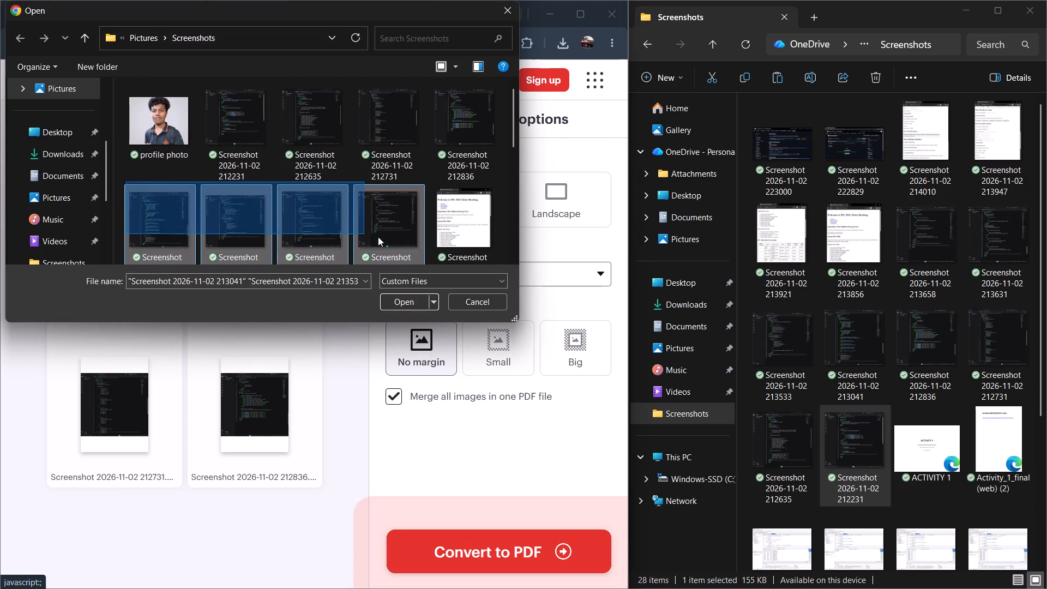
{"action": "left_click_drag", "start_coordinate": [378, 237], "coordinate": [461, 251]}
{"action": "scroll", "coordinate": [438, 226], "scroll_direction": "down", "scroll_amount": 2}
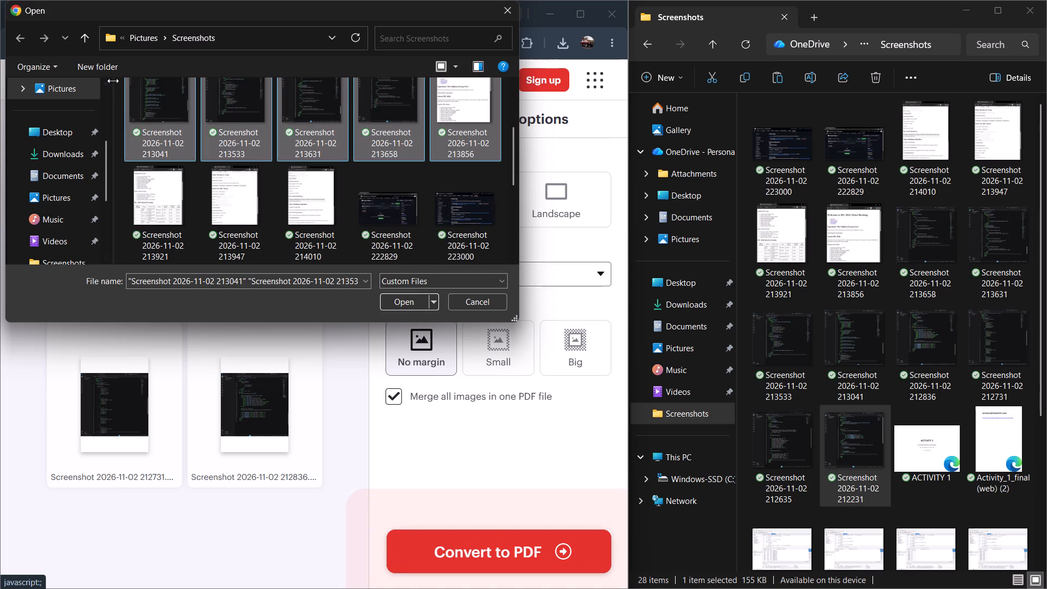
{"action": "left_click", "coordinate": [130, 97]}
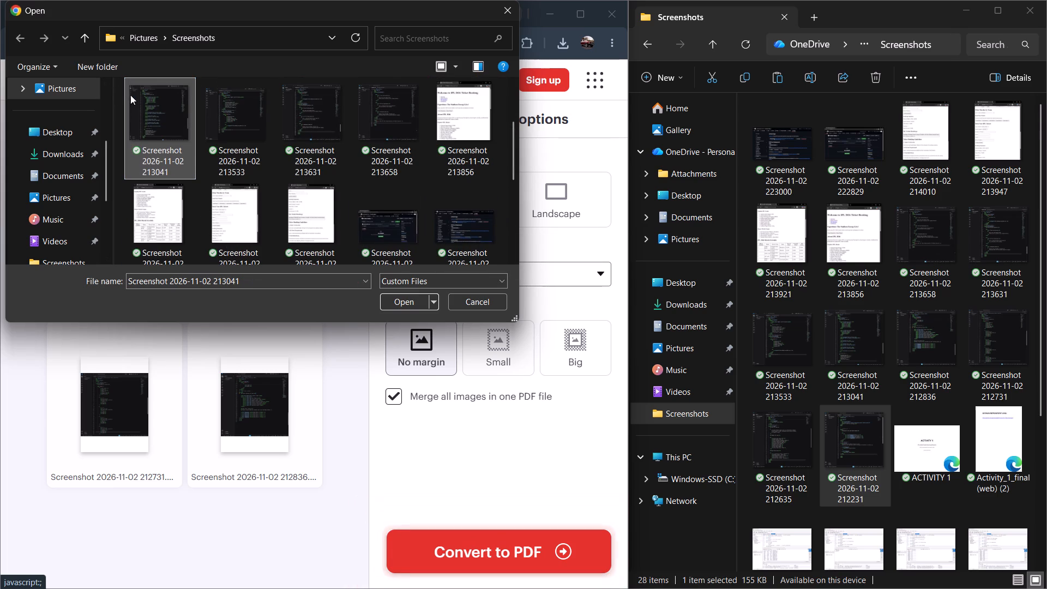
{"action": "left_click_drag", "start_coordinate": [128, 82], "coordinate": [165, 140]}
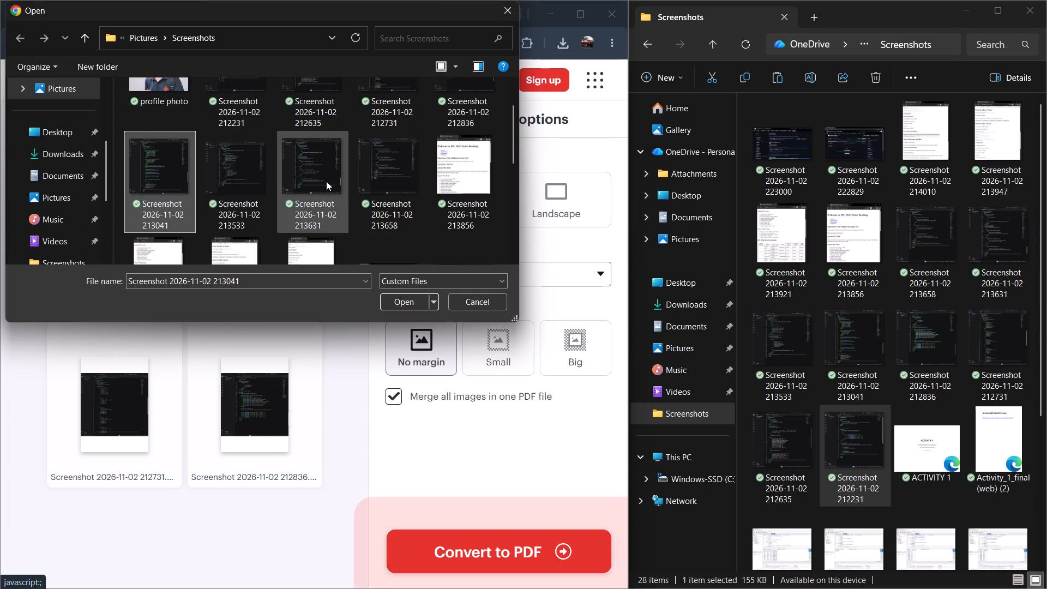
{"action": "scroll", "coordinate": [326, 181], "scroll_direction": "down", "scroll_amount": 3}
{"action": "scroll", "coordinate": [326, 181], "scroll_direction": "up", "scroll_amount": 2}
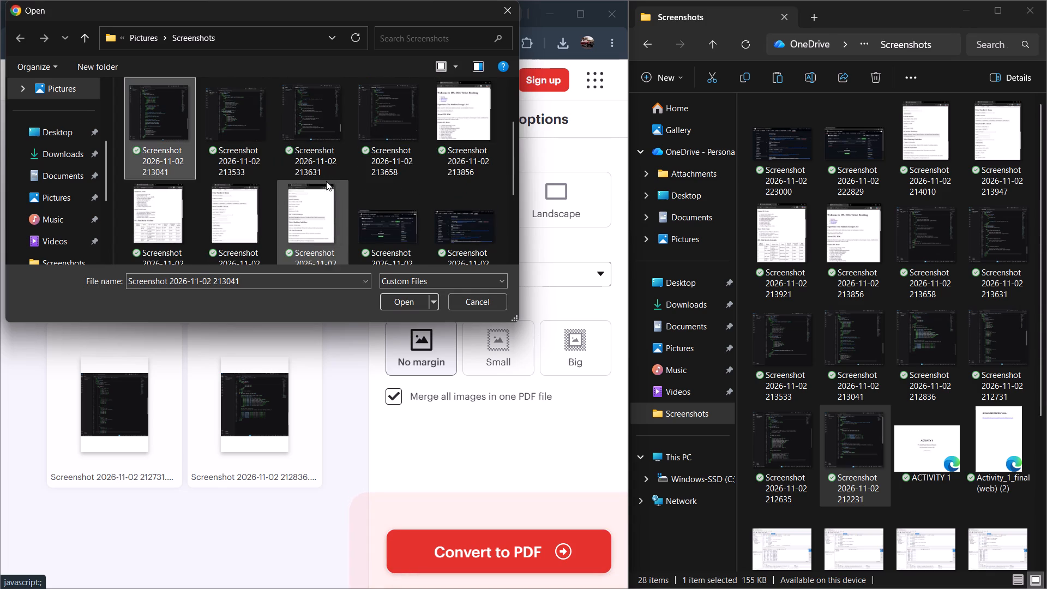
{"action": "left_click_drag", "start_coordinate": [119, 80], "coordinate": [124, 85]}
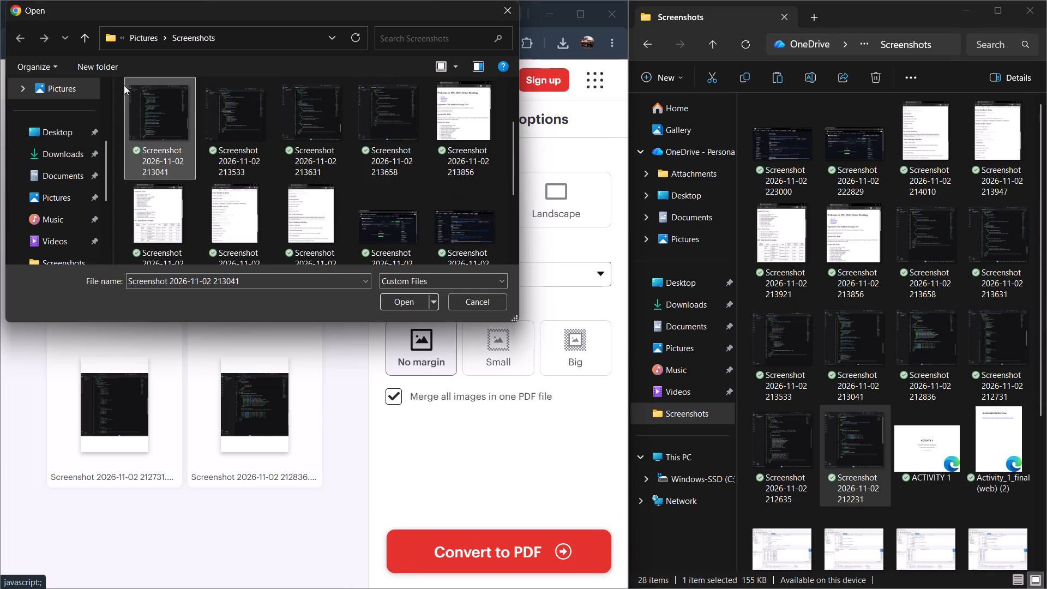
{"action": "left_click_drag", "start_coordinate": [124, 85], "coordinate": [443, 252]}
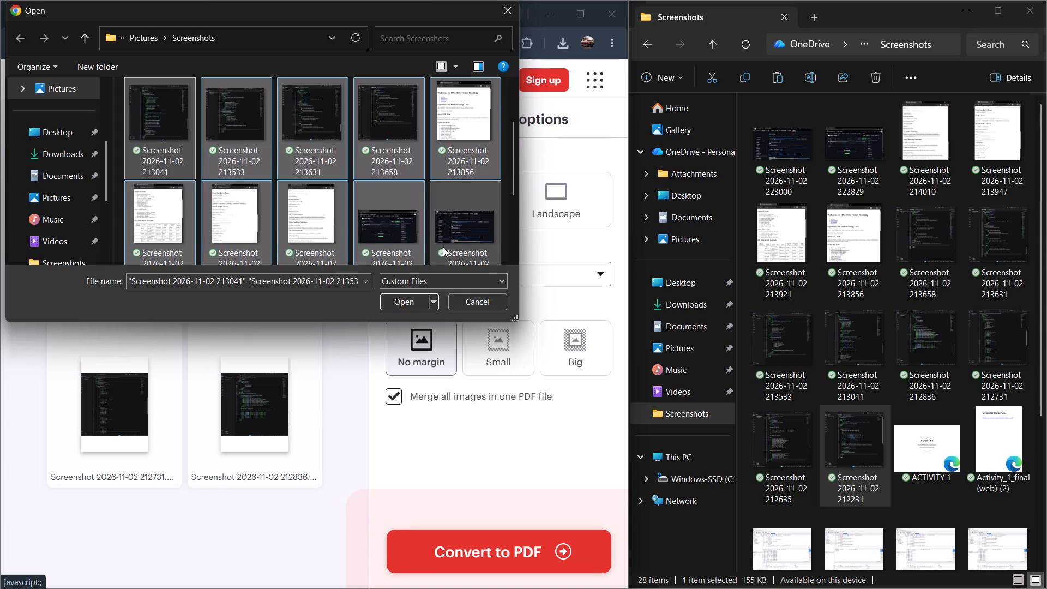
{"action": "scroll", "coordinate": [443, 245], "scroll_direction": "up", "scroll_amount": 3}
{"action": "scroll", "coordinate": [443, 245], "scroll_direction": "down", "scroll_amount": 4}
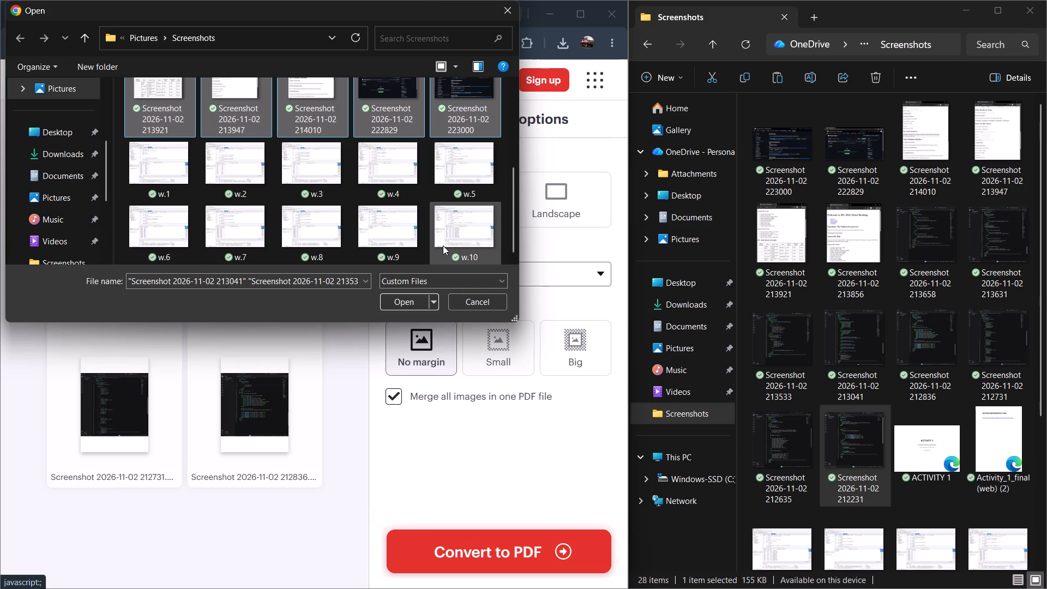
{"action": "left_click", "coordinate": [391, 299]}
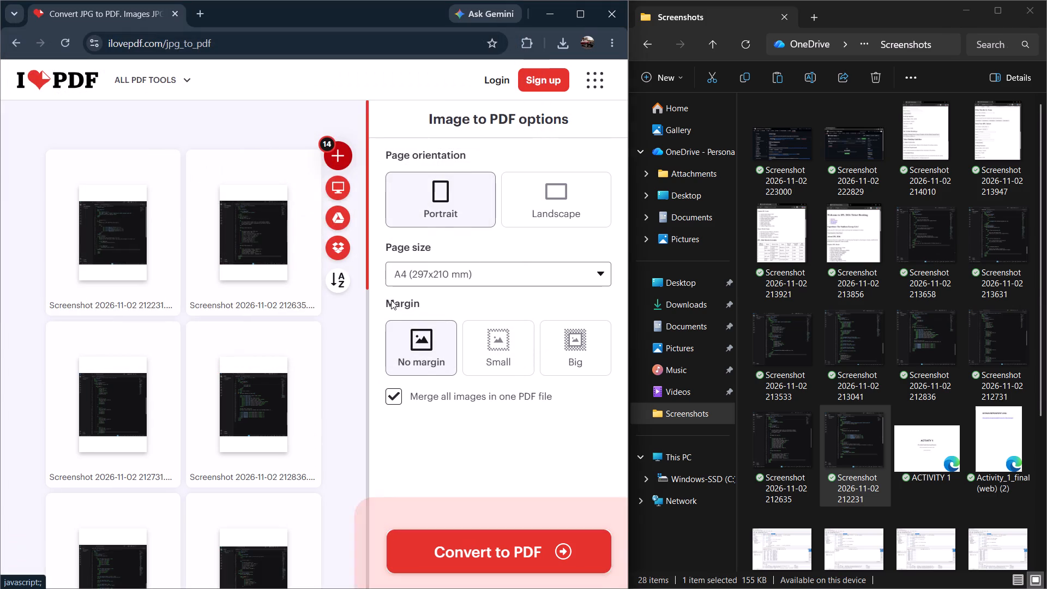
Review all the added screenshots and their order in the JPG to PDF conversion list.
{"action": "scroll", "coordinate": [119, 308], "scroll_direction": "down", "scroll_amount": 3}
{"action": "scroll", "coordinate": [119, 308], "scroll_direction": "up", "scroll_amount": 2}
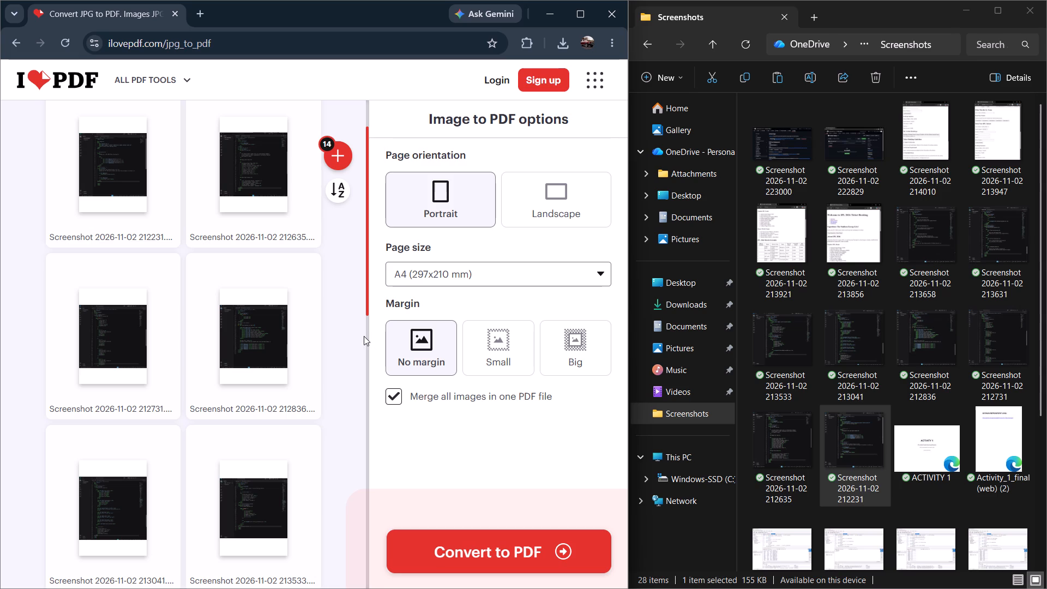
{"action": "scroll", "coordinate": [324, 382], "scroll_direction": "down", "scroll_amount": 2}
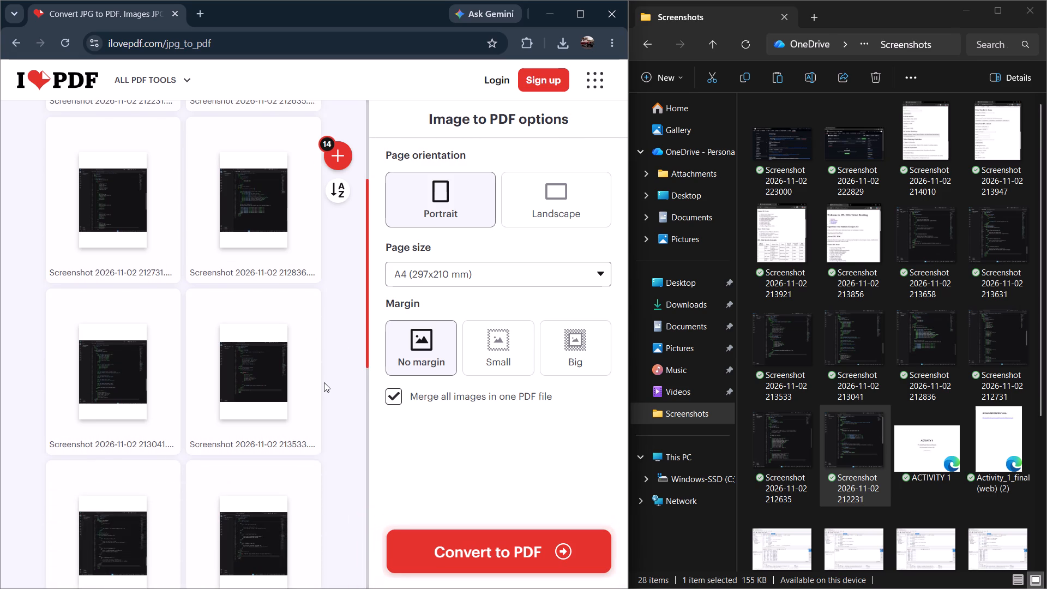
{"action": "scroll", "coordinate": [324, 382], "scroll_direction": "down", "scroll_amount": 1}
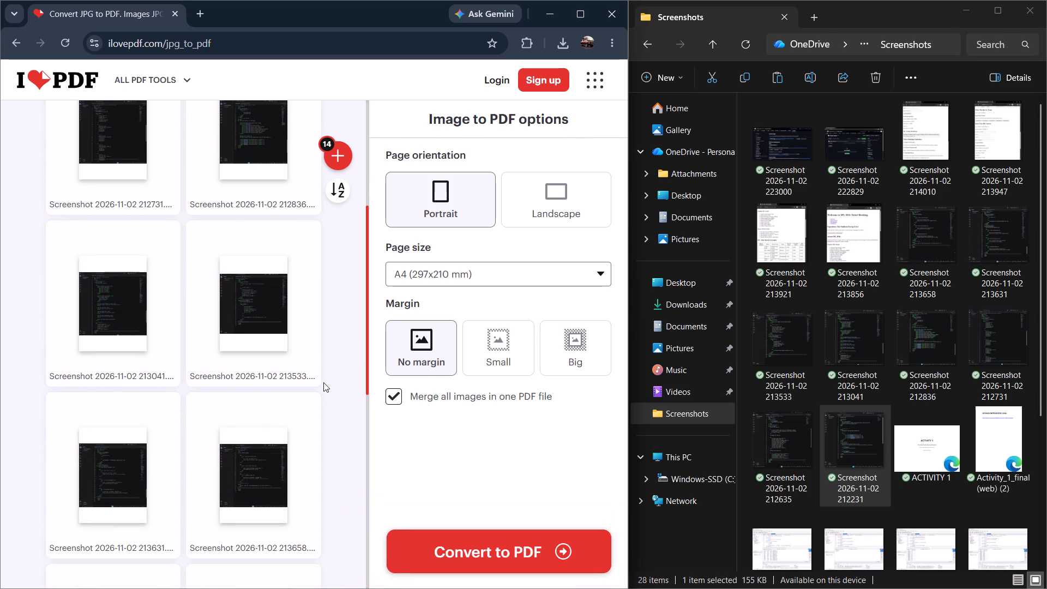
{"action": "scroll", "coordinate": [323, 382], "scroll_direction": "down", "scroll_amount": 2}
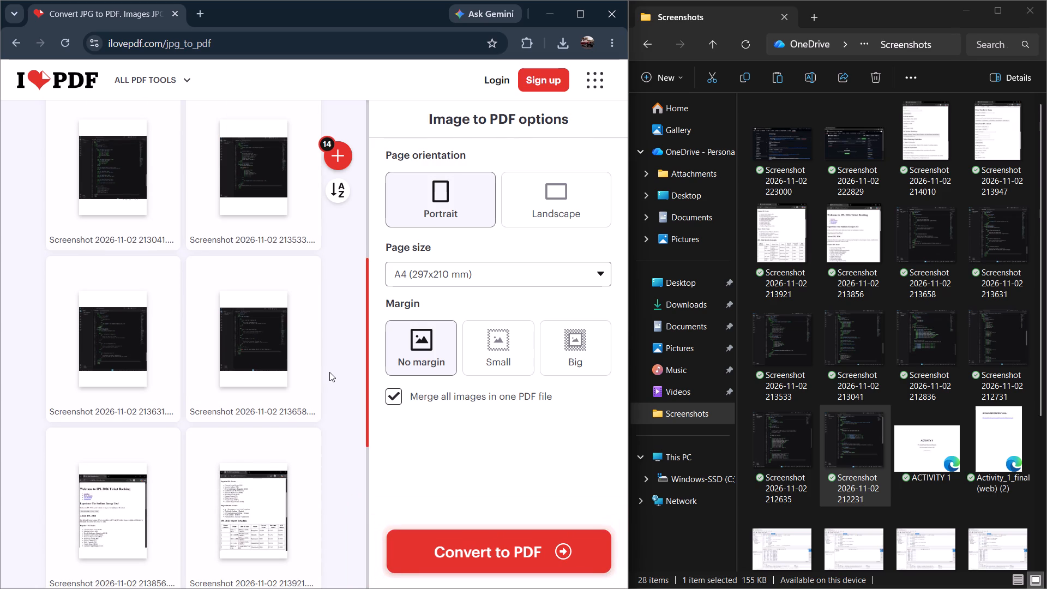
{"action": "scroll", "coordinate": [326, 369], "scroll_direction": "down", "scroll_amount": 3}
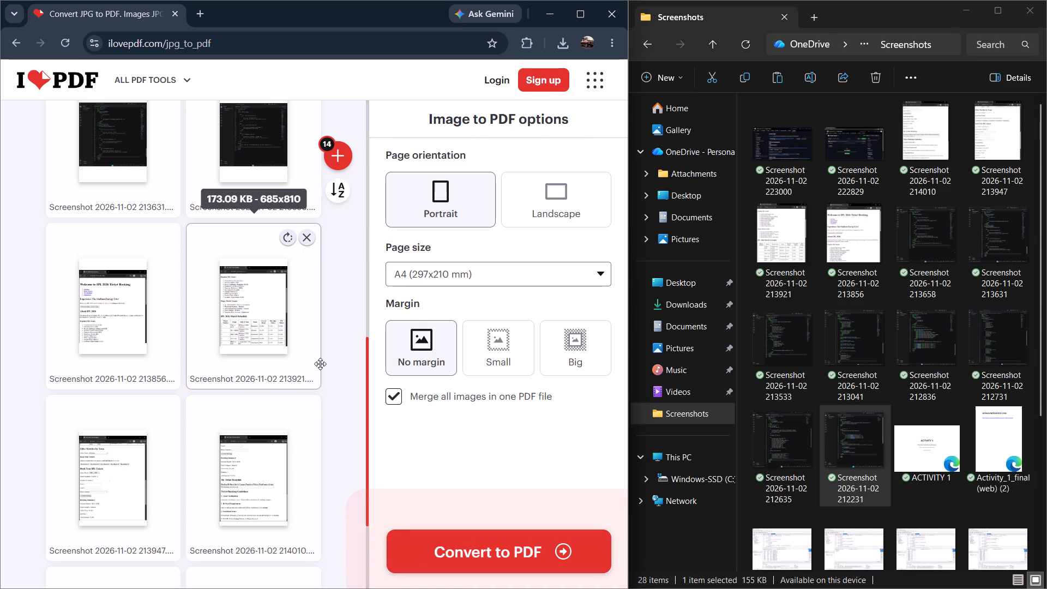
{"action": "scroll", "coordinate": [320, 364], "scroll_direction": "down", "scroll_amount": 3}
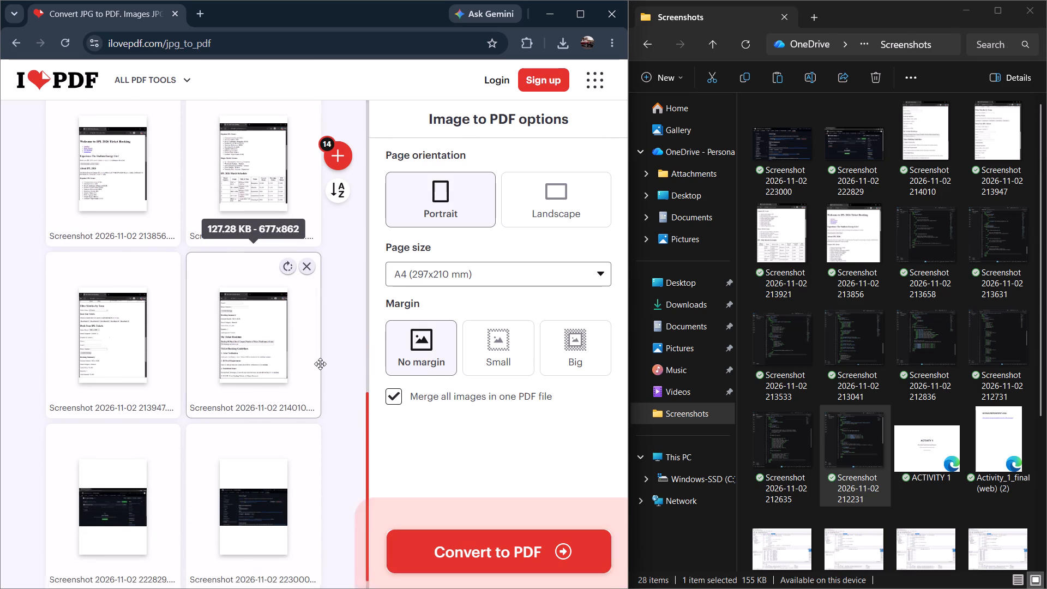
{"action": "scroll", "coordinate": [320, 364], "scroll_direction": "down", "scroll_amount": 2}
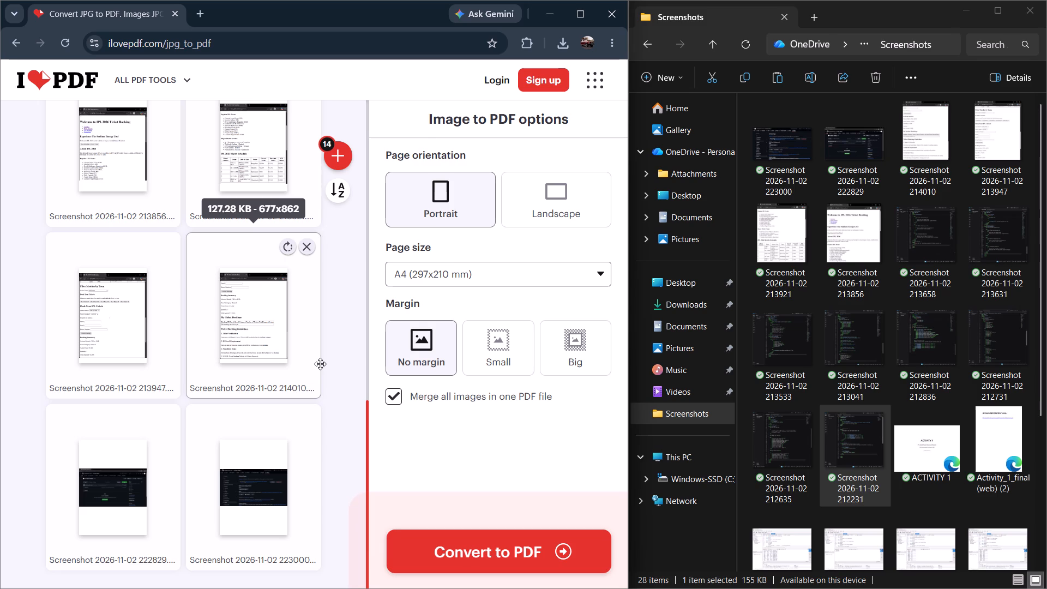
{"action": "left_click", "coordinate": [452, 563]}
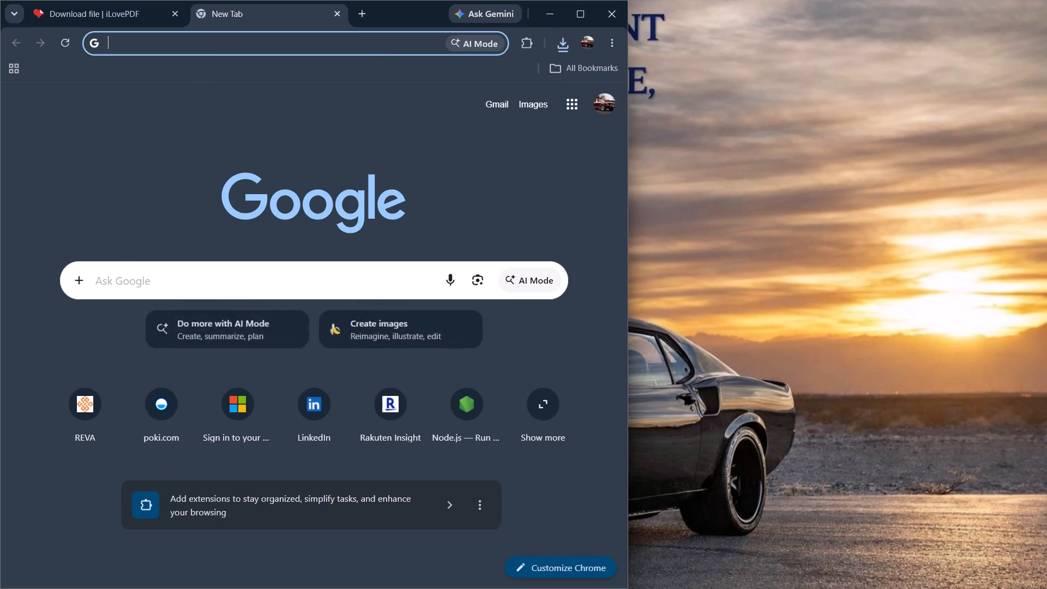
{"action": "left_click", "coordinate": [120, 281]}
{"action": "left_click", "coordinate": [117, 312]}
{"action": "left_click", "coordinate": [170, 15]}
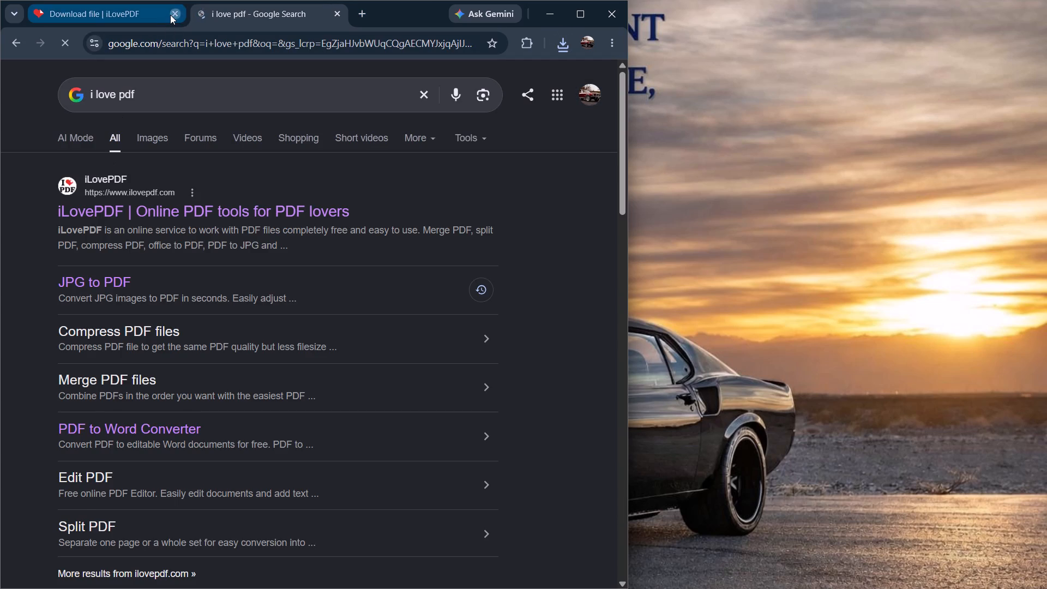
{"action": "left_click", "coordinate": [103, 376]}
{"action": "left_click", "coordinate": [356, 243]}
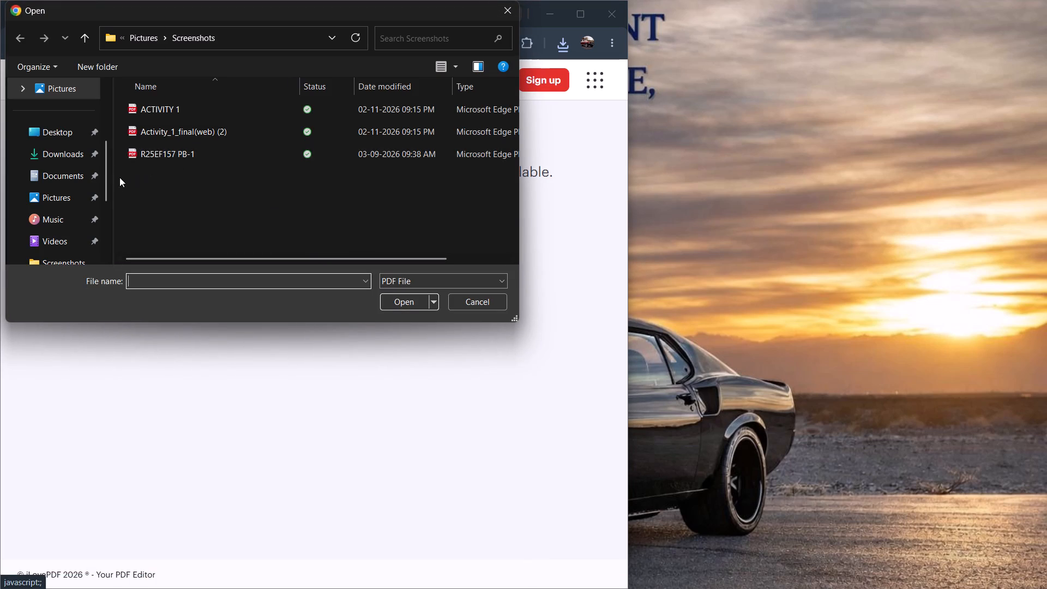
{"action": "left_click", "coordinate": [68, 161]}
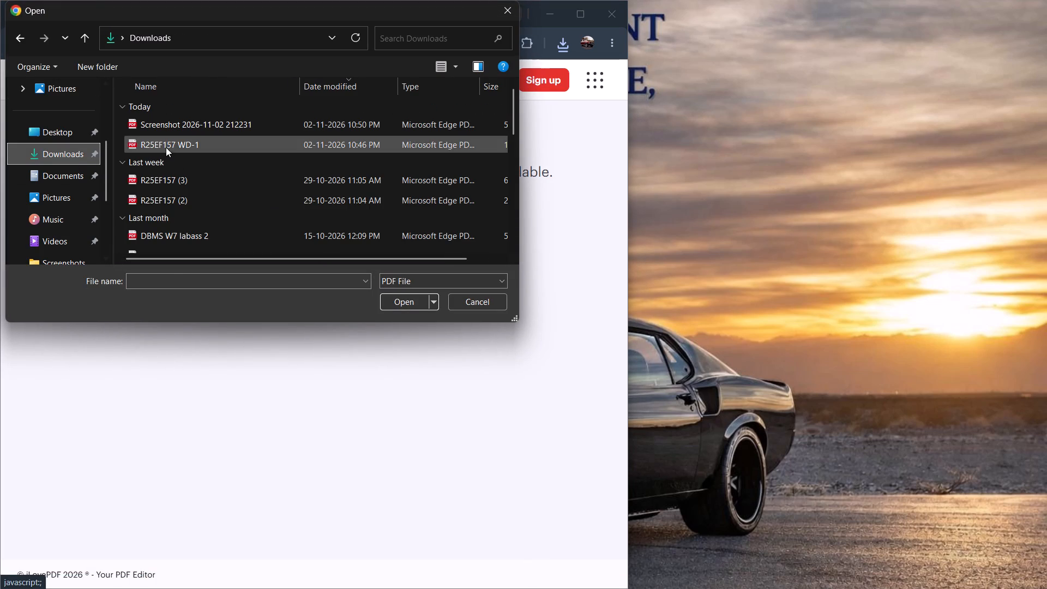
{"action": "left_click_drag", "start_coordinate": [157, 142], "coordinate": [213, 509]}
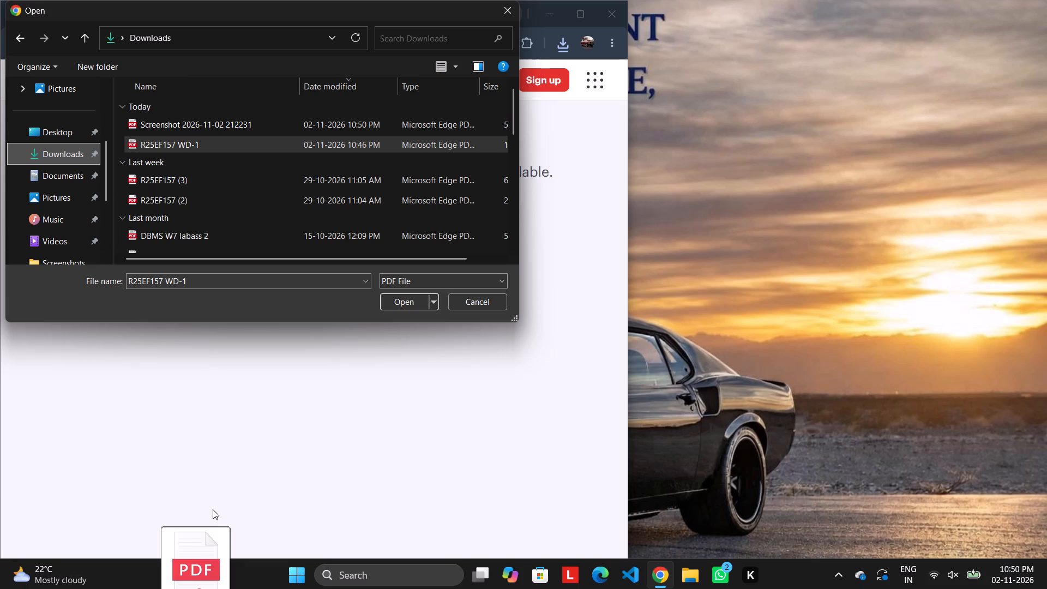
{"action": "left_click_drag", "start_coordinate": [213, 509], "coordinate": [214, 488]}
{"action": "left_click", "coordinate": [189, 145]}
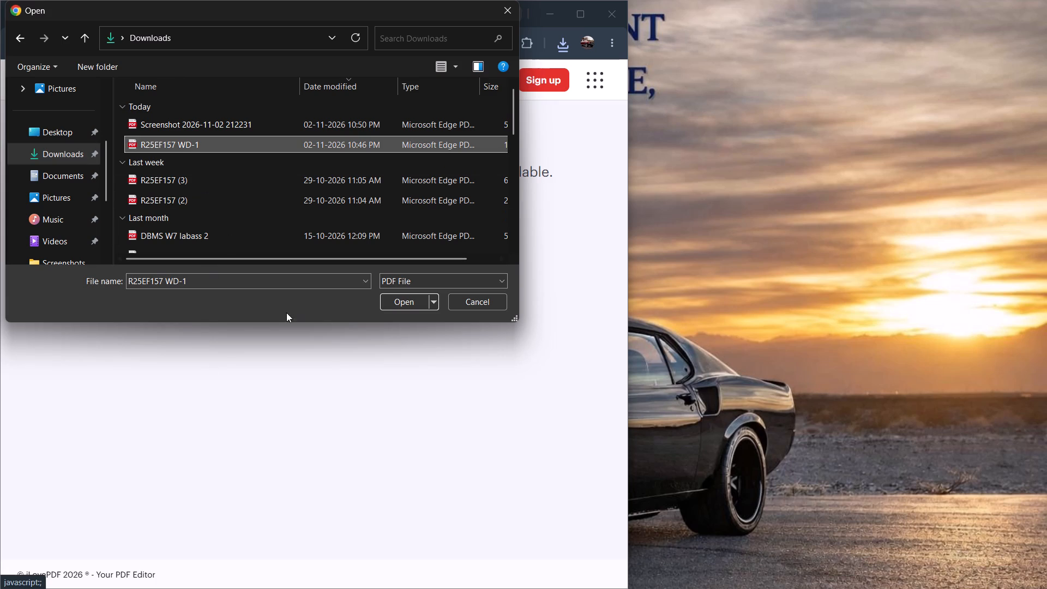
{"action": "left_click", "coordinate": [404, 309]}
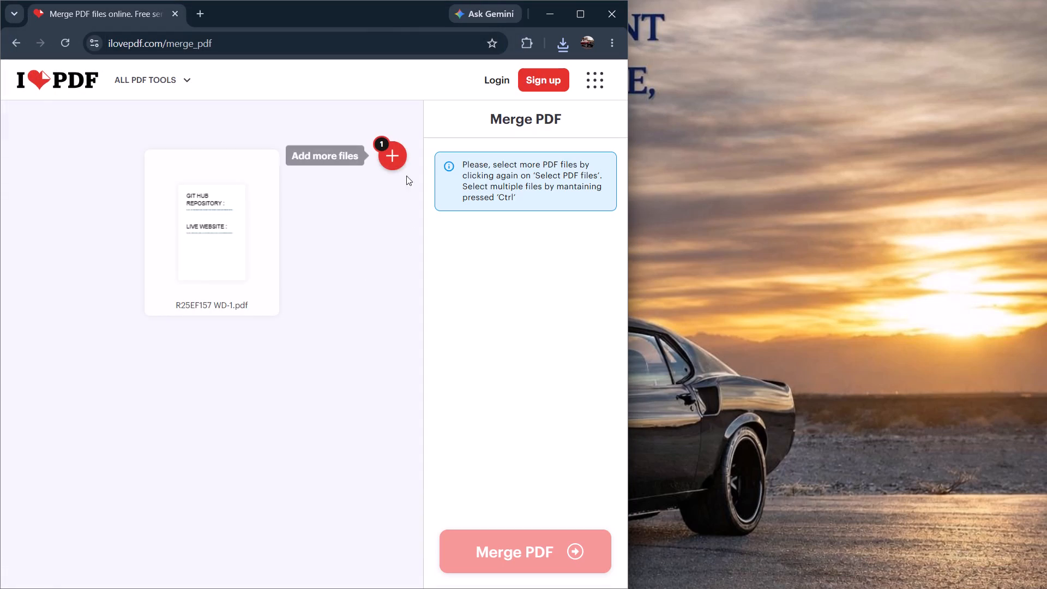
Add Screenshot 2026-11-02 212231.pdf after the WD-1 file, merge both, download the merged PDF and close the browser.
{"action": "left_click", "coordinate": [402, 153]}
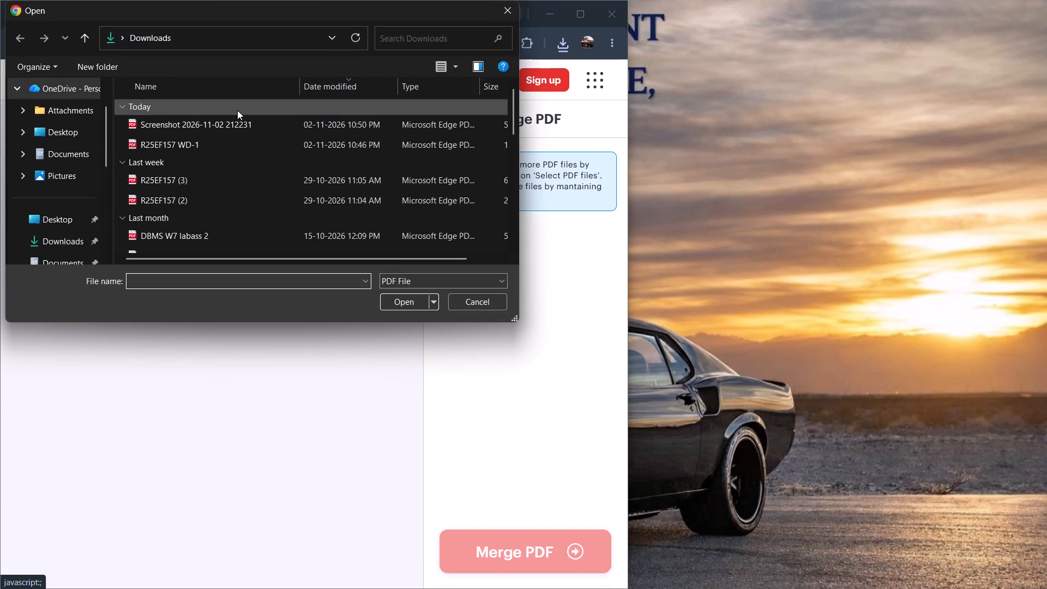
{"action": "left_click", "coordinate": [234, 125]}
{"action": "left_click", "coordinate": [392, 300]}
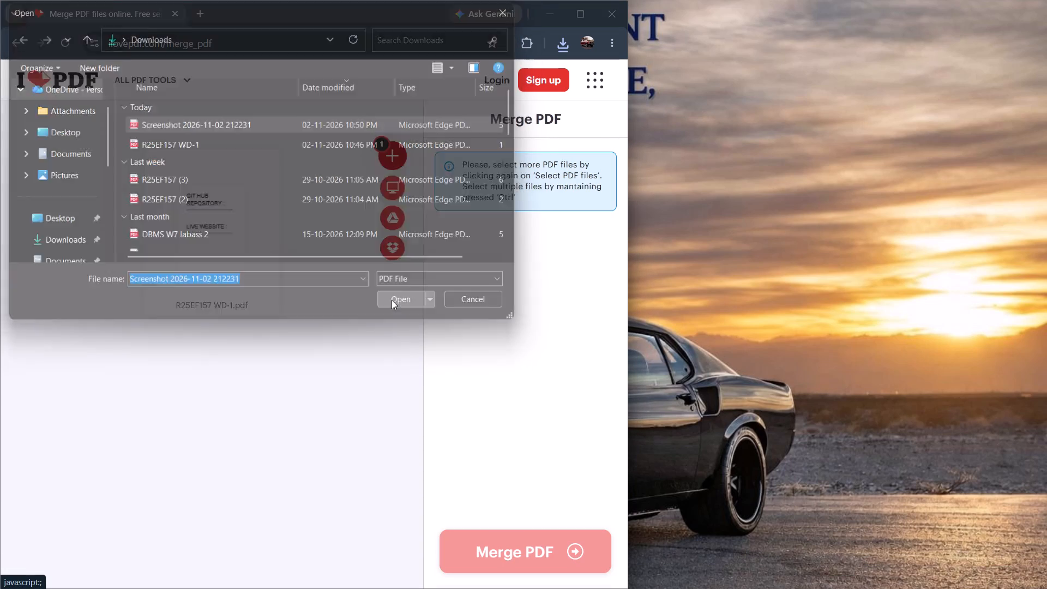
{"action": "left_click", "coordinate": [509, 546]}
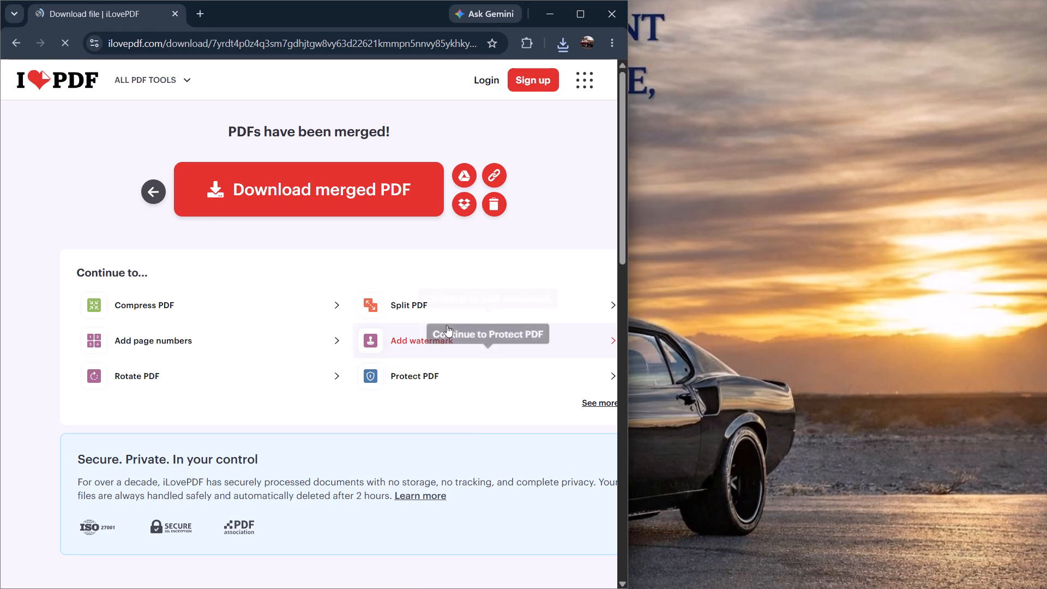
{"action": "left_click", "coordinate": [402, 184]}
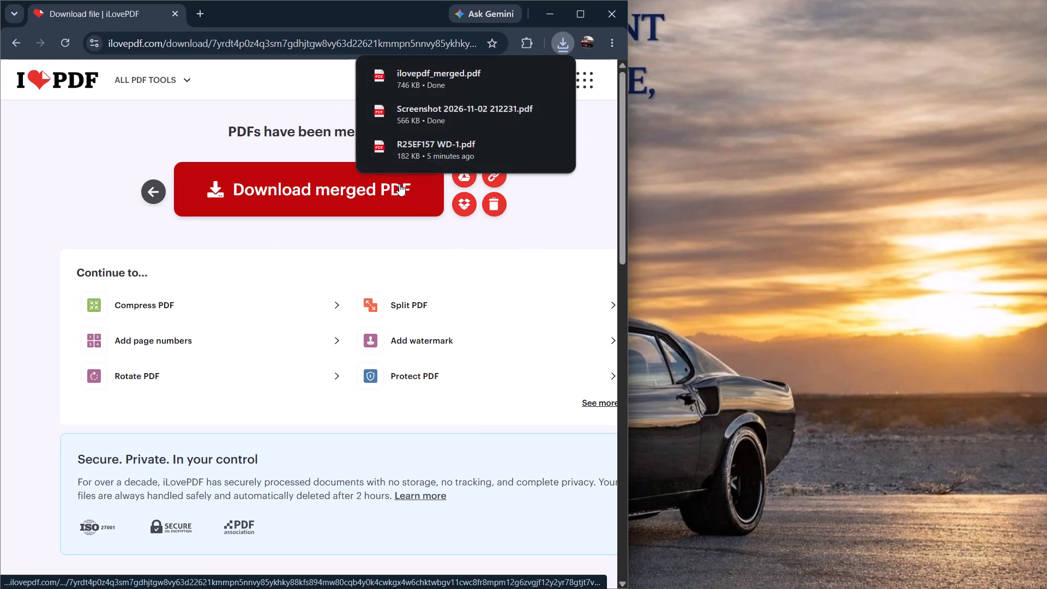
{"action": "left_click", "coordinate": [601, 15]}
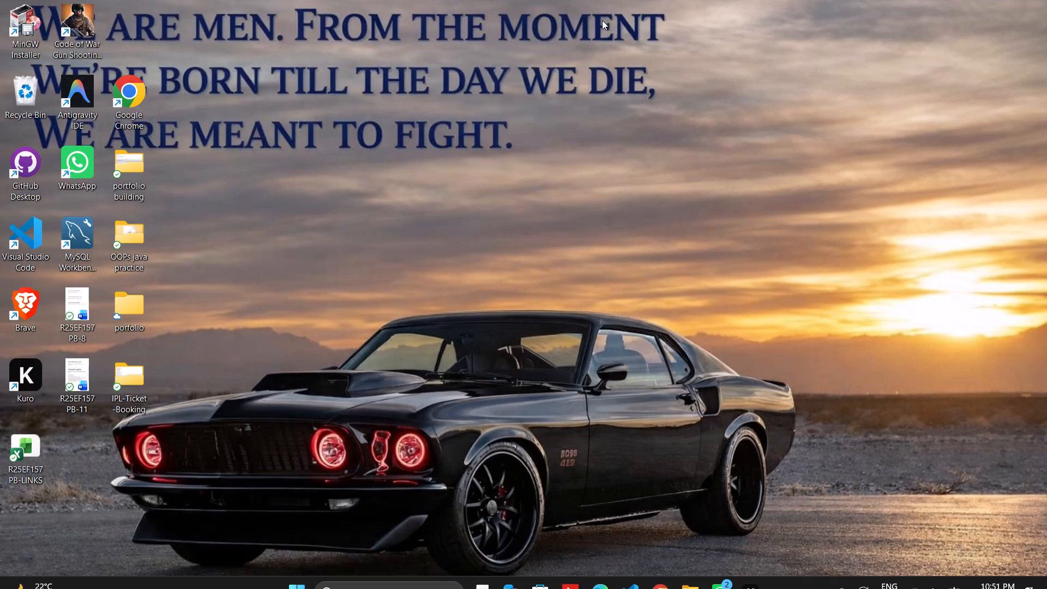
{"action": "double_click", "coordinate": [679, 563]}
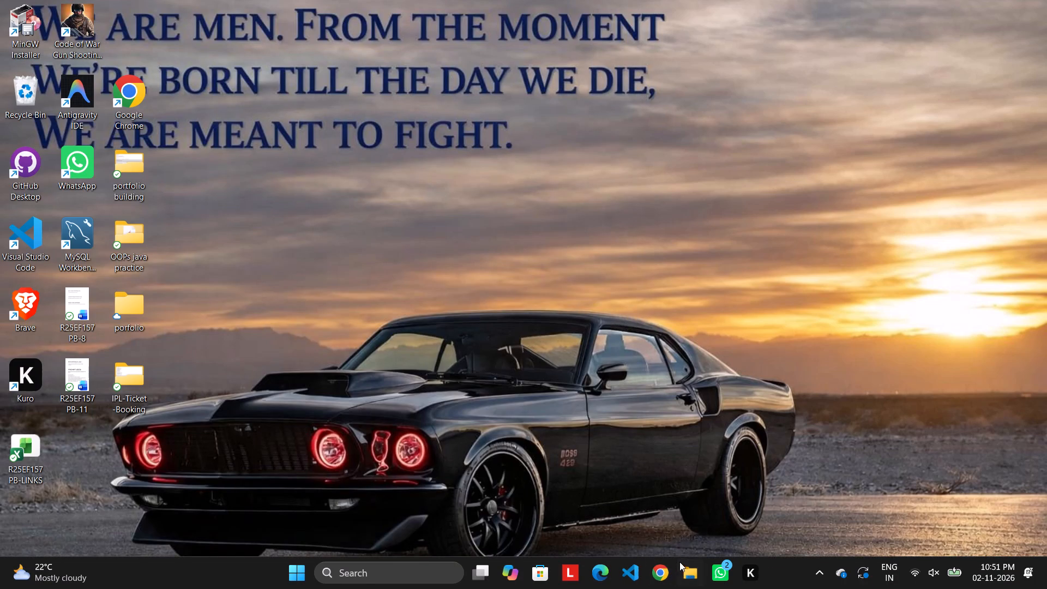
{"action": "left_click", "coordinate": [682, 584]}
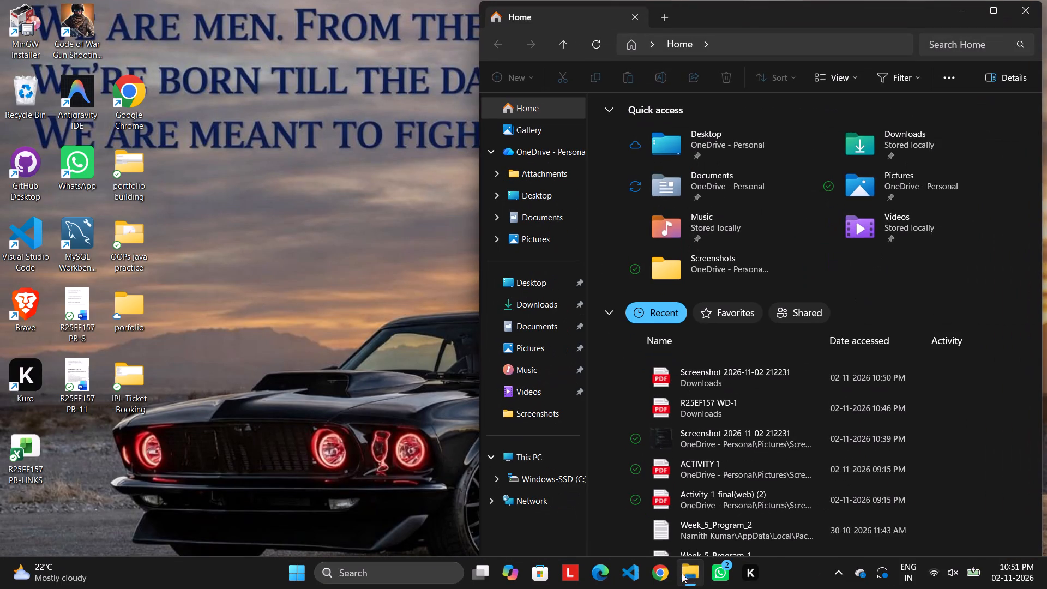
{"action": "left_click", "coordinate": [985, 19]}
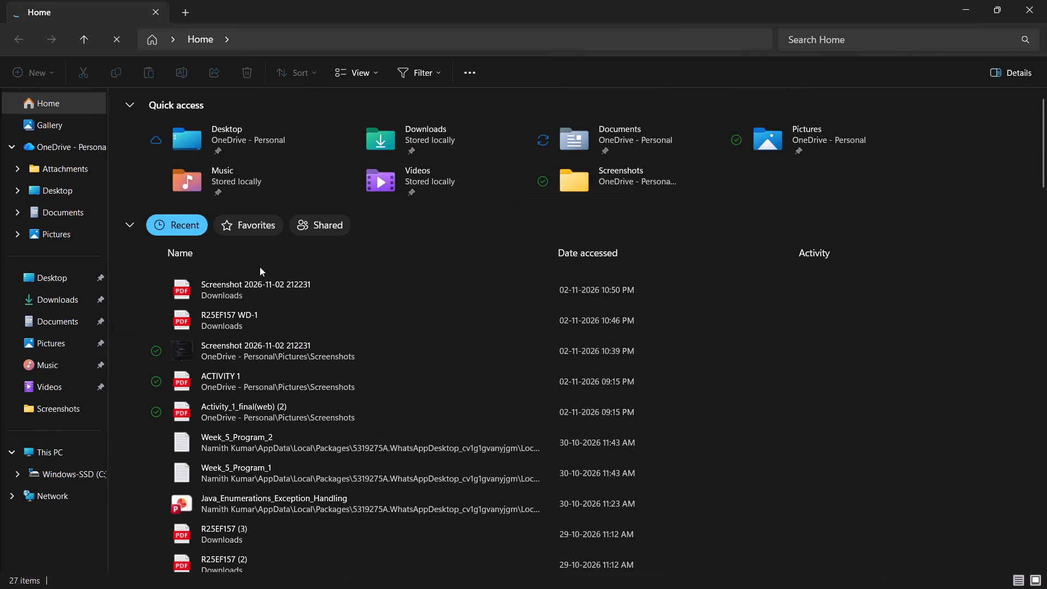
{"action": "left_click", "coordinate": [71, 308]}
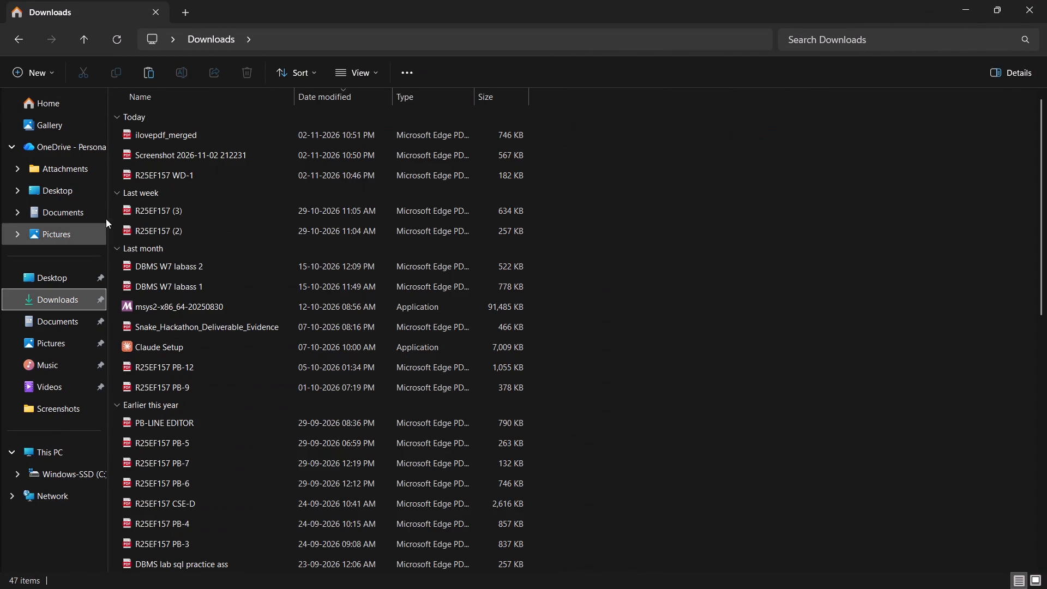
{"action": "right_click", "coordinate": [201, 140]}
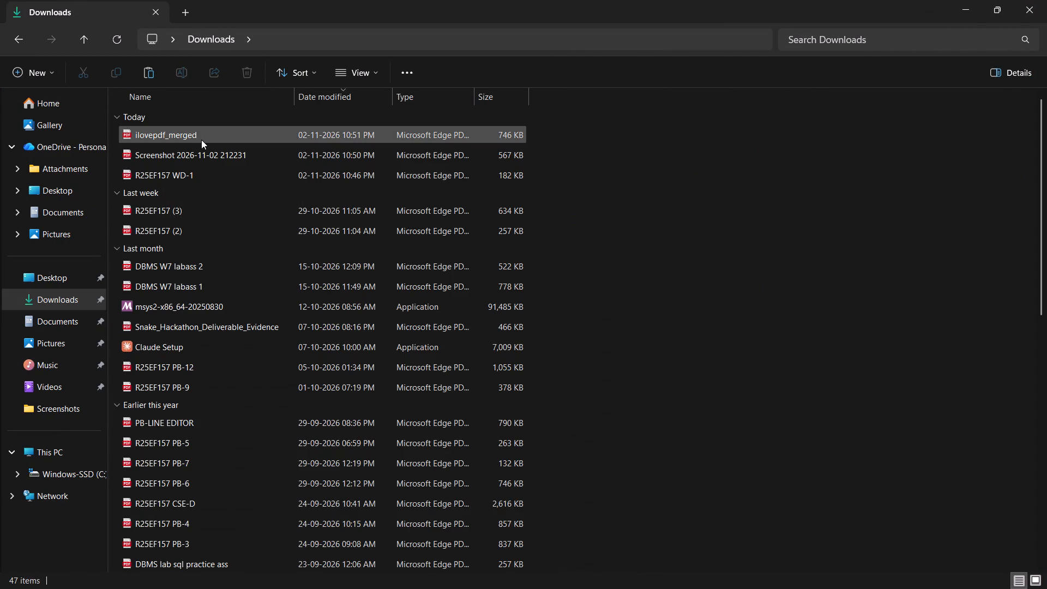
{"action": "right_click", "coordinate": [182, 172]}
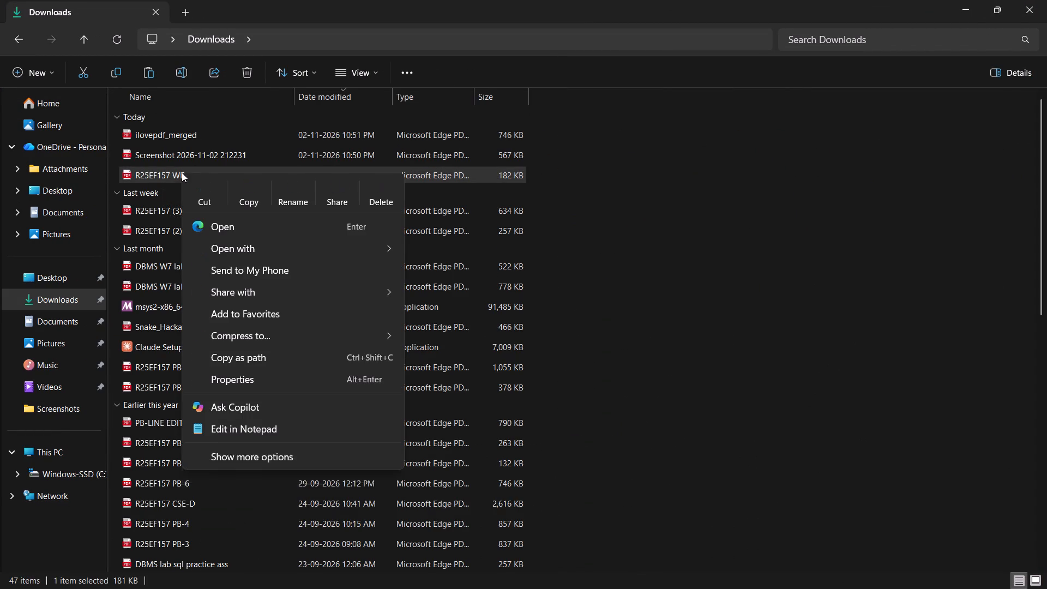
{"action": "left_click", "coordinate": [246, 82]}
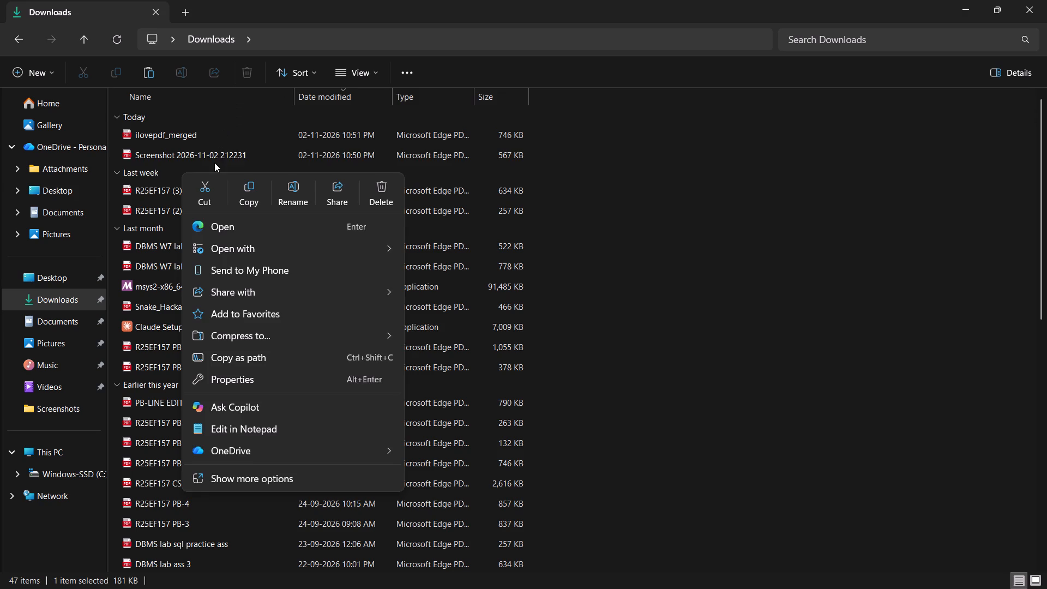
{"action": "left_click", "coordinate": [214, 163]}
{"action": "right_click", "coordinate": [214, 163]}
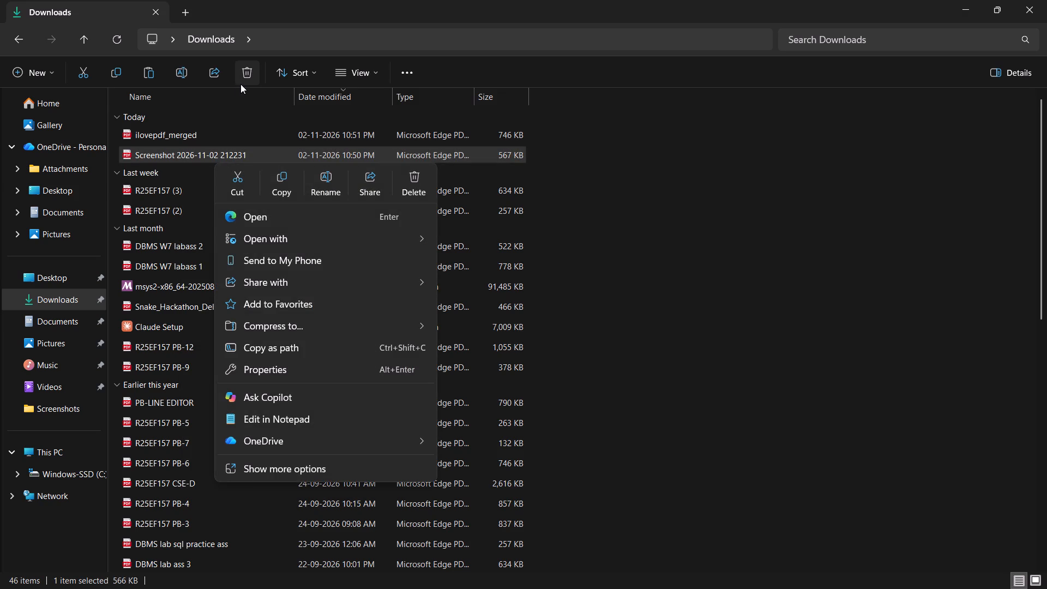
{"action": "left_click", "coordinate": [240, 83]}
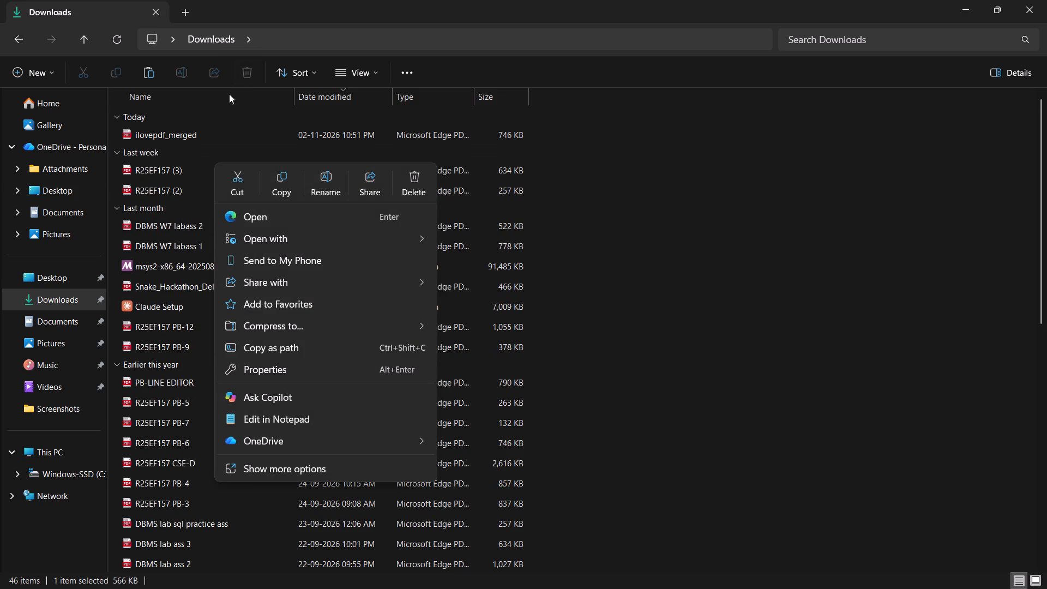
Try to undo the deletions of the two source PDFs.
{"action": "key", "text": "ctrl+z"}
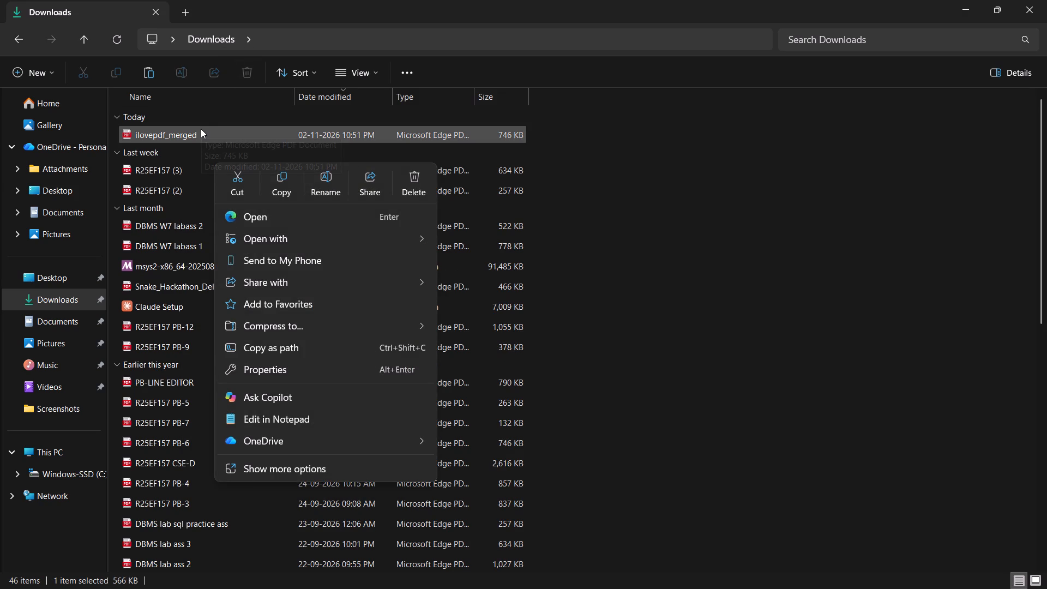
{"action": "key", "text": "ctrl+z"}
Open the ilovepdf_merged PDF and check its link page, the blank page and the first code screenshots.
{"action": "double_click", "coordinate": [200, 130]}
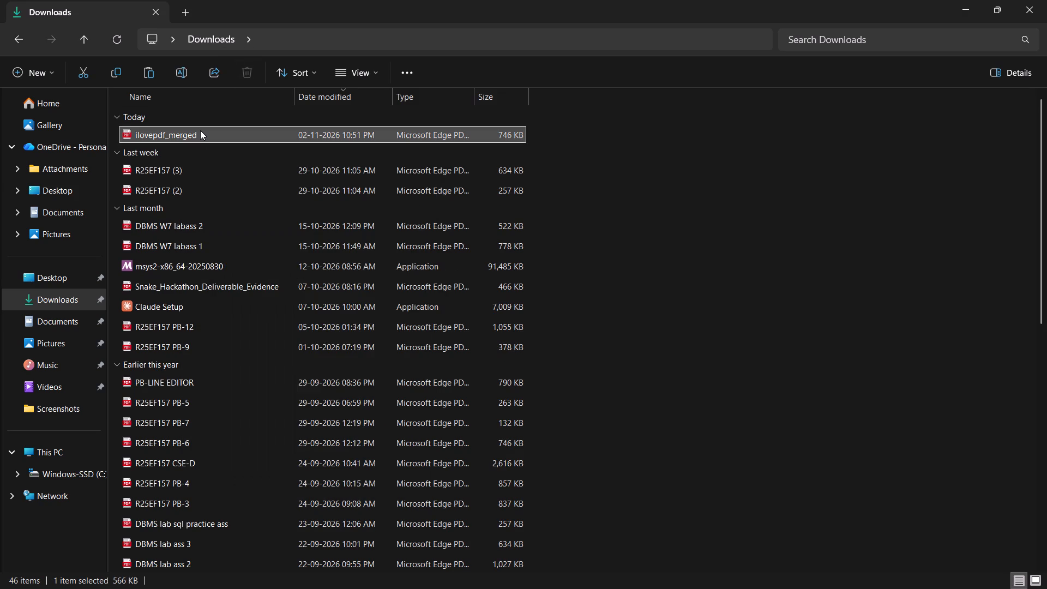
{"action": "scroll", "coordinate": [262, 189], "scroll_direction": "up", "scroll_amount": 1}
{"action": "scroll", "coordinate": [259, 214], "scroll_direction": "down", "scroll_amount": 8}
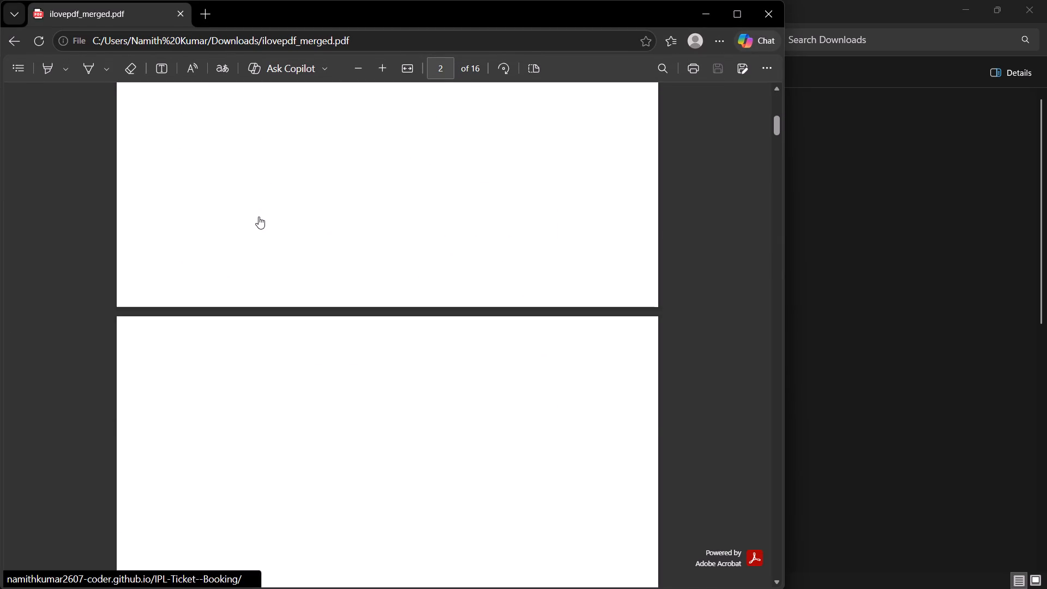
{"action": "scroll", "coordinate": [252, 236], "scroll_direction": "down", "scroll_amount": 17}
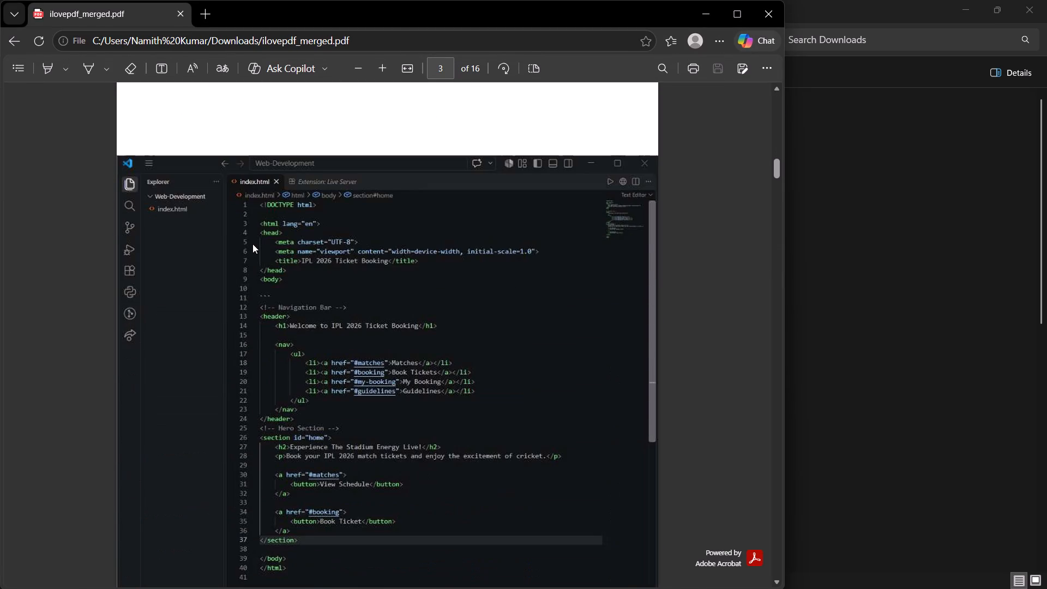
{"action": "scroll", "coordinate": [252, 244], "scroll_direction": "up", "scroll_amount": 15}
{"action": "scroll", "coordinate": [253, 239], "scroll_direction": "up", "scroll_amount": 6}
{"action": "scroll", "coordinate": [253, 239], "scroll_direction": "down", "scroll_amount": 1}
{"action": "scroll", "coordinate": [253, 239], "scroll_direction": "up", "scroll_amount": 2}
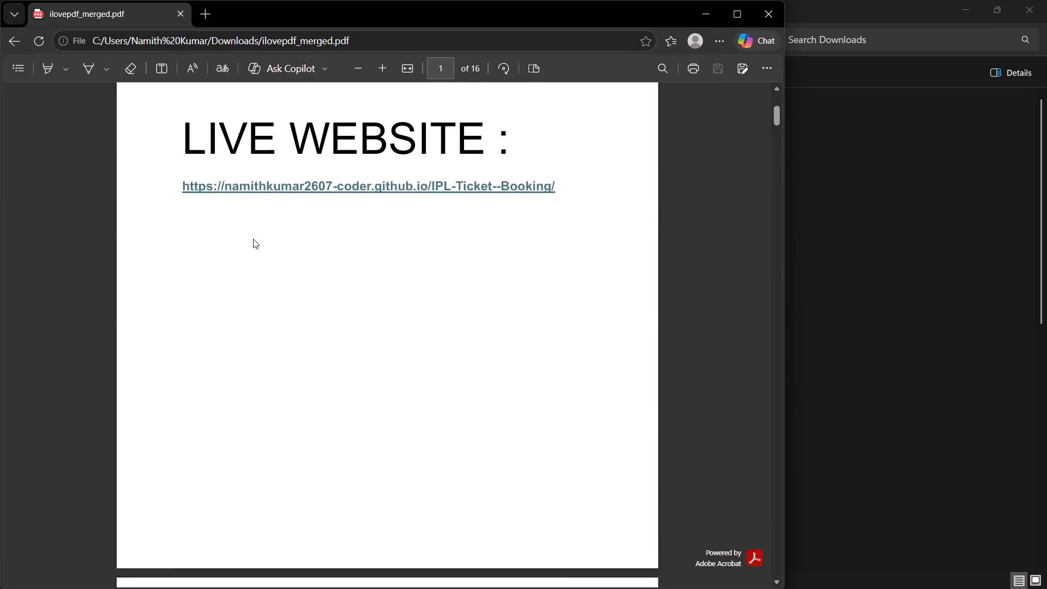
{"action": "scroll", "coordinate": [253, 239], "scroll_direction": "up", "scroll_amount": 1}
{"action": "scroll", "coordinate": [253, 239], "scroll_direction": "down", "scroll_amount": 19}
{"action": "scroll", "coordinate": [253, 239], "scroll_direction": "down", "scroll_amount": 3}
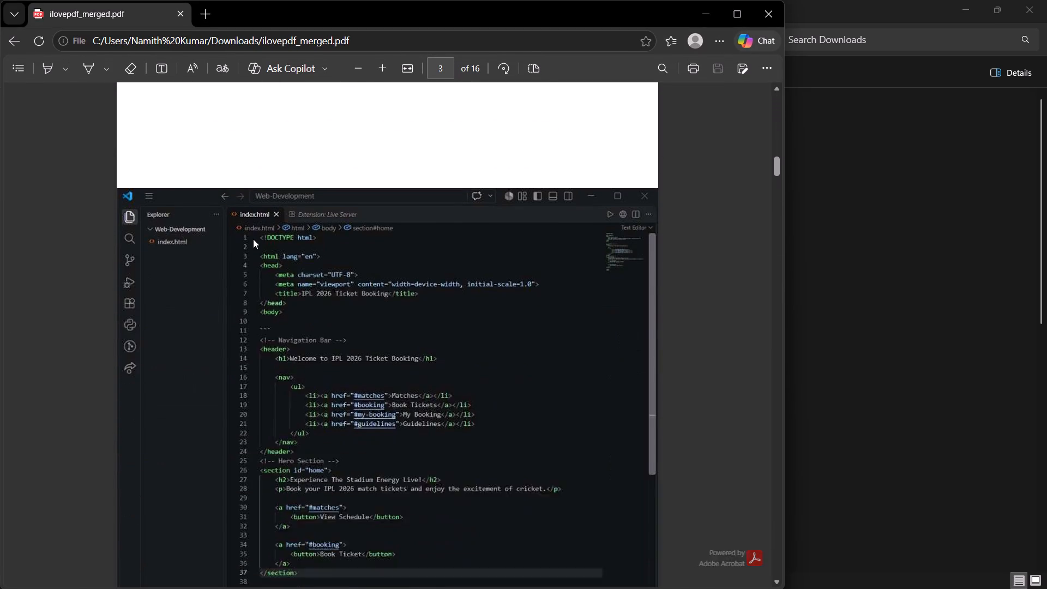
{"action": "scroll", "coordinate": [253, 239], "scroll_direction": "up", "scroll_amount": 4}
{"action": "scroll", "coordinate": [253, 239], "scroll_direction": "down", "scroll_amount": 14}
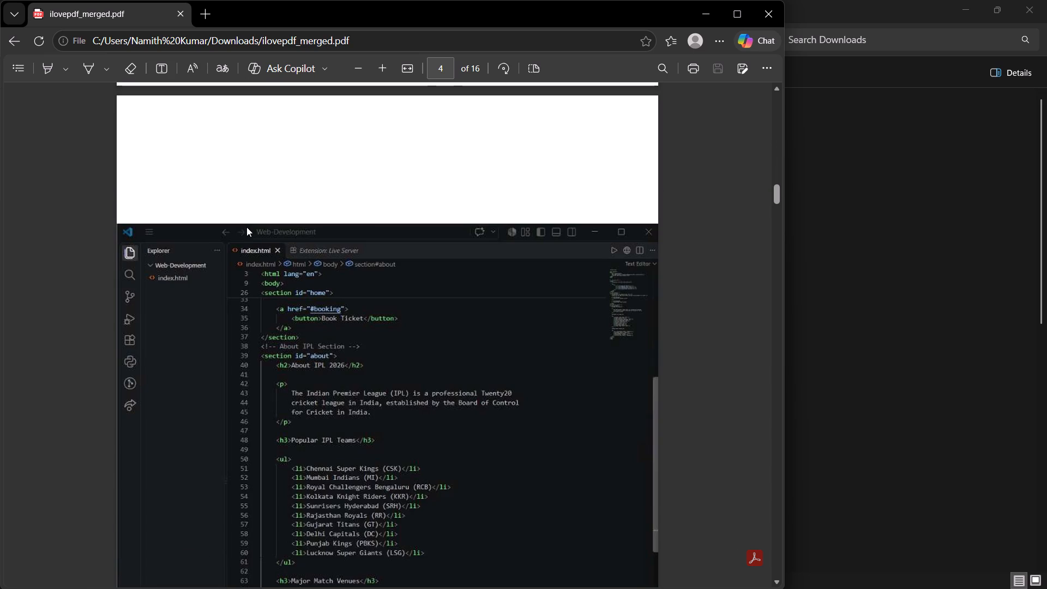
Review the order of the remaining code screenshots and the first website screenshots in the merged PDF.
{"action": "scroll", "coordinate": [419, 236], "scroll_direction": "down", "scroll_amount": 16}
{"action": "scroll", "coordinate": [417, 214], "scroll_direction": "down", "scroll_amount": 11}
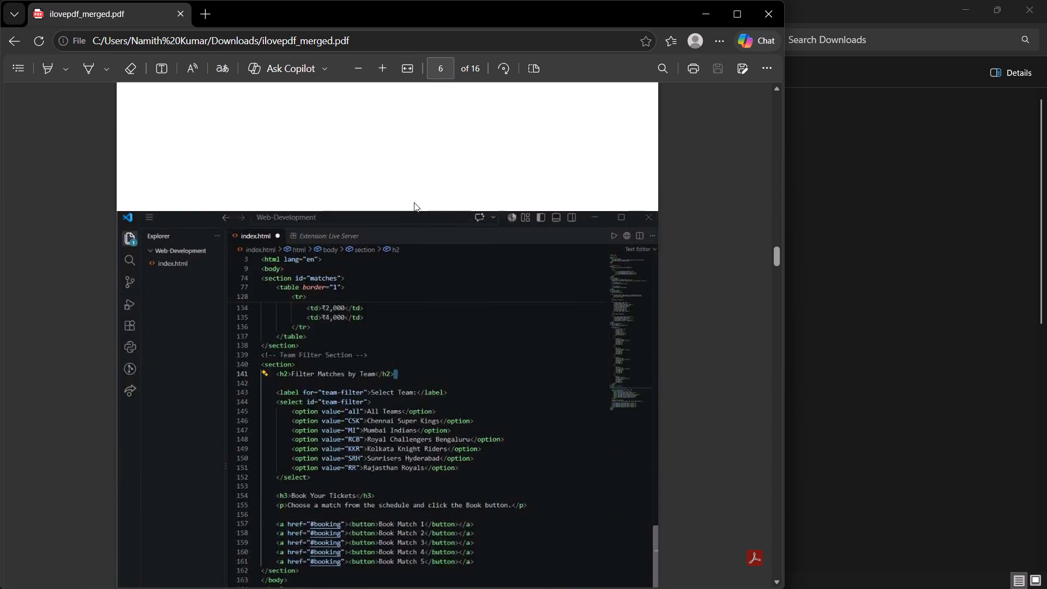
{"action": "scroll", "coordinate": [414, 202], "scroll_direction": "down", "scroll_amount": 14}
{"action": "scroll", "coordinate": [398, 169], "scroll_direction": "down", "scroll_amount": 17}
{"action": "scroll", "coordinate": [387, 149], "scroll_direction": "down", "scroll_amount": 17}
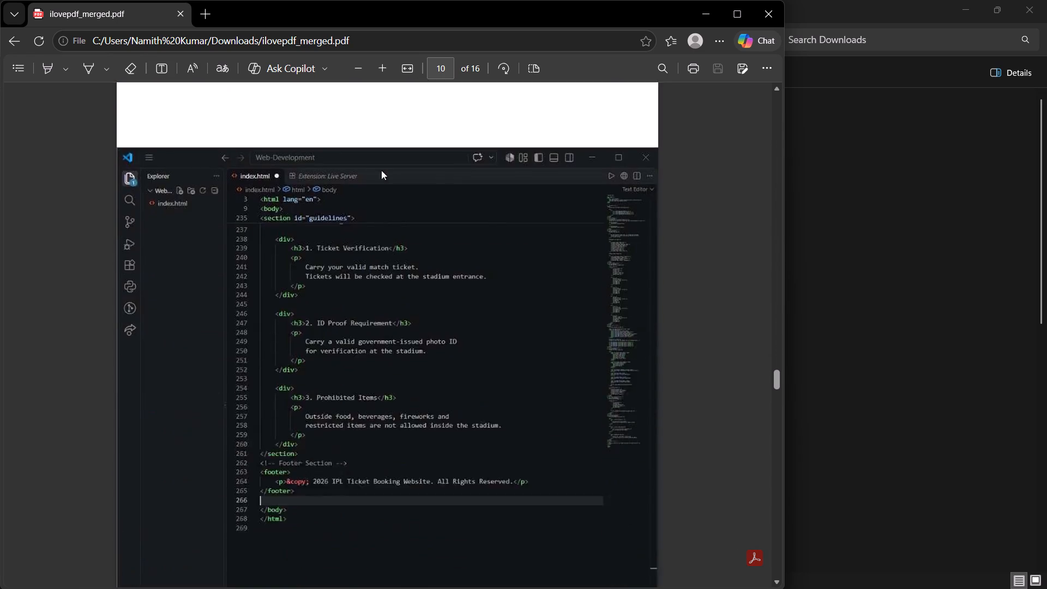
{"action": "scroll", "coordinate": [379, 167], "scroll_direction": "down", "scroll_amount": 14}
{"action": "scroll", "coordinate": [378, 166], "scroll_direction": "down", "scroll_amount": 13}
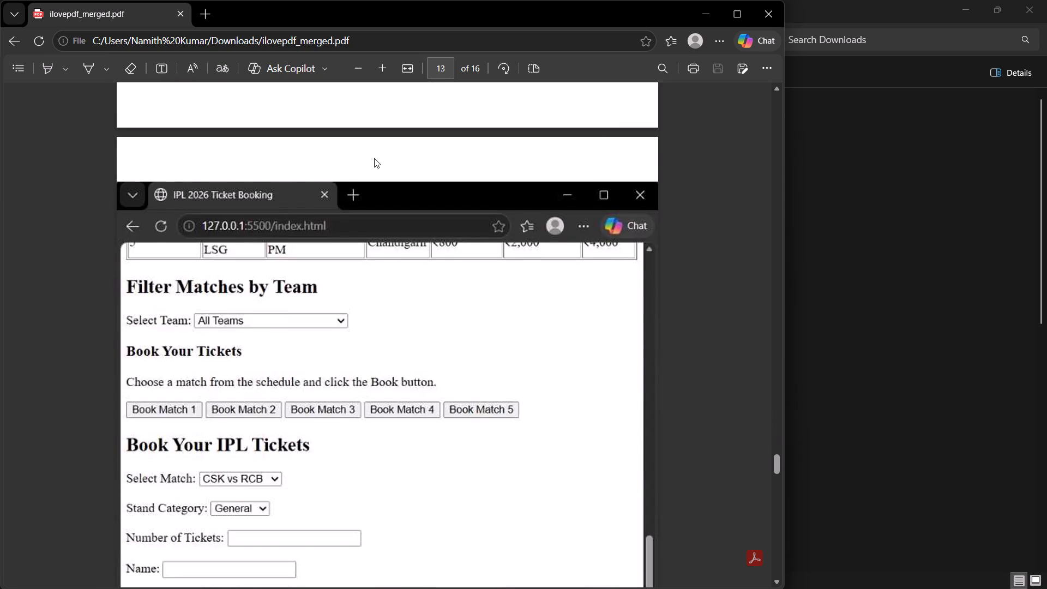
{"action": "scroll", "coordinate": [374, 158], "scroll_direction": "up", "scroll_amount": 6}
{"action": "scroll", "coordinate": [374, 155], "scroll_direction": "up", "scroll_amount": 15}
{"action": "scroll", "coordinate": [365, 128], "scroll_direction": "up", "scroll_amount": 10}
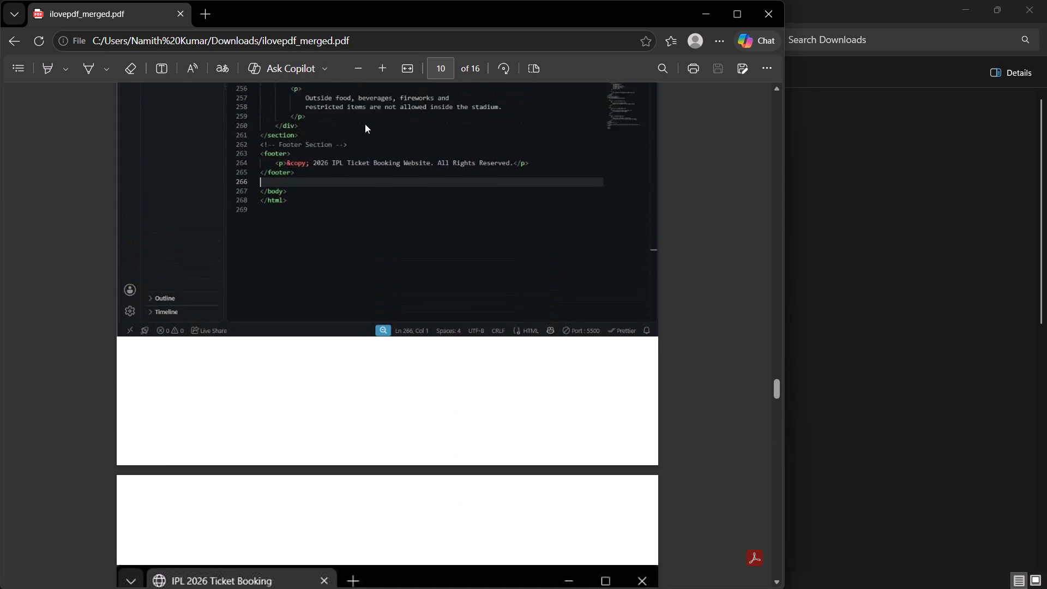
{"action": "scroll", "coordinate": [360, 118], "scroll_direction": "up", "scroll_amount": 5}
Maximize the PDF window and review the website screenshots through to the GitHub Pages settings on page 16.
{"action": "left_click", "coordinate": [737, 9]}
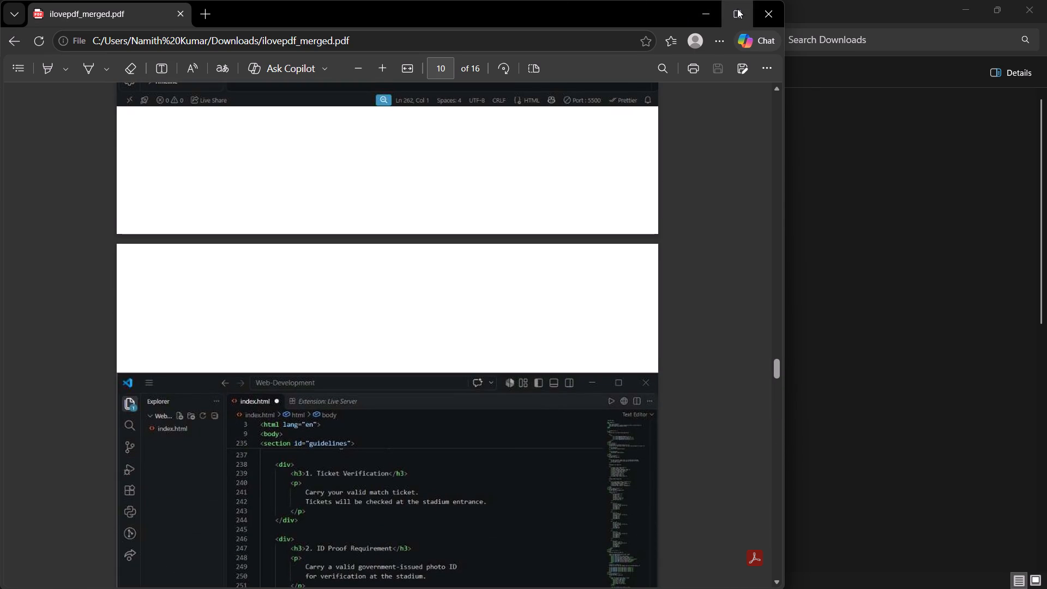
{"action": "scroll", "coordinate": [627, 224], "scroll_direction": "down", "scroll_amount": 17}
{"action": "scroll", "coordinate": [623, 221], "scroll_direction": "down", "scroll_amount": 15}
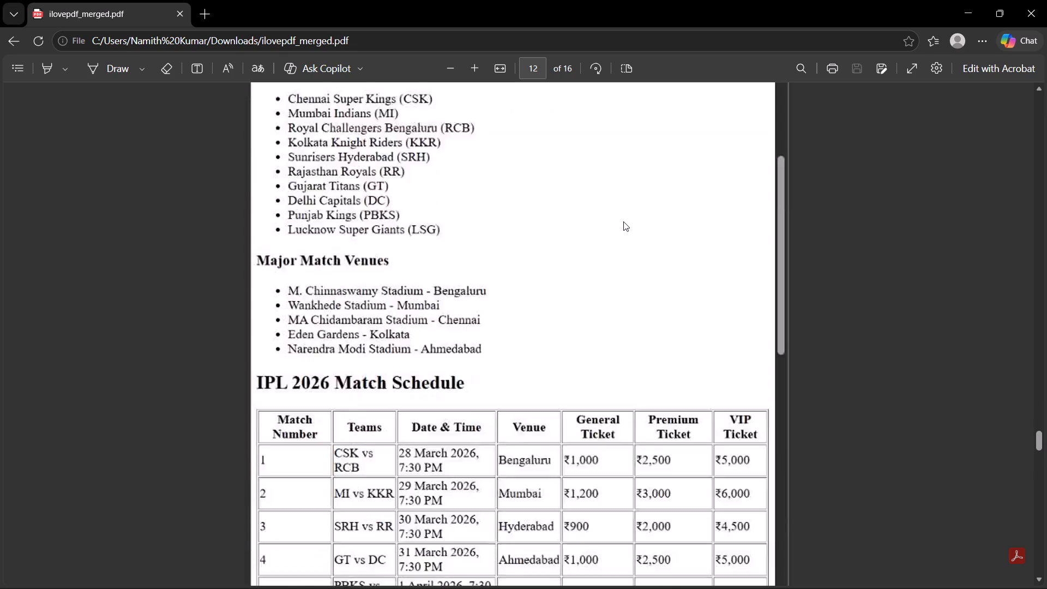
{"action": "scroll", "coordinate": [623, 220], "scroll_direction": "down", "scroll_amount": 15}
{"action": "scroll", "coordinate": [623, 218], "scroll_direction": "down", "scroll_amount": 16}
{"action": "scroll", "coordinate": [623, 218], "scroll_direction": "down", "scroll_amount": 20}
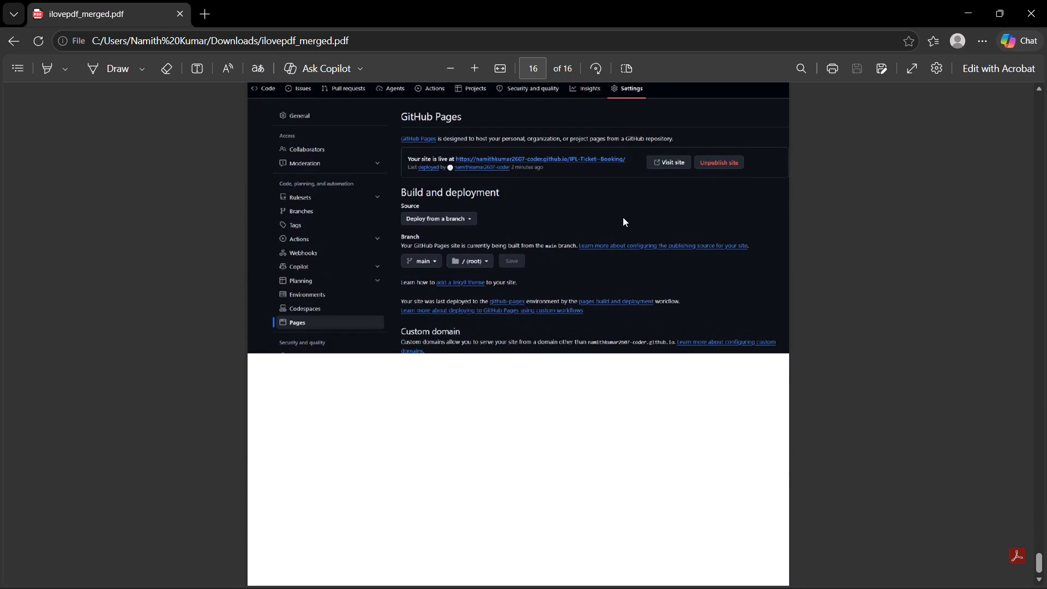
Finish checking the last pages of the merged PDF and close it.
{"action": "scroll", "coordinate": [623, 217], "scroll_direction": "up", "scroll_amount": 8}
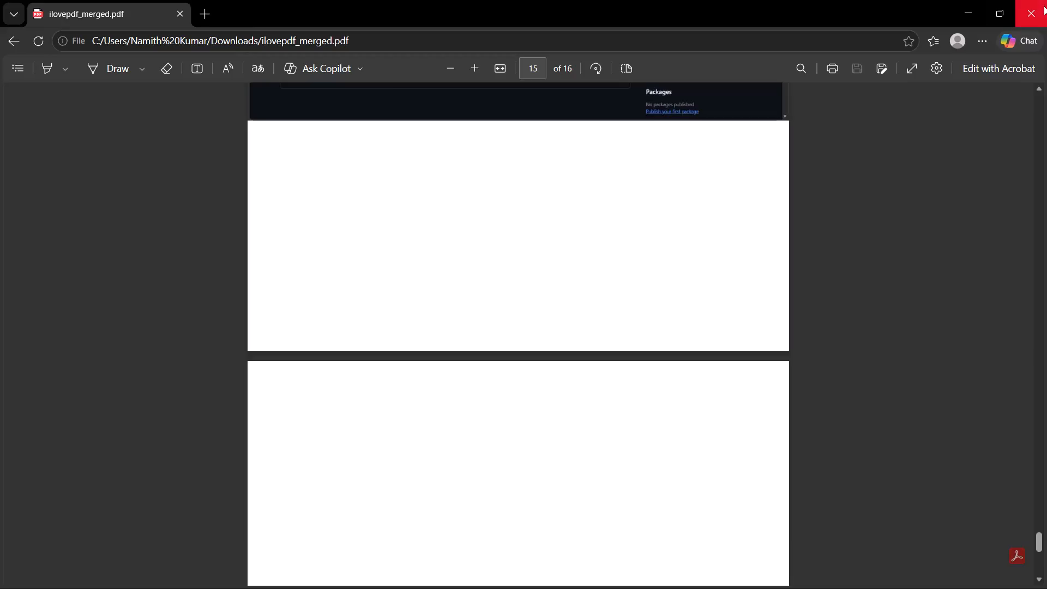
{"action": "left_click", "coordinate": [1044, 6]}
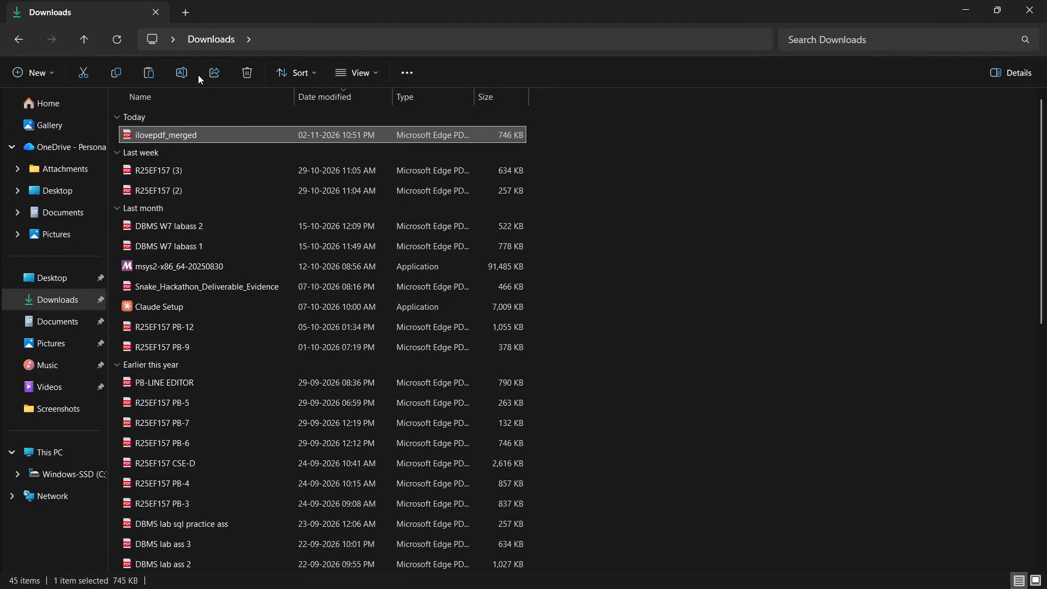
Rename the ilovepdf_merged file in Downloads as the student registration number followed by a space and WD-1.
{"action": "left_click", "coordinate": [181, 74]}
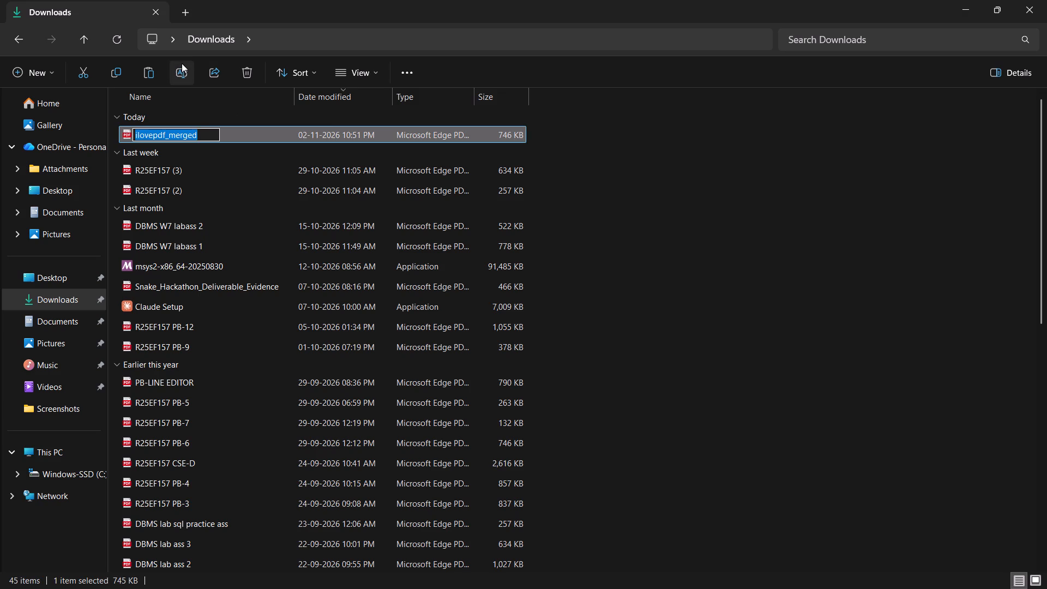
{"action": "key", "text": "BackSpace"}
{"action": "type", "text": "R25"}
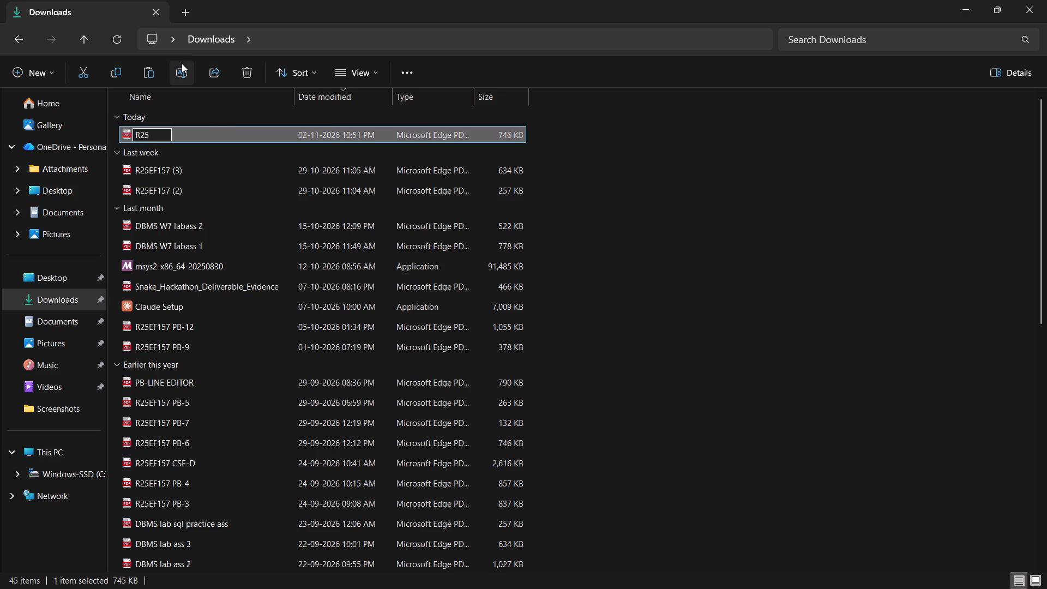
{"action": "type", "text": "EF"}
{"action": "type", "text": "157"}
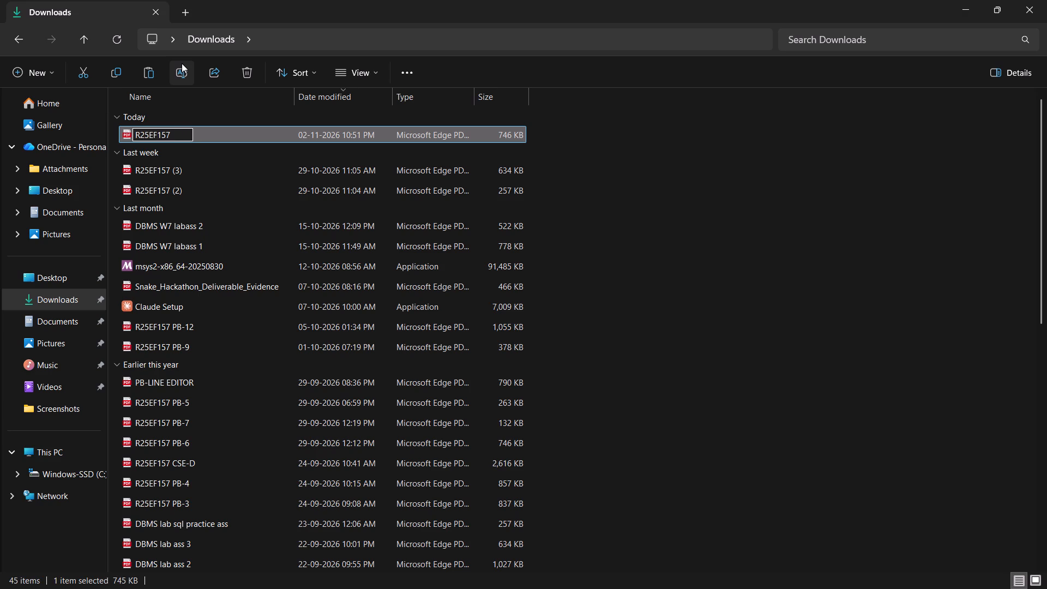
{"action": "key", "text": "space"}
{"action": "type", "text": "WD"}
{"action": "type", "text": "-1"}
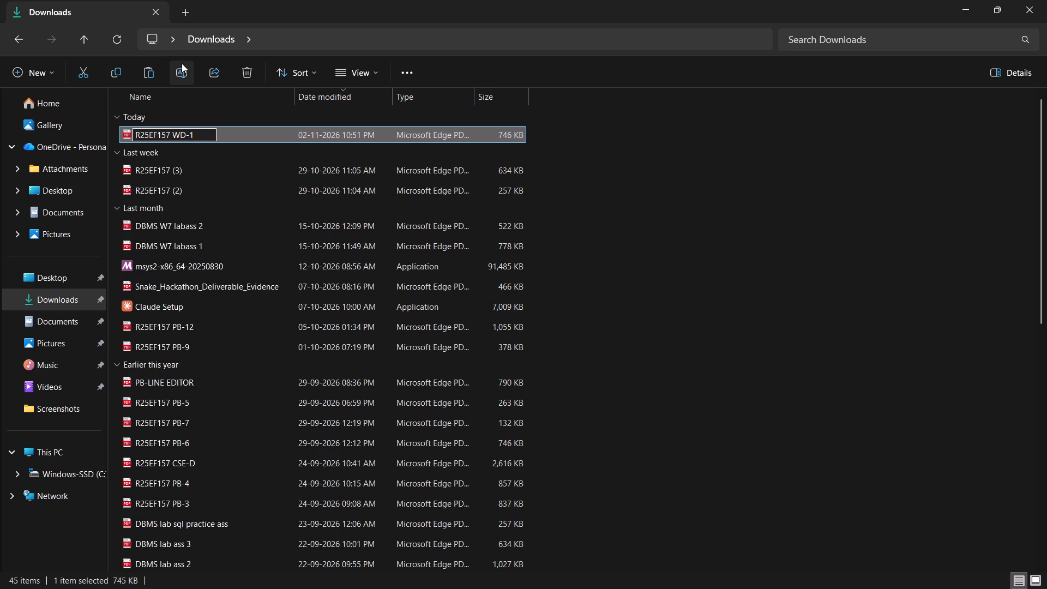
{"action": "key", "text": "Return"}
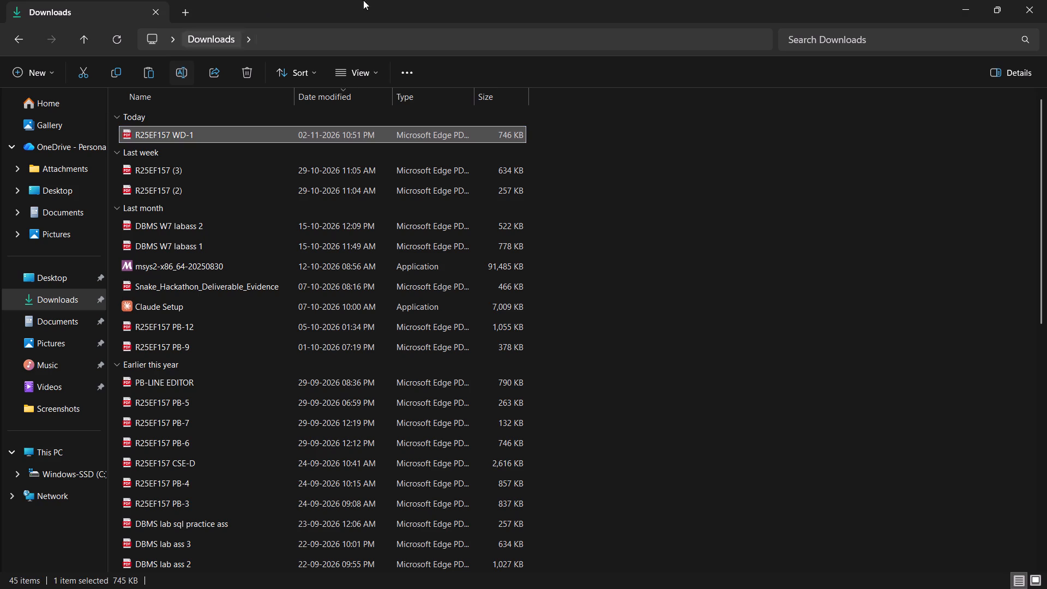
Minimize the Downloads window and close it.
{"action": "left_click", "coordinate": [973, 0]}
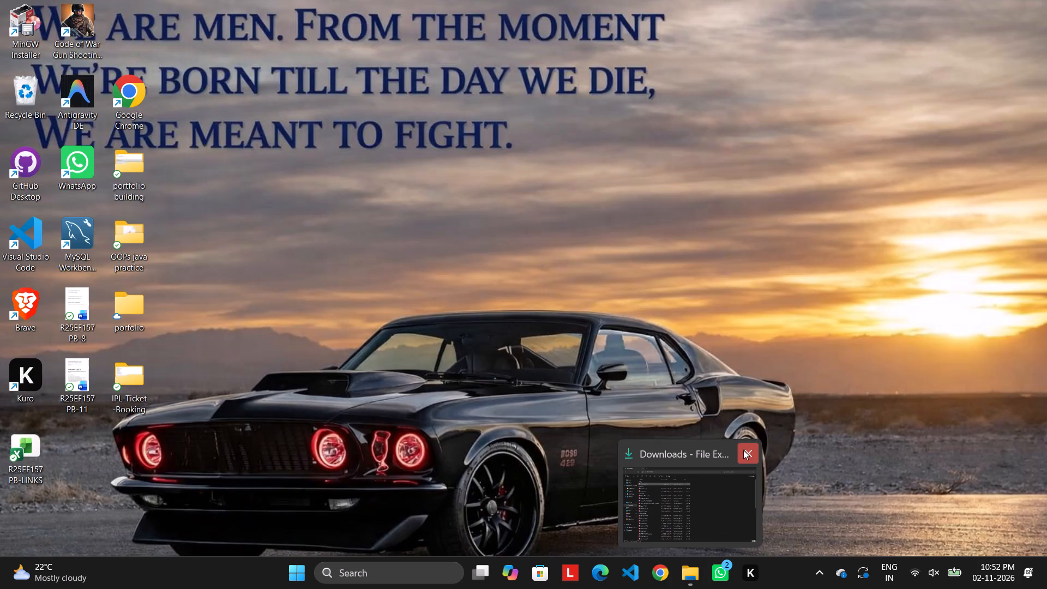
{"action": "left_click", "coordinate": [745, 449]}
Switch to a maximized Google Chrome window and try to open the REVA shortcut.
{"action": "left_click", "coordinate": [670, 575]}
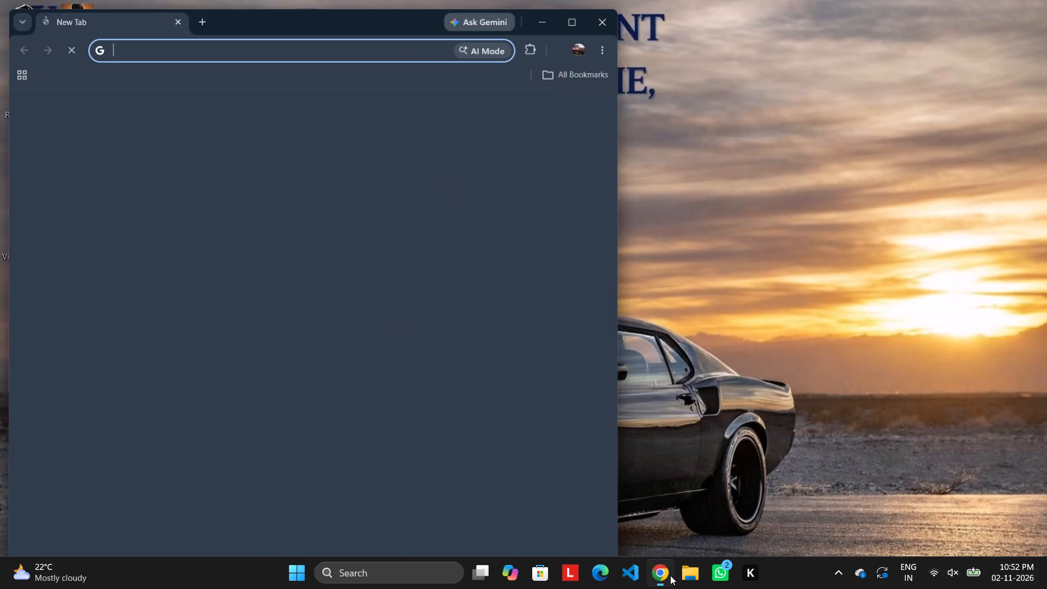
{"action": "left_click", "coordinate": [578, 7]}
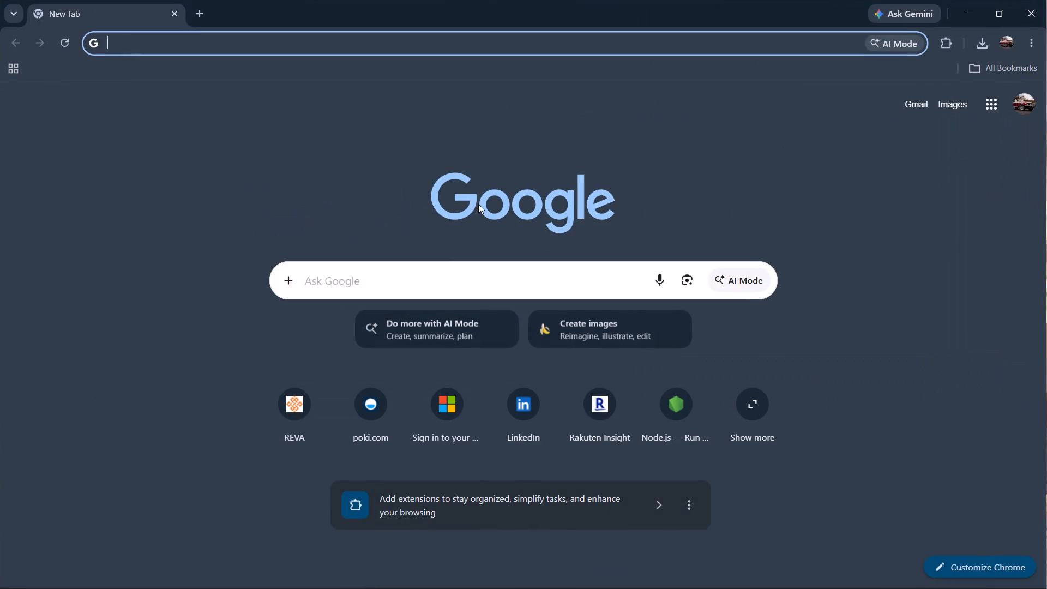
{"action": "left_click", "coordinate": [317, 388]}
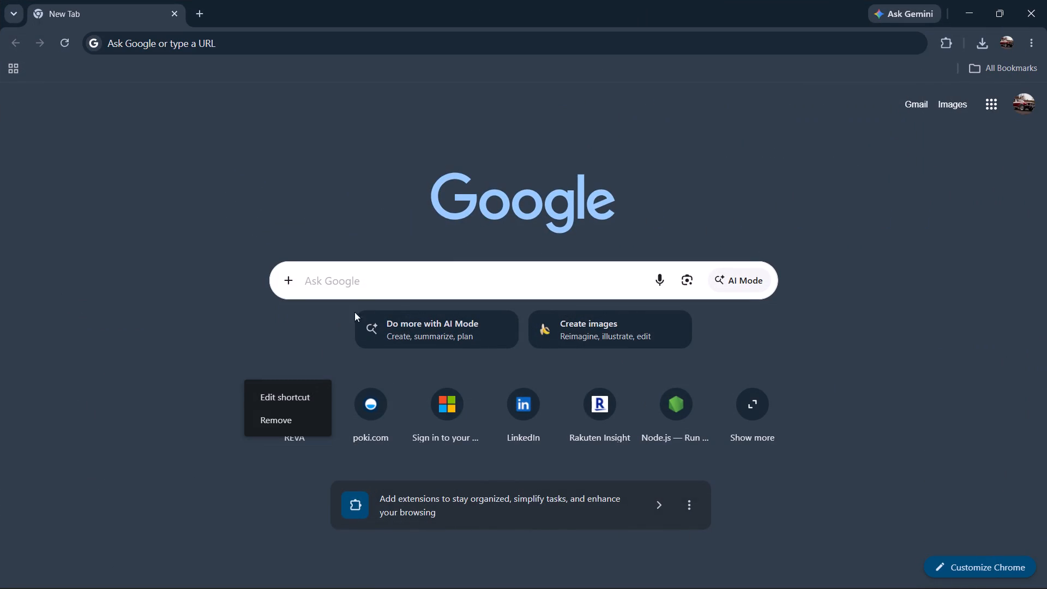
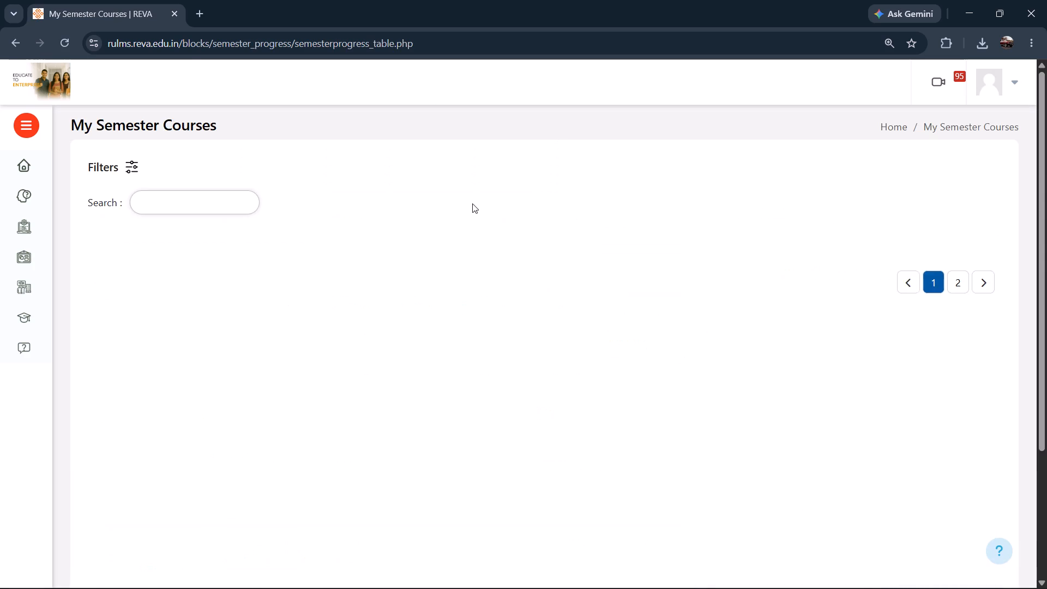
Open the Web Application Development course and go to Activity-1 in section BT-CSE-2025-2029-Sem-3-D.
{"action": "scroll", "coordinate": [462, 206], "scroll_direction": "down", "scroll_amount": 4}
{"action": "left_click", "coordinate": [140, 284]}
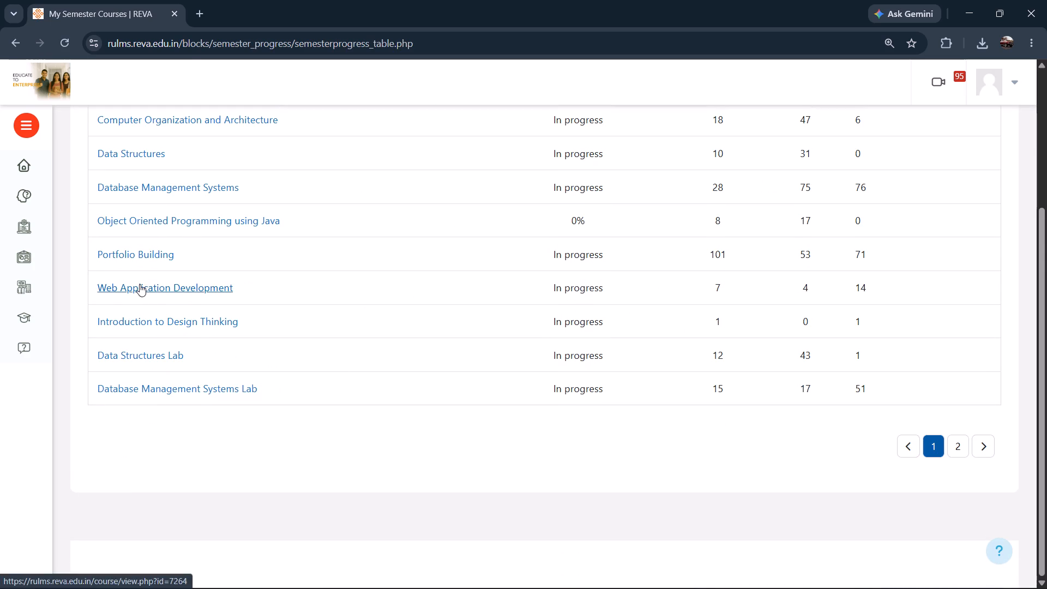
{"action": "scroll", "coordinate": [138, 296], "scroll_direction": "down", "scroll_amount": 4}
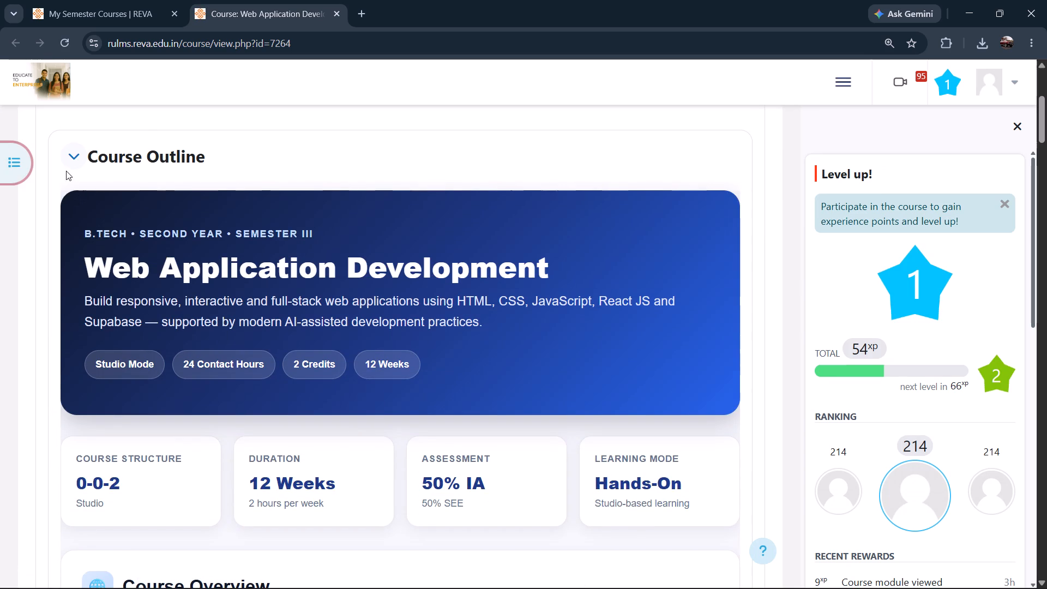
{"action": "left_click", "coordinate": [9, 177]}
{"action": "scroll", "coordinate": [68, 392], "scroll_direction": "down", "scroll_amount": 12}
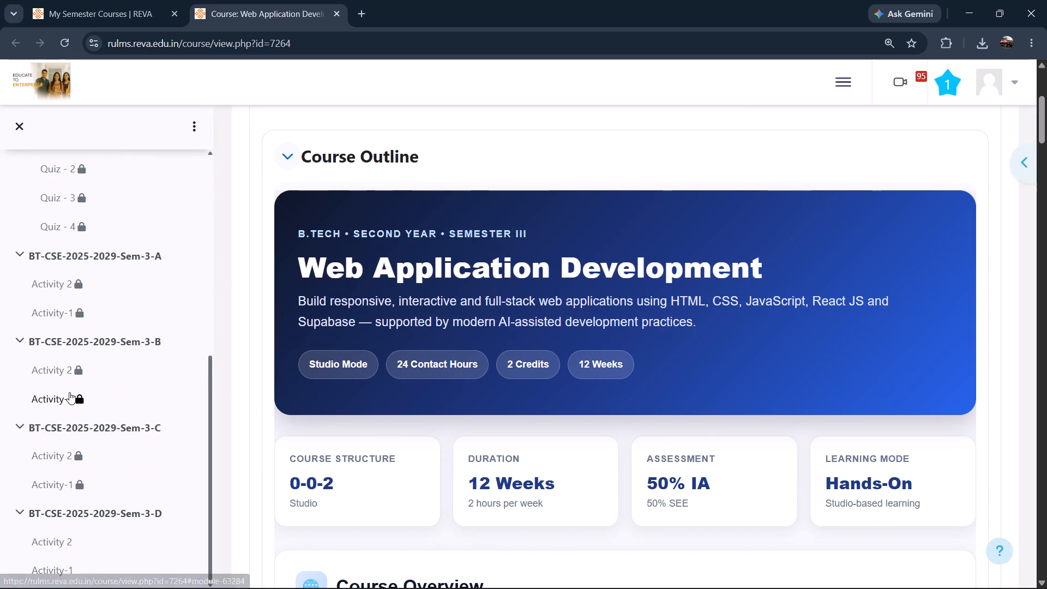
{"action": "scroll", "coordinate": [69, 392], "scroll_direction": "down", "scroll_amount": 4}
{"action": "left_click", "coordinate": [69, 570]}
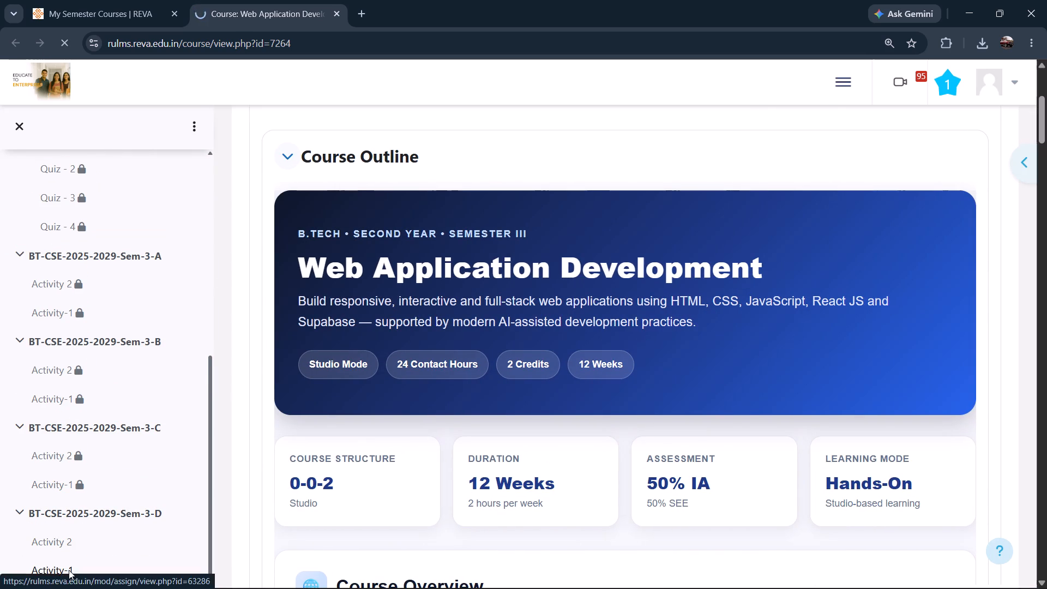
Start a submission for Activity-1 and upload the WD-1 PDF from Downloads as its file.
{"action": "scroll", "coordinate": [290, 433], "scroll_direction": "down", "scroll_amount": 4}
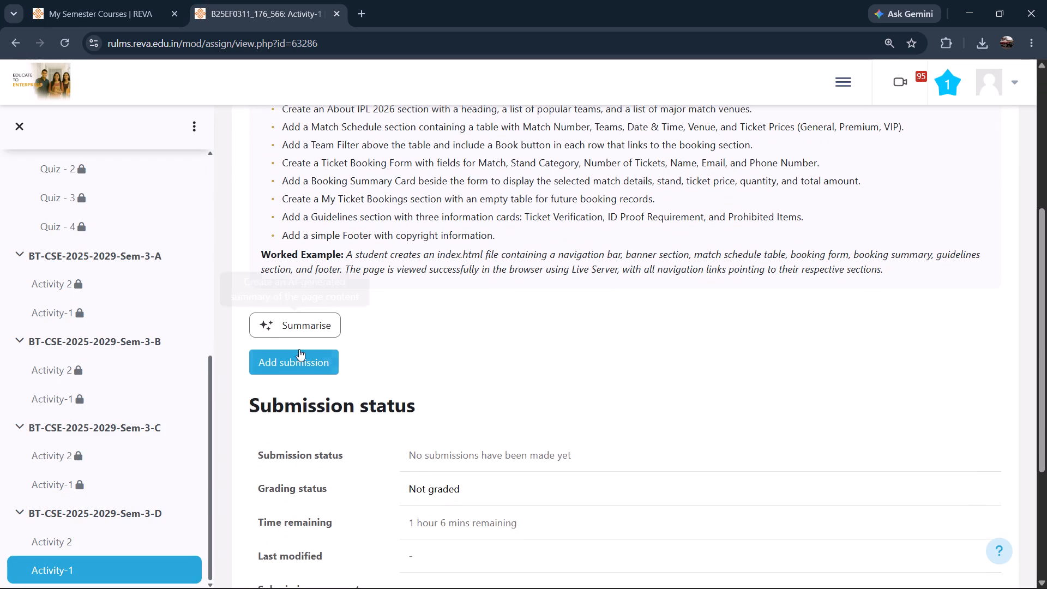
{"action": "left_click", "coordinate": [292, 365]}
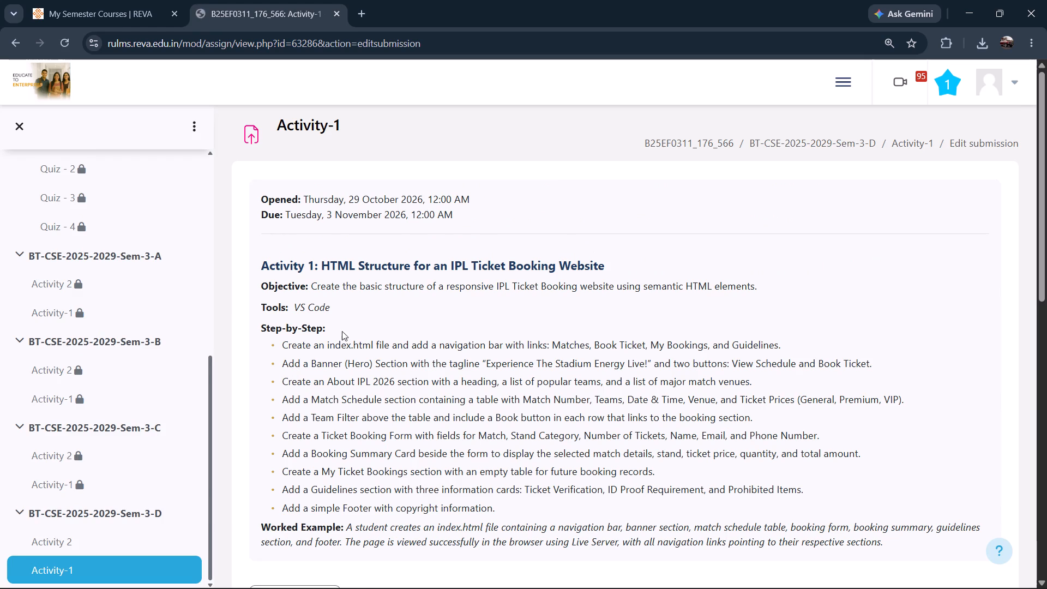
{"action": "scroll", "coordinate": [367, 325], "scroll_direction": "down", "scroll_amount": 5}
{"action": "scroll", "coordinate": [666, 413], "scroll_direction": "down", "scroll_amount": 2}
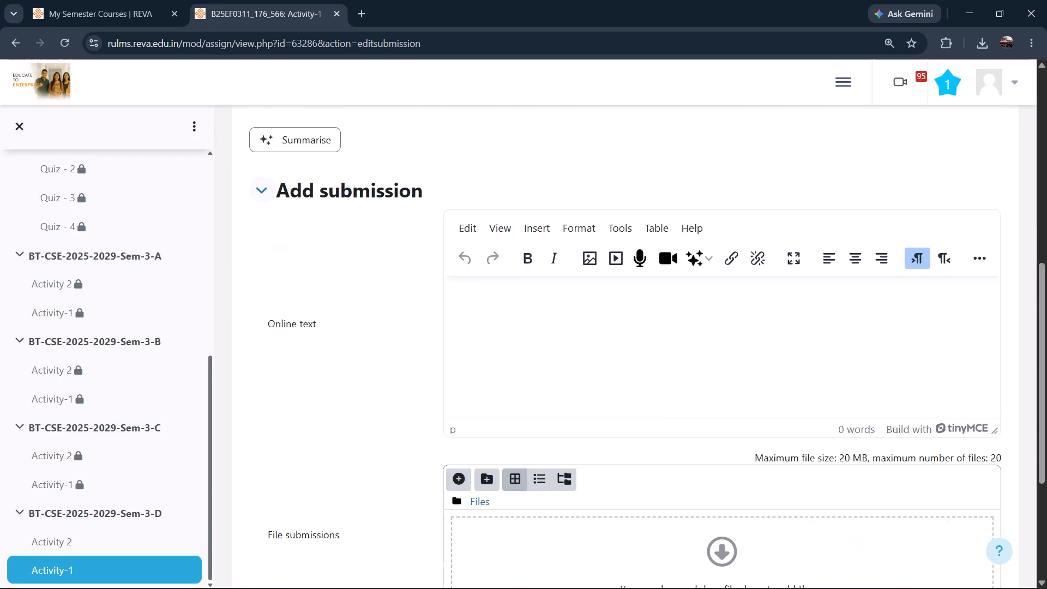
{"action": "scroll", "coordinate": [664, 410], "scroll_direction": "down", "scroll_amount": 3}
{"action": "left_click", "coordinate": [715, 340]}
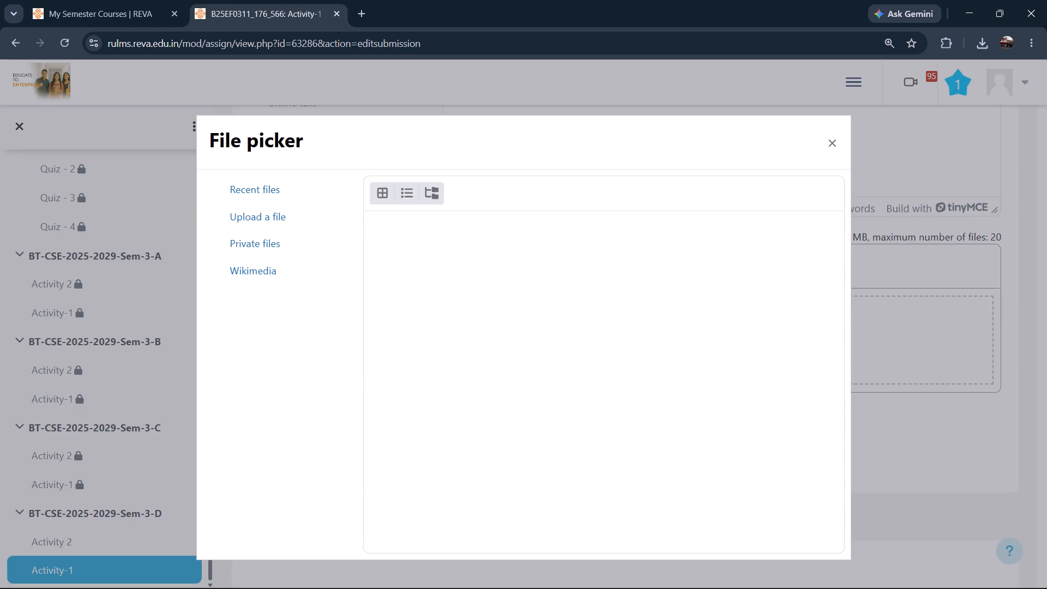
{"action": "left_click", "coordinate": [431, 272]}
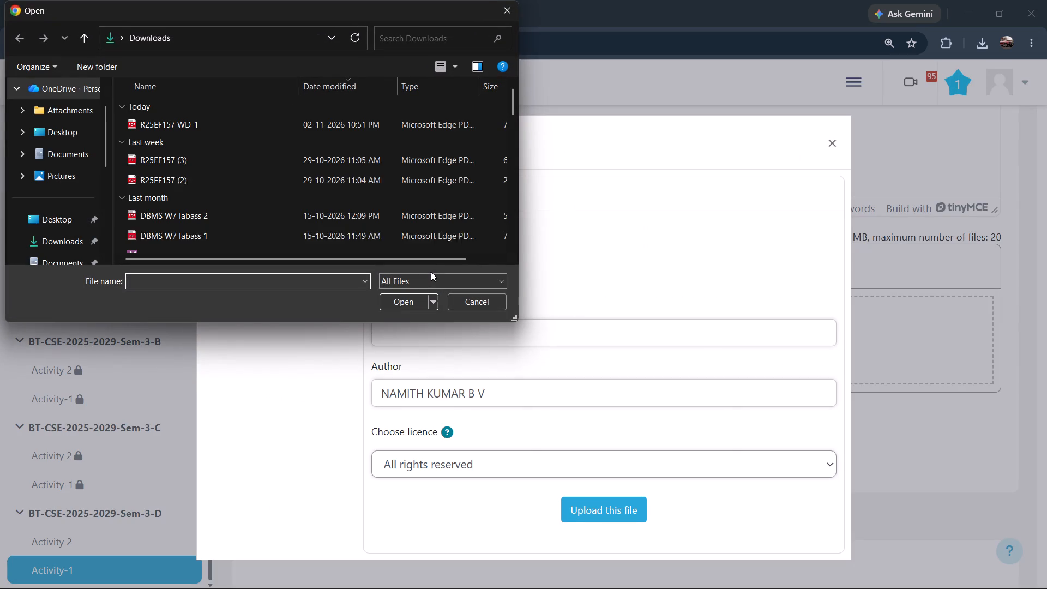
{"action": "left_click", "coordinate": [269, 125]}
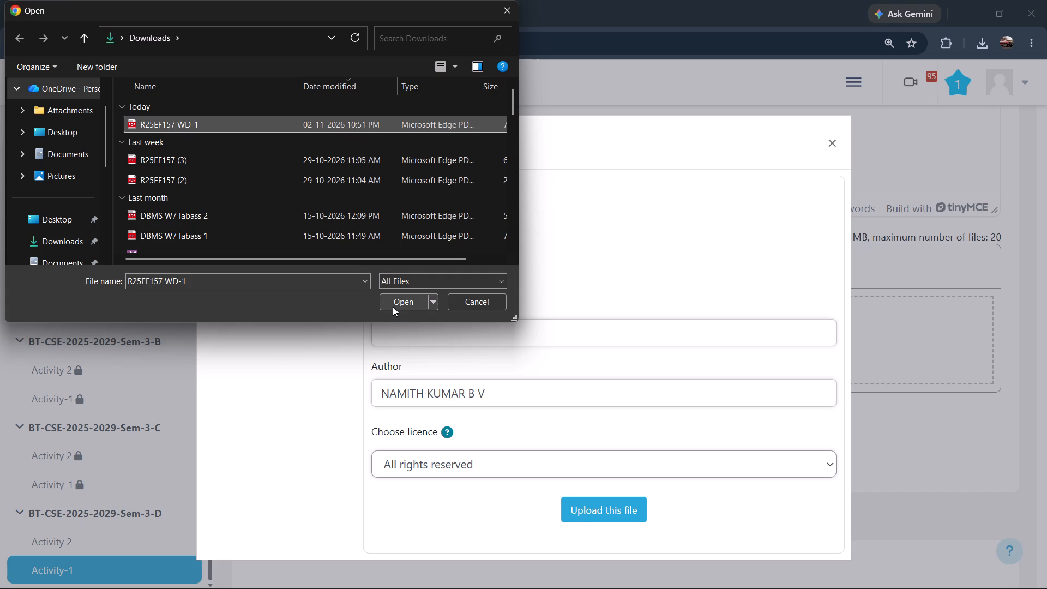
{"action": "left_click", "coordinate": [393, 306]}
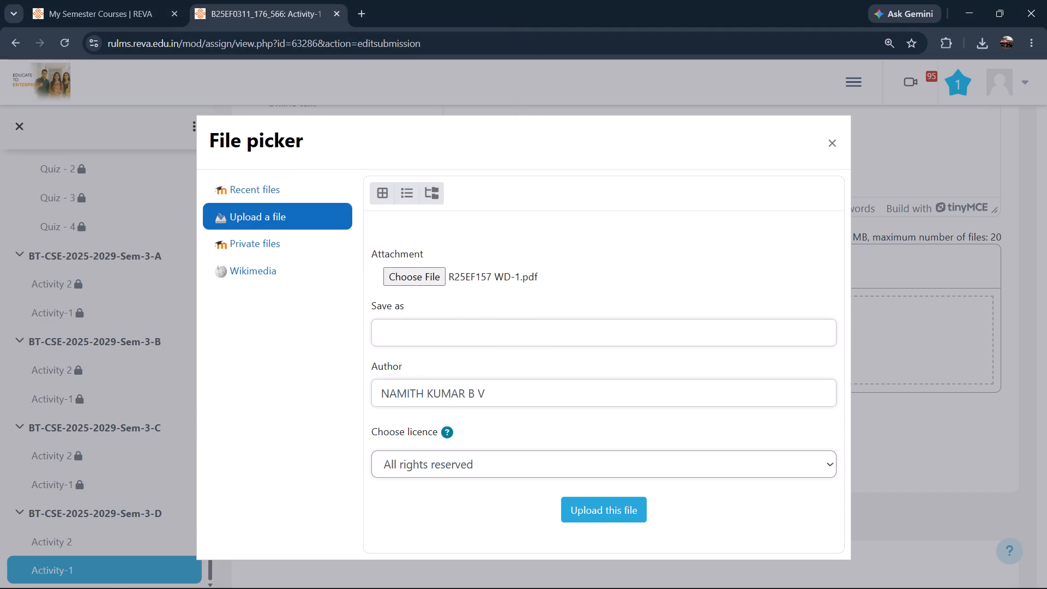
{"action": "left_click", "coordinate": [603, 515]}
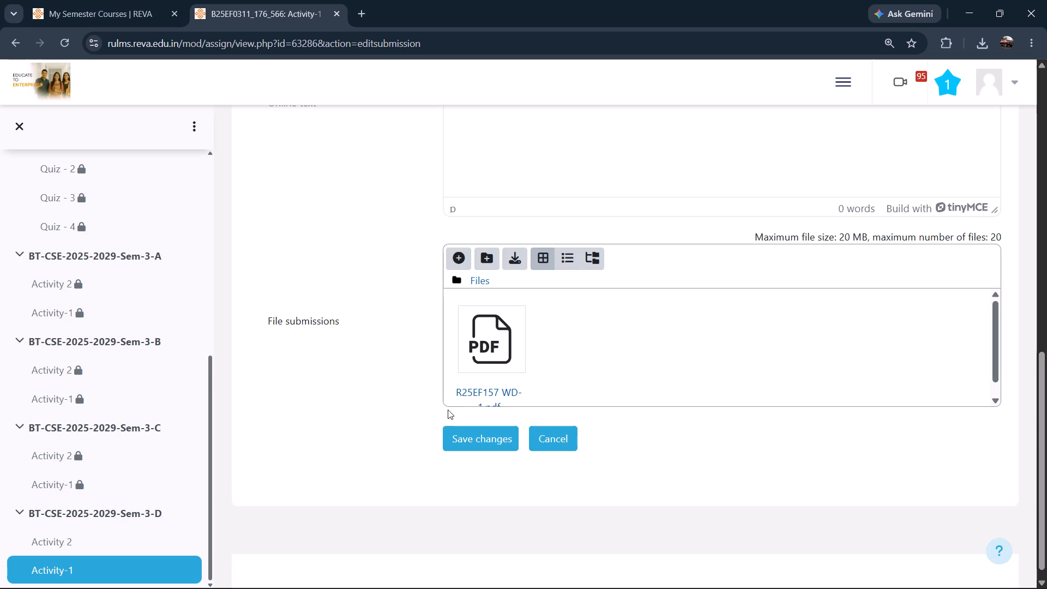
Save the Activity-1 submission and check its submission status.
{"action": "left_click", "coordinate": [464, 447]}
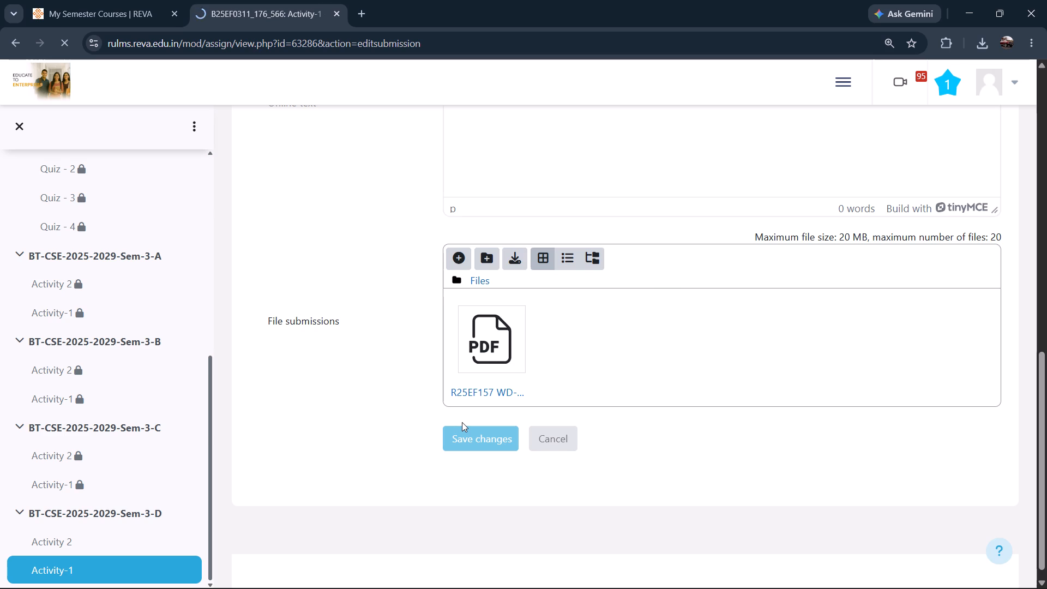
{"action": "scroll", "coordinate": [695, 264], "scroll_direction": "down", "scroll_amount": 13}
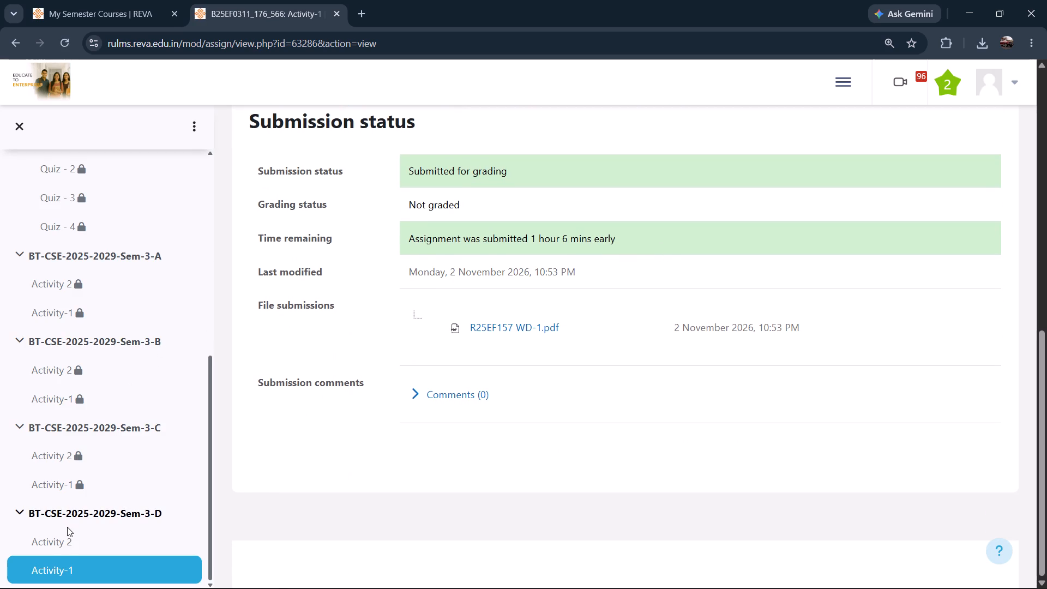
Open Activity 2 in section BT-CSE-2025-2029-Sem-3-D and review its instructions and submission status.
{"action": "left_click", "coordinate": [61, 540]}
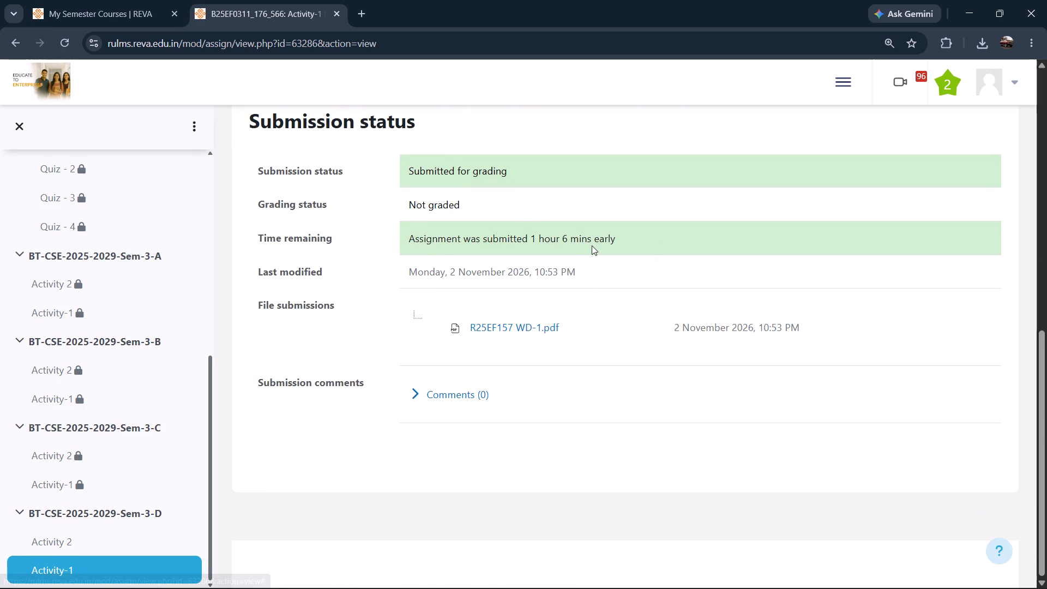
{"action": "left_click", "coordinate": [67, 538]}
{"action": "scroll", "coordinate": [549, 189], "scroll_direction": "down", "scroll_amount": 8}
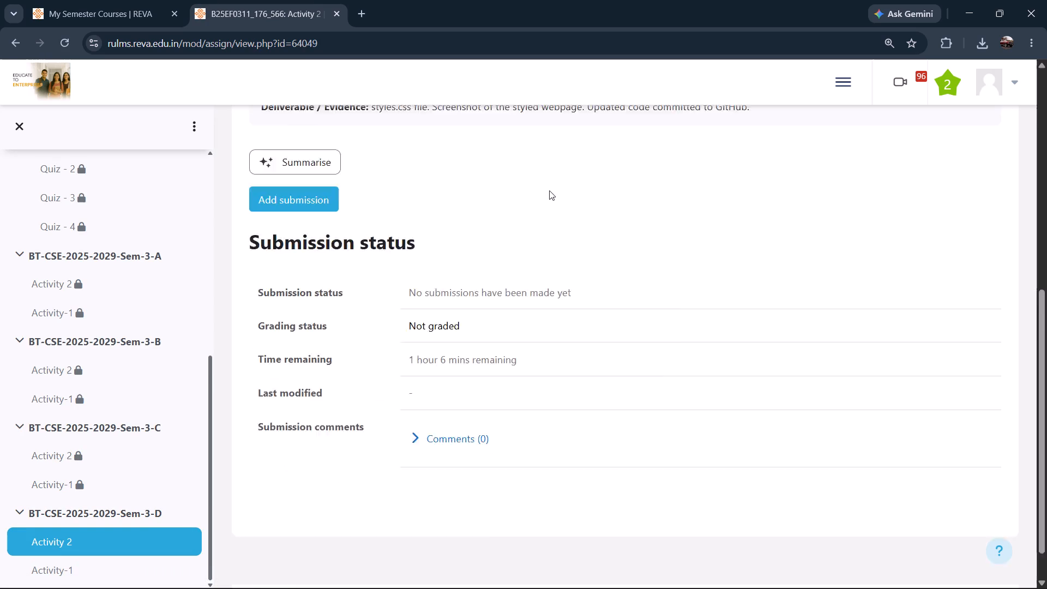
{"action": "scroll", "coordinate": [549, 190], "scroll_direction": "up", "scroll_amount": 12}
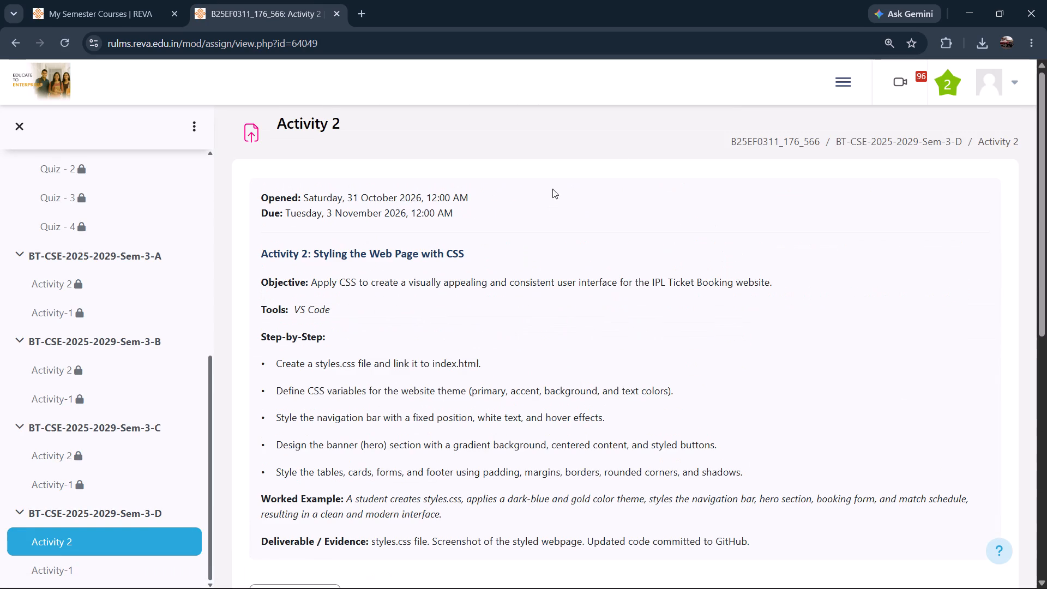
Start logging out of the REVA account.
{"action": "left_click", "coordinate": [1012, 80]}
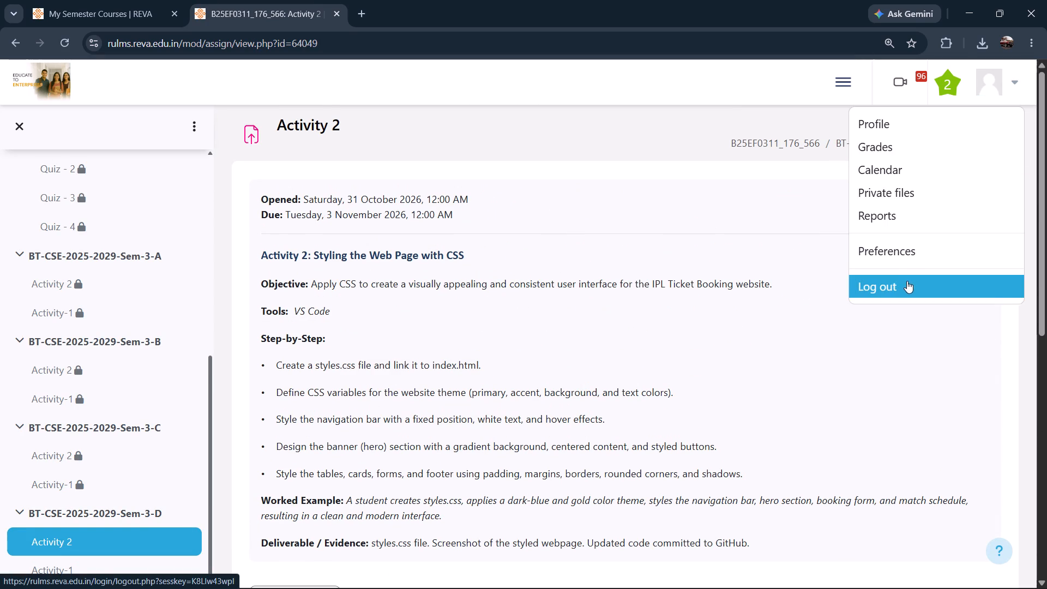
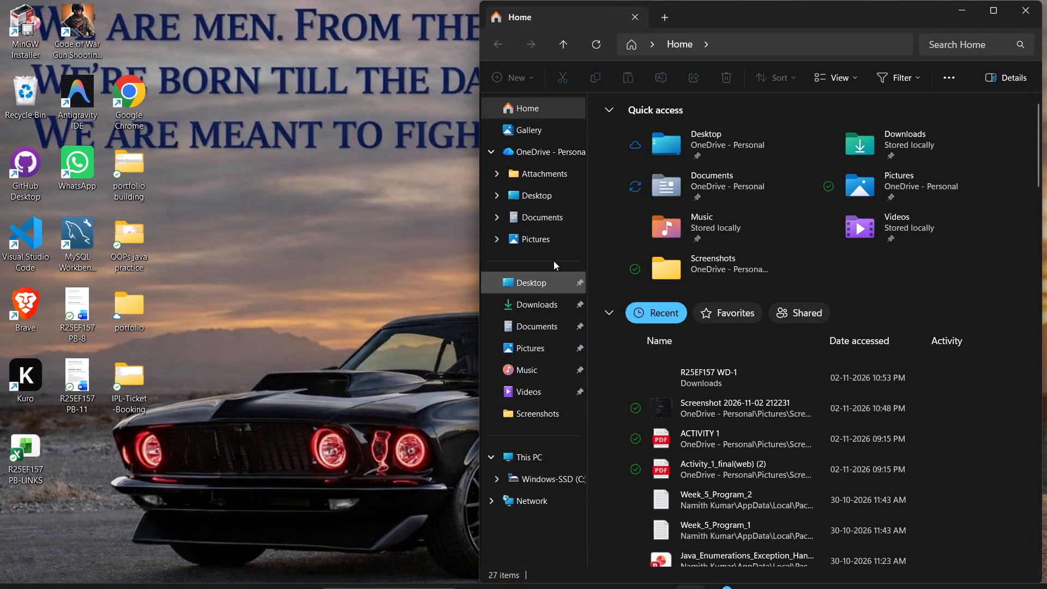
Delete the ACTIVITY 1 and Activity_1_final(web) (2) PDFs from the Screenshots folder.
{"action": "left_click", "coordinate": [546, 295]}
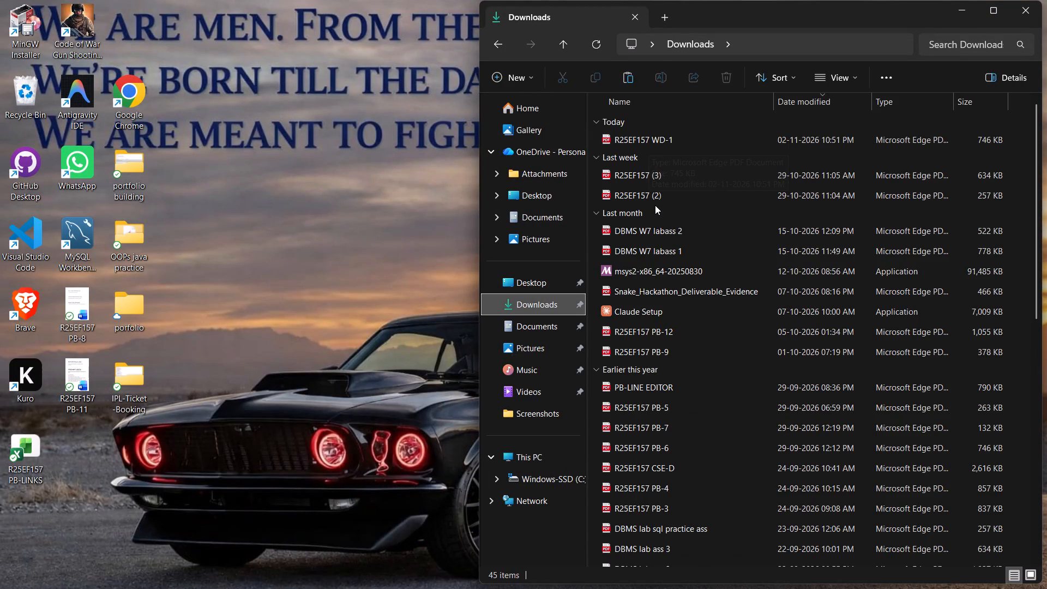
{"action": "left_click", "coordinate": [547, 415]}
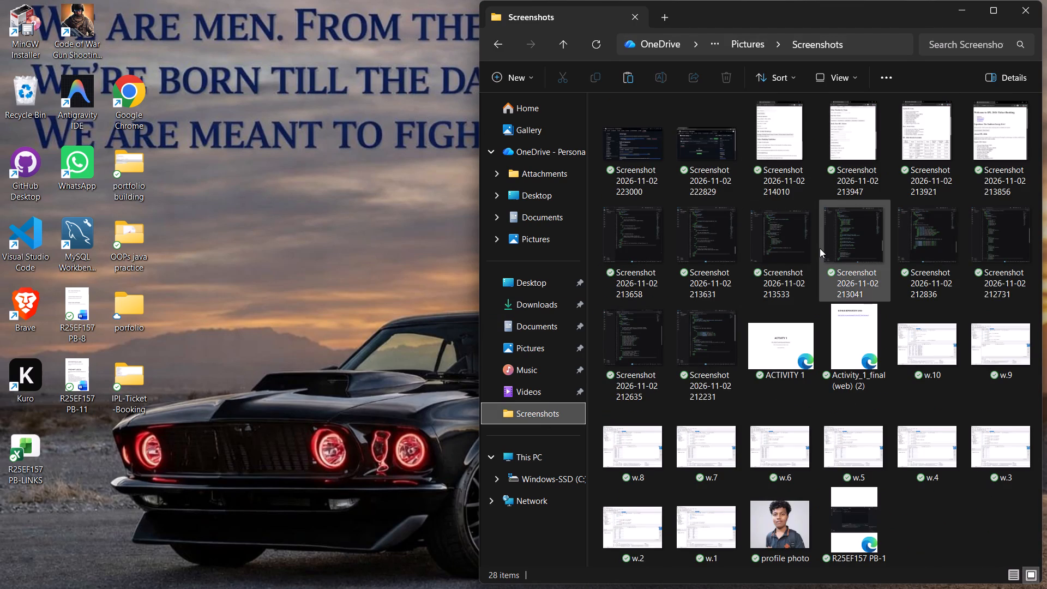
{"action": "left_click_drag", "start_coordinate": [822, 325], "coordinate": [804, 328]}
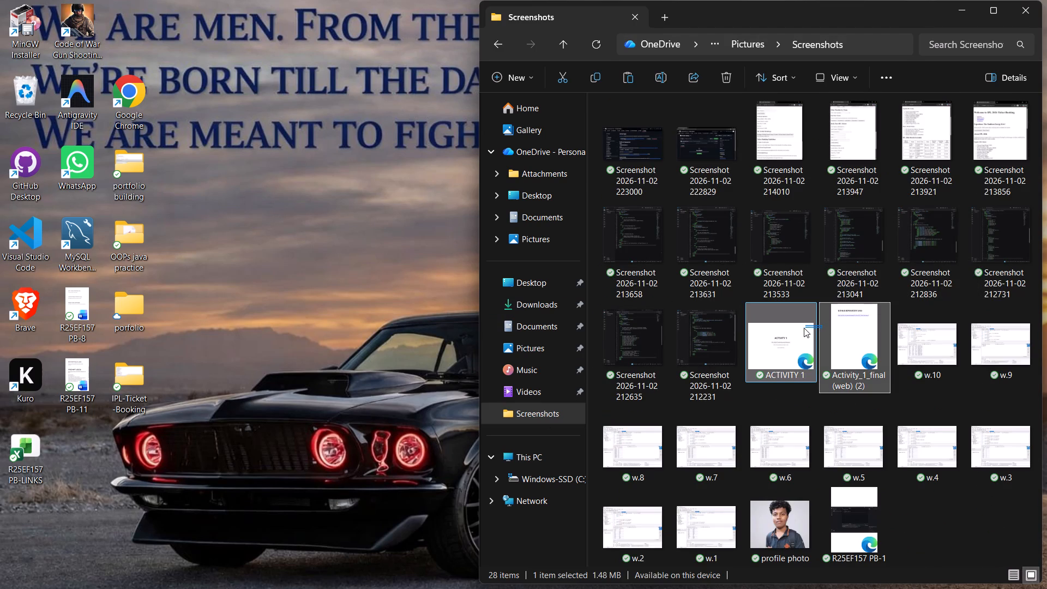
{"action": "left_click_drag", "start_coordinate": [804, 328], "coordinate": [799, 327]}
{"action": "left_click", "coordinate": [723, 68]}
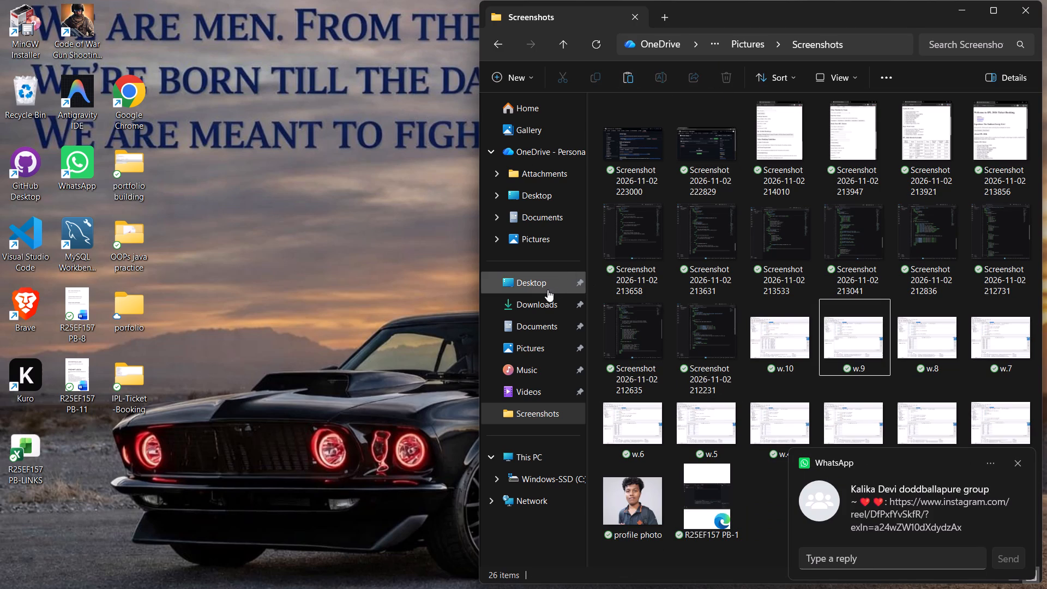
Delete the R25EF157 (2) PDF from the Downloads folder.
{"action": "left_click", "coordinate": [542, 302]}
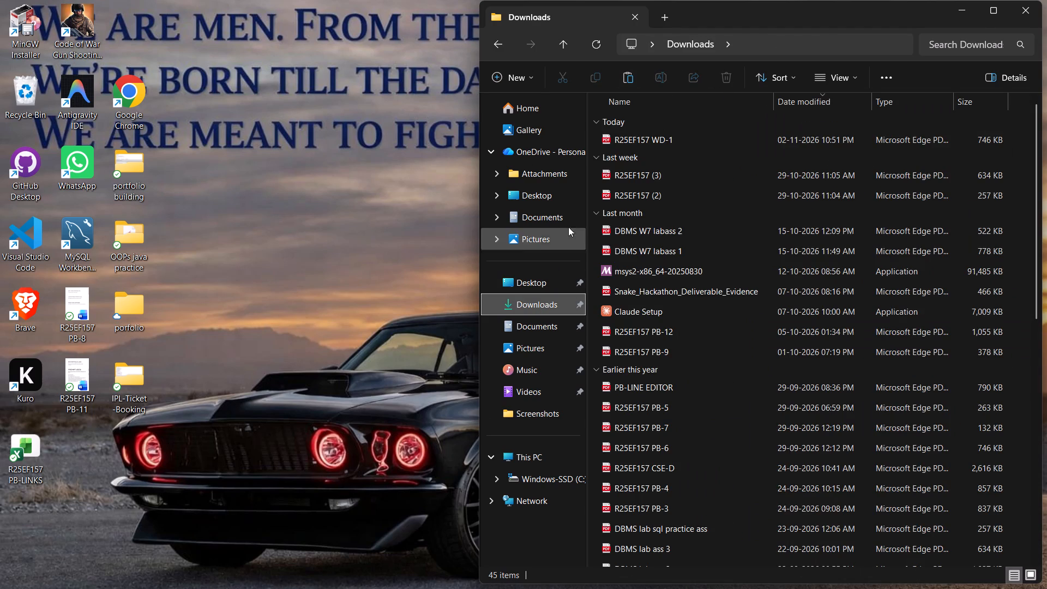
{"action": "left_click", "coordinate": [678, 202]}
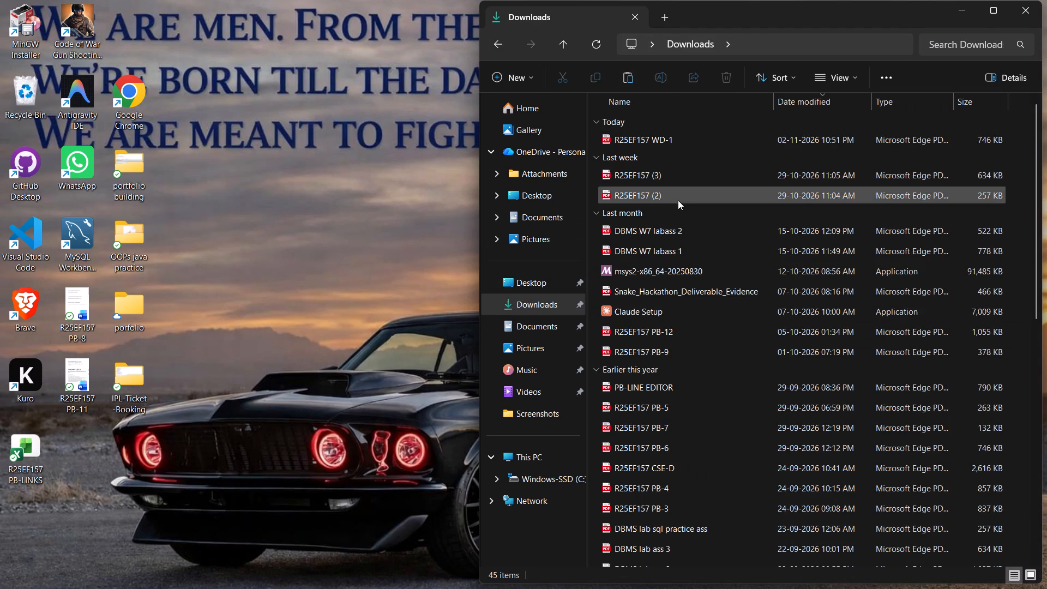
{"action": "left_click", "coordinate": [731, 78]}
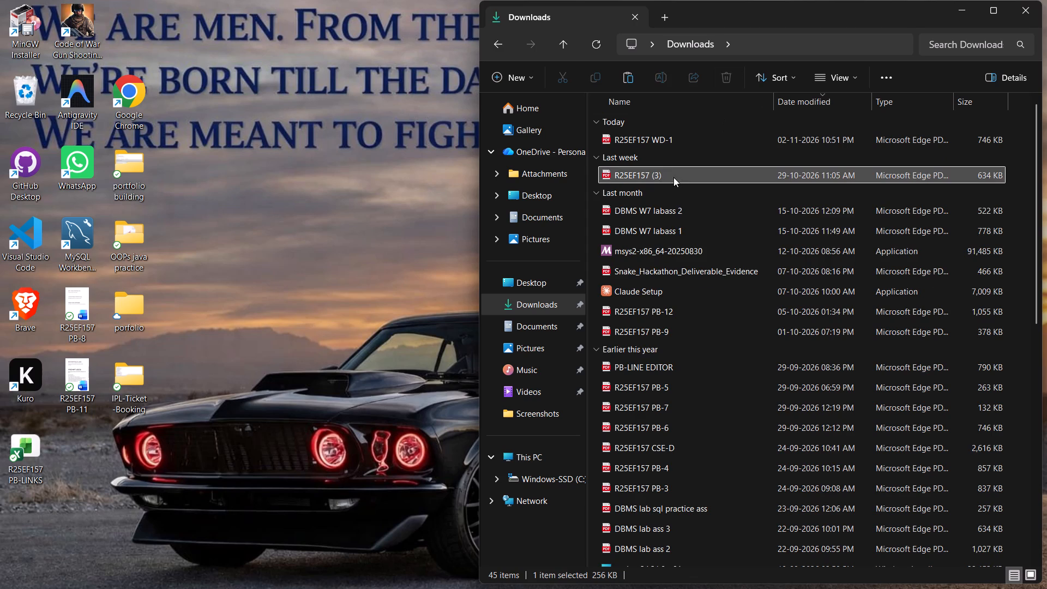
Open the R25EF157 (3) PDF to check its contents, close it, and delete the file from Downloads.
{"action": "left_click", "coordinate": [673, 177]}
{"action": "left_click", "coordinate": [670, 167]}
{"action": "double_click", "coordinate": [669, 172]}
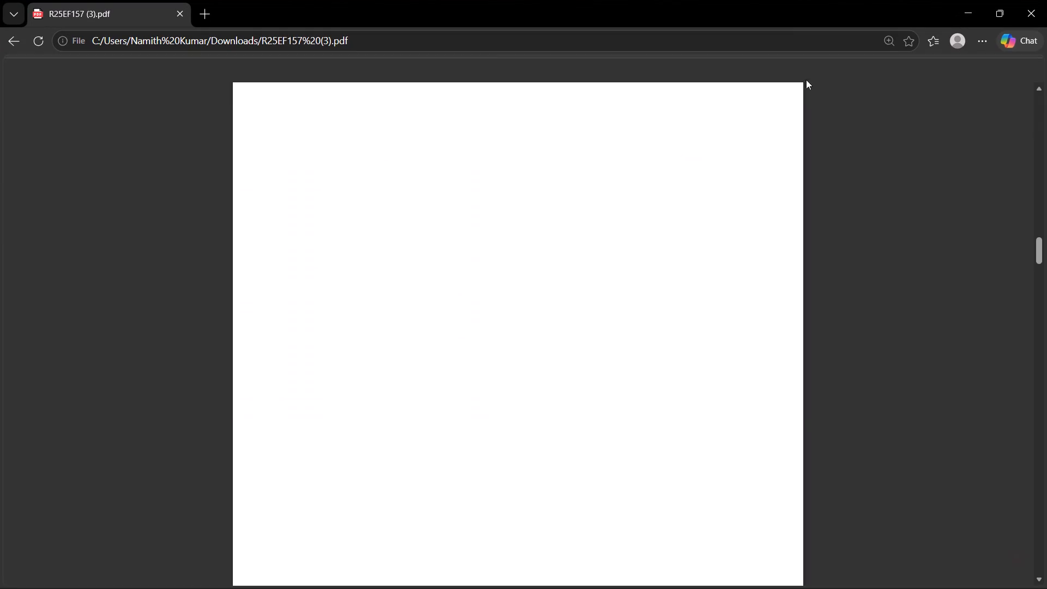
{"action": "left_click", "coordinate": [1027, 15]}
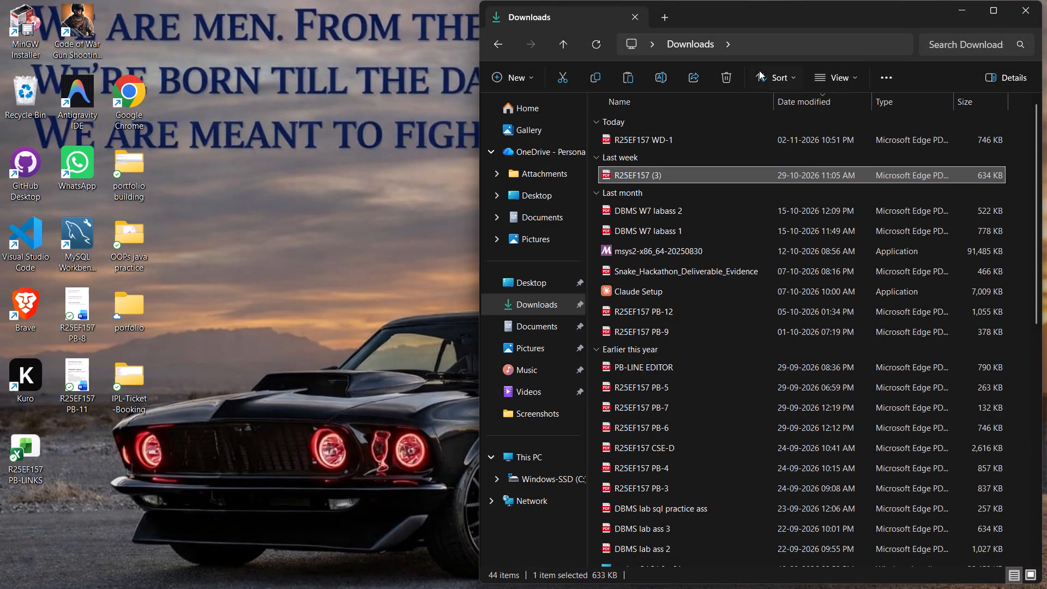
{"action": "left_click", "coordinate": [717, 75]}
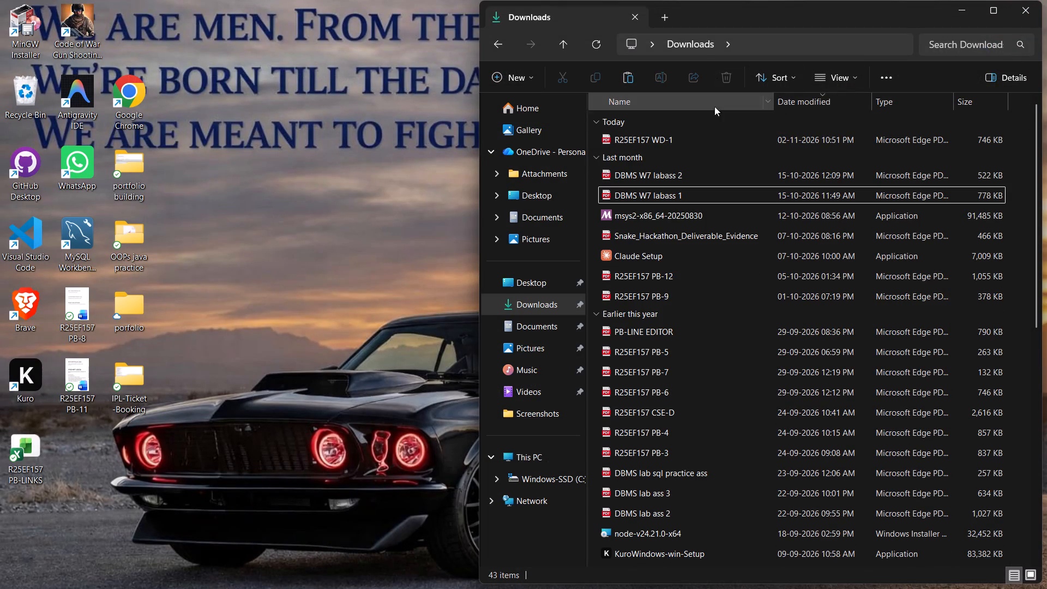
Look through the remaining files in Downloads and close the File Explorer window.
{"action": "scroll", "coordinate": [817, 225], "scroll_direction": "down", "scroll_amount": 9}
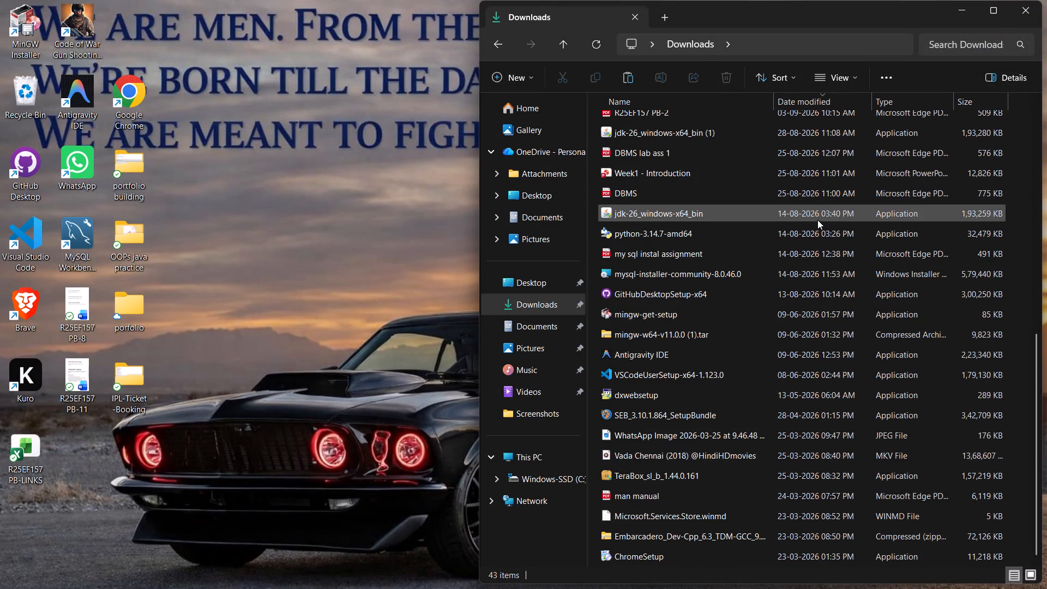
{"action": "scroll", "coordinate": [820, 195], "scroll_direction": "up", "scroll_amount": 10}
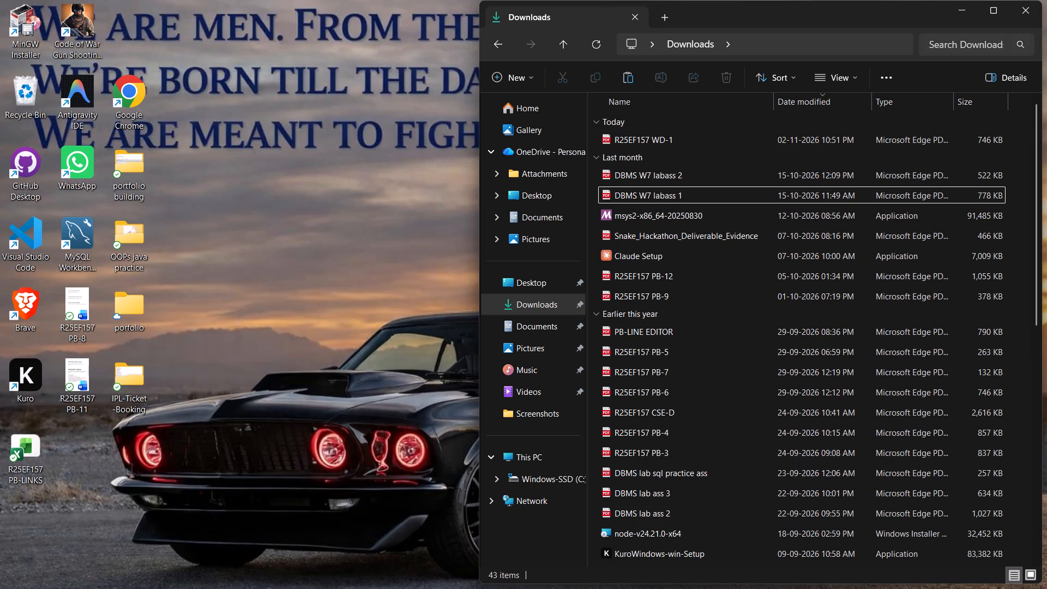
{"action": "left_click", "coordinate": [1029, 10]}
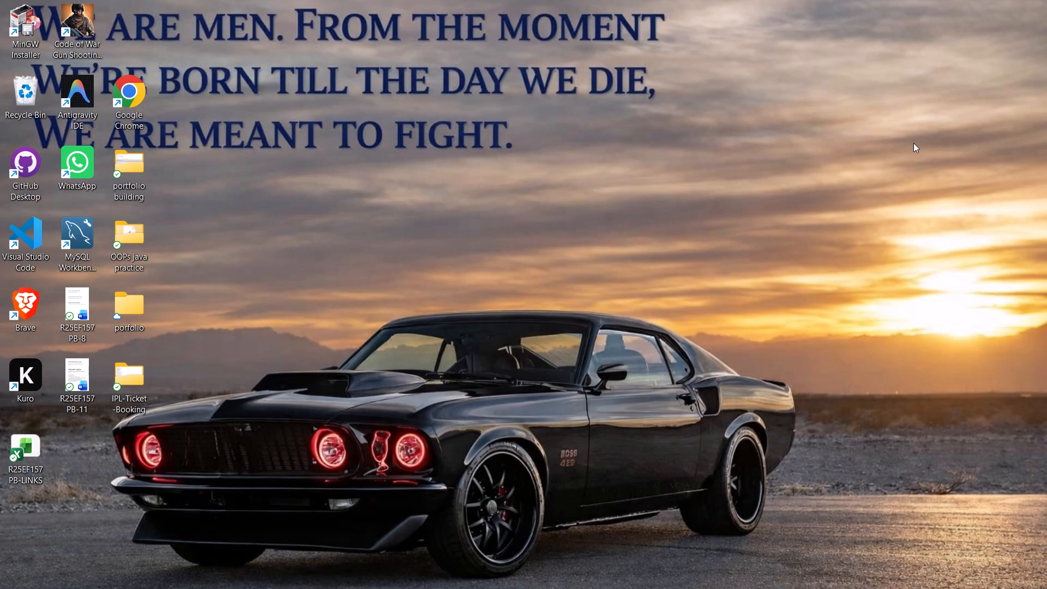
Start shutting down the computer from the desktop.
{"action": "key", "text": "alt+F4"}
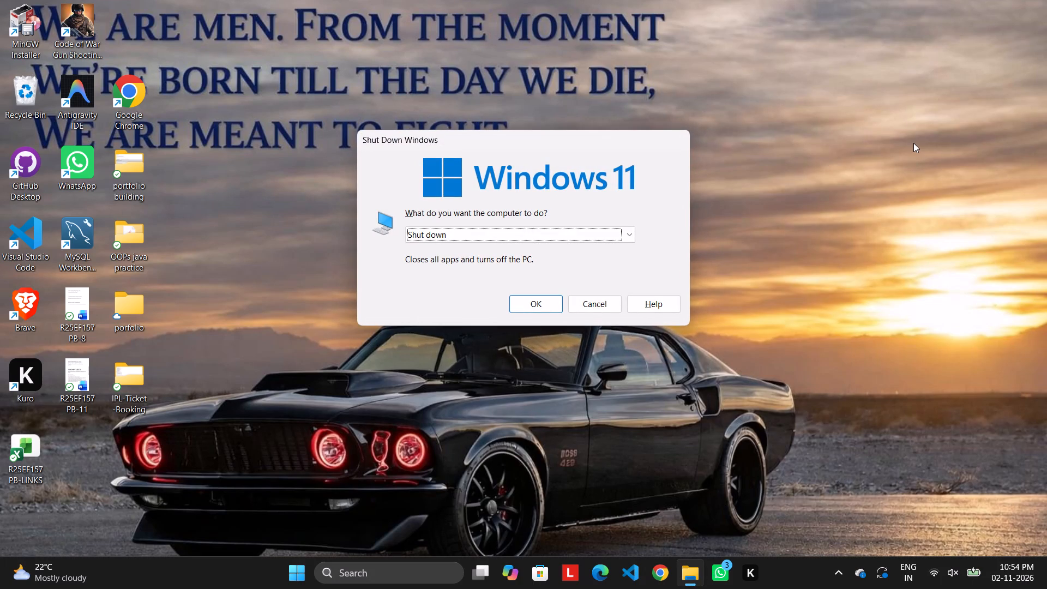